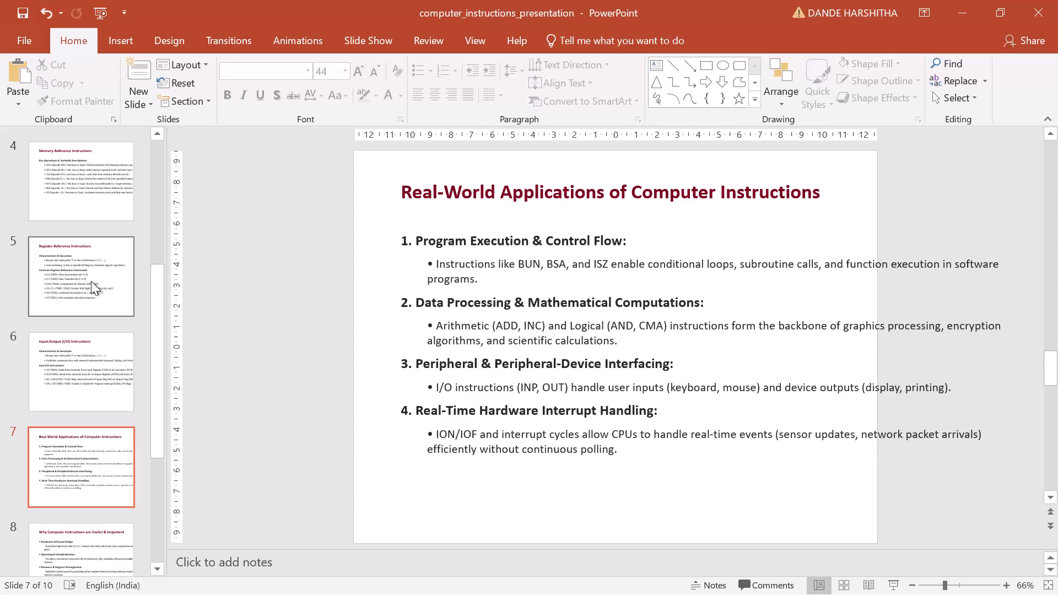
Look over the Register-Reference and Memory-Reference Instructions slides, then go back to the title slide of the presentation.
{"action": "left_click", "coordinate": [91, 281]}
{"action": "left_click", "coordinate": [91, 215]}
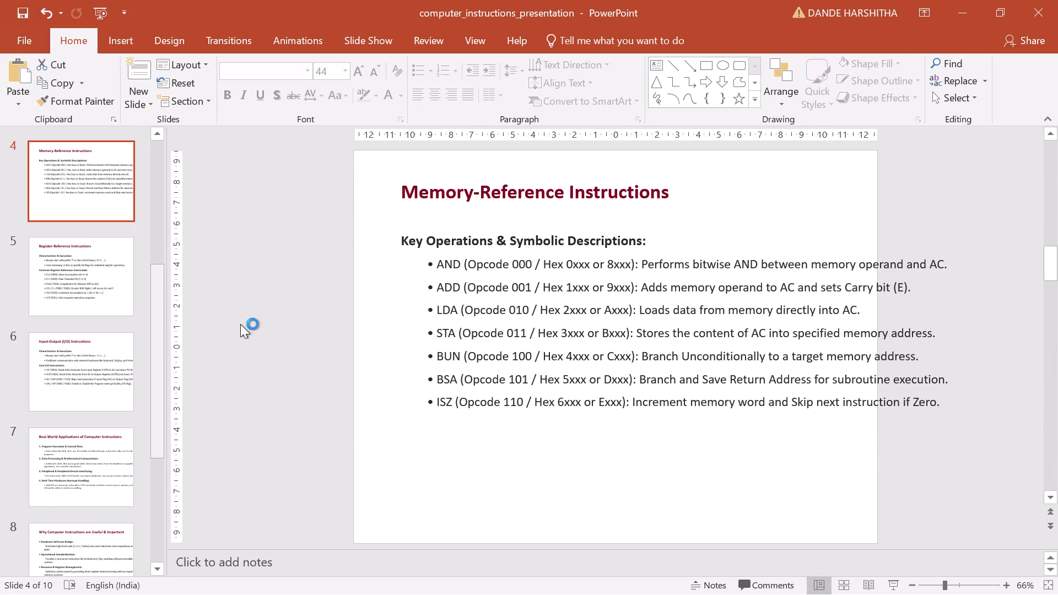
{"action": "scroll", "coordinate": [557, 388], "scroll_direction": "up", "scroll_amount": 1}
{"action": "scroll", "coordinate": [173, 228], "scroll_direction": "left", "scroll_amount": 1}
{"action": "scroll", "coordinate": [82, 194], "scroll_direction": "down", "scroll_amount": 1}
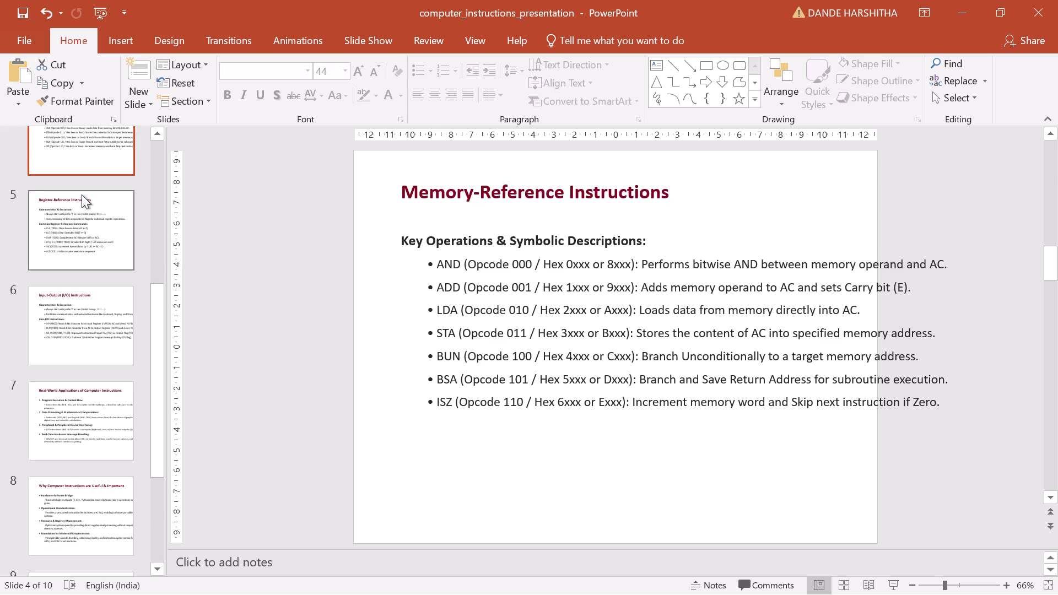
{"action": "scroll", "coordinate": [82, 194], "scroll_direction": "up", "scroll_amount": 4}
{"action": "left_click", "coordinate": [82, 194]}
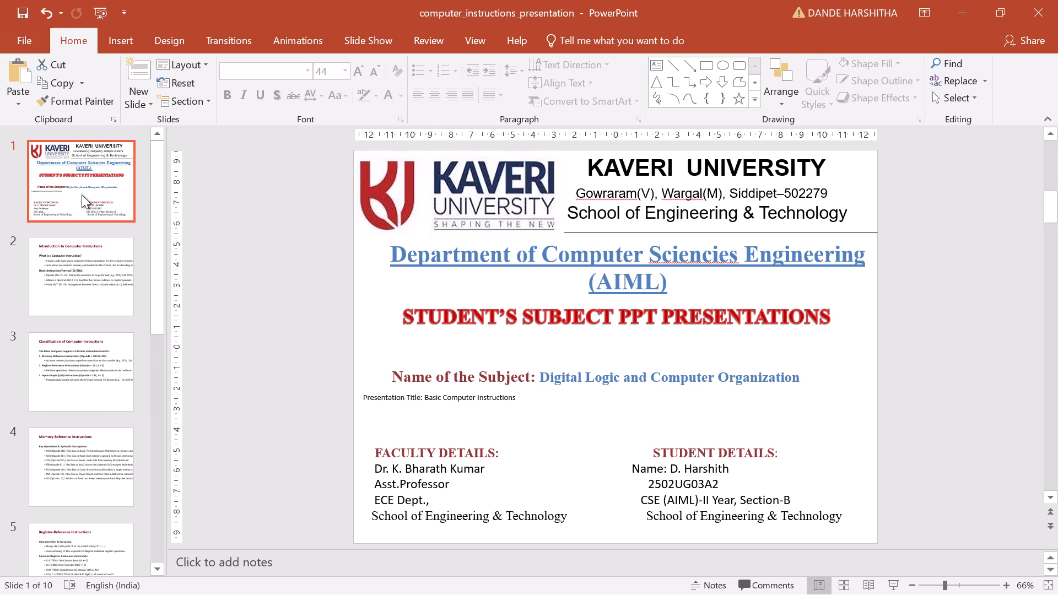
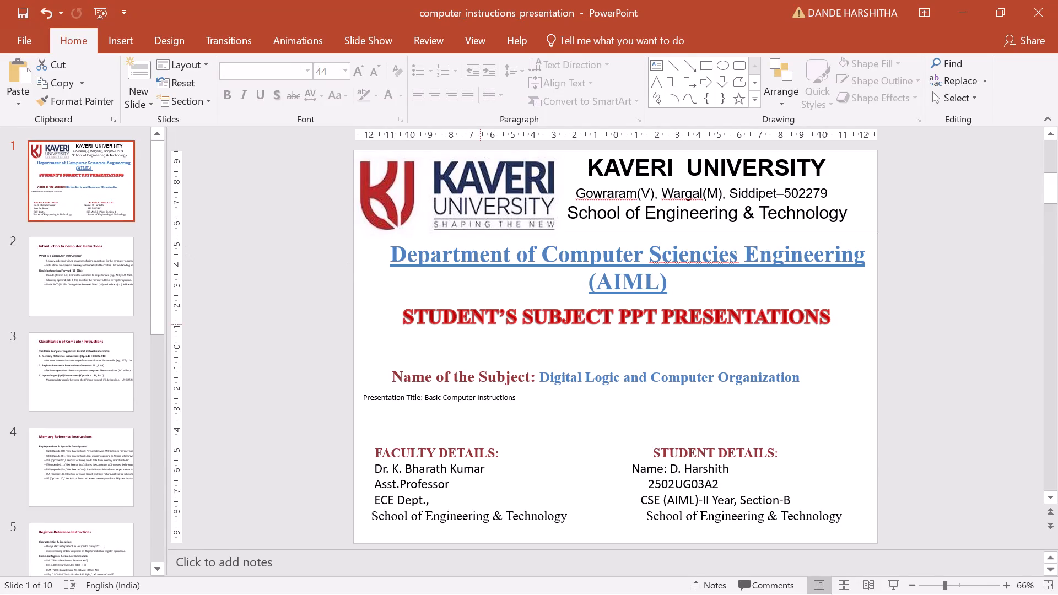
On the title slide, indent the student's name and roll number lines with spaces so they start under the Student Details heading.
{"action": "left_click", "coordinate": [631, 467]}
{"action": "key", "text": "space"}
{"action": "key", "text": "space"}
{"action": "key", "text": "space"}
{"action": "key", "text": "space"}
{"action": "key", "text": "space"}
{"action": "key", "text": "space"}
{"action": "key", "text": "space"}
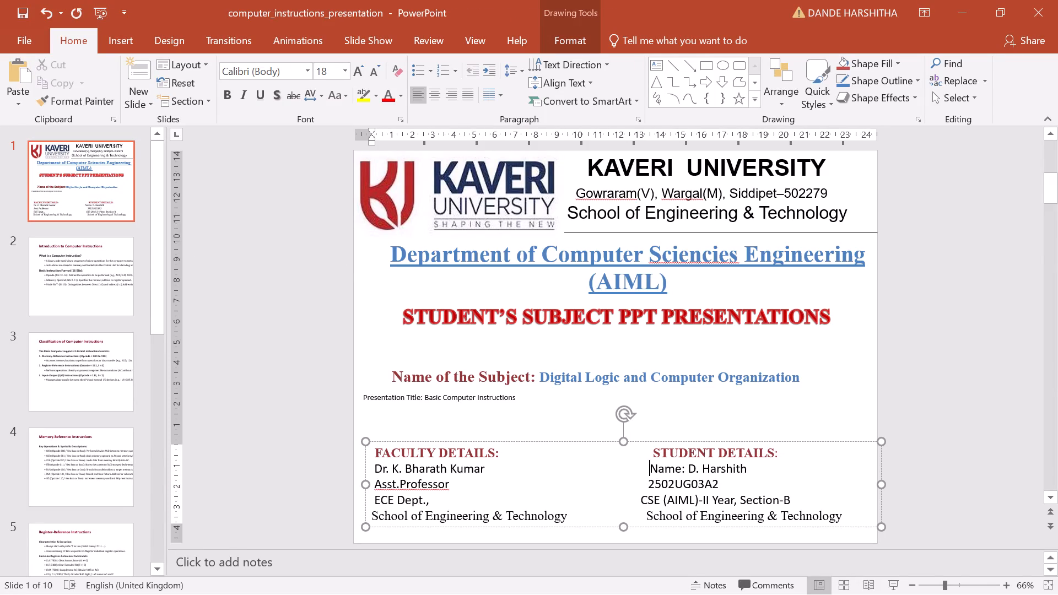
{"action": "key", "text": "Down"}
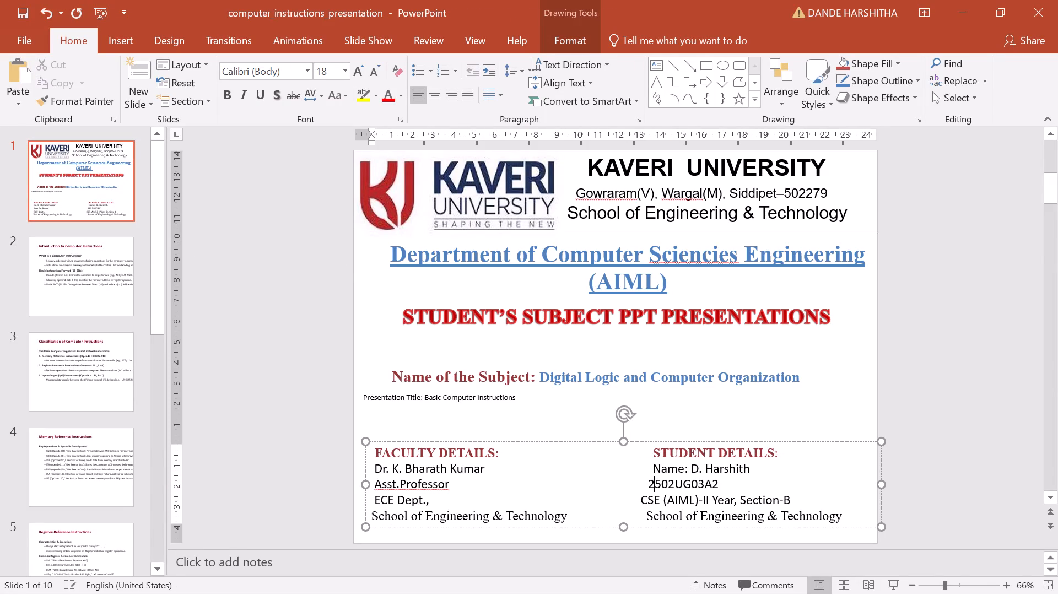
{"action": "key", "text": "Left"}
{"action": "key", "text": "space"}
{"action": "key", "text": "space"}
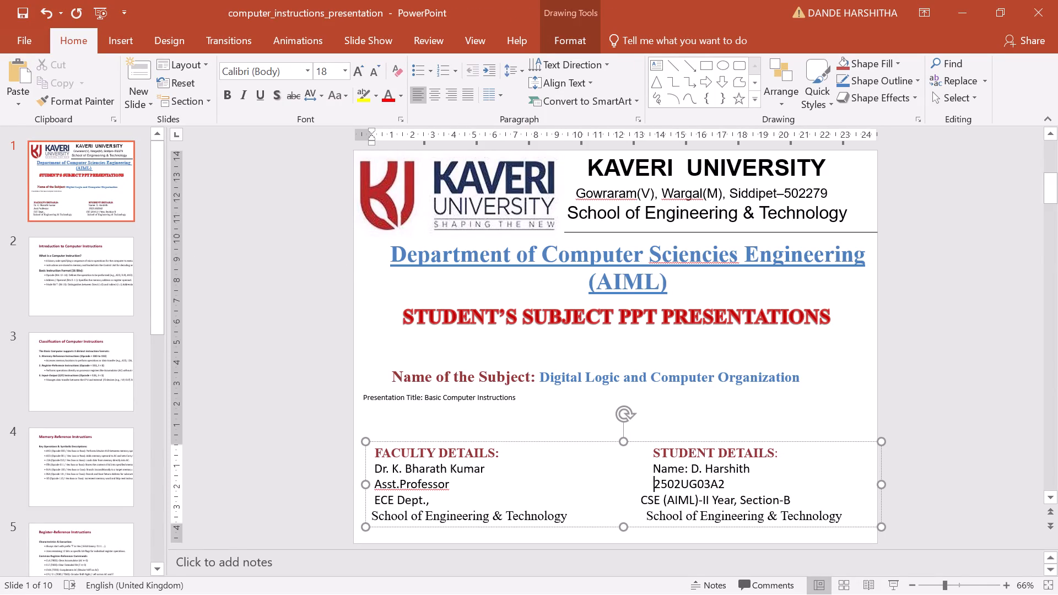
Indent the "CSE (AIML)-II Year, Section-B" line with spaces so it lines up with the student's name line.
{"action": "key", "text": "Down"}
{"action": "key", "text": "Left"}
{"action": "key", "text": "Left"}
{"action": "key", "text": "space"}
{"action": "key", "text": "space"}
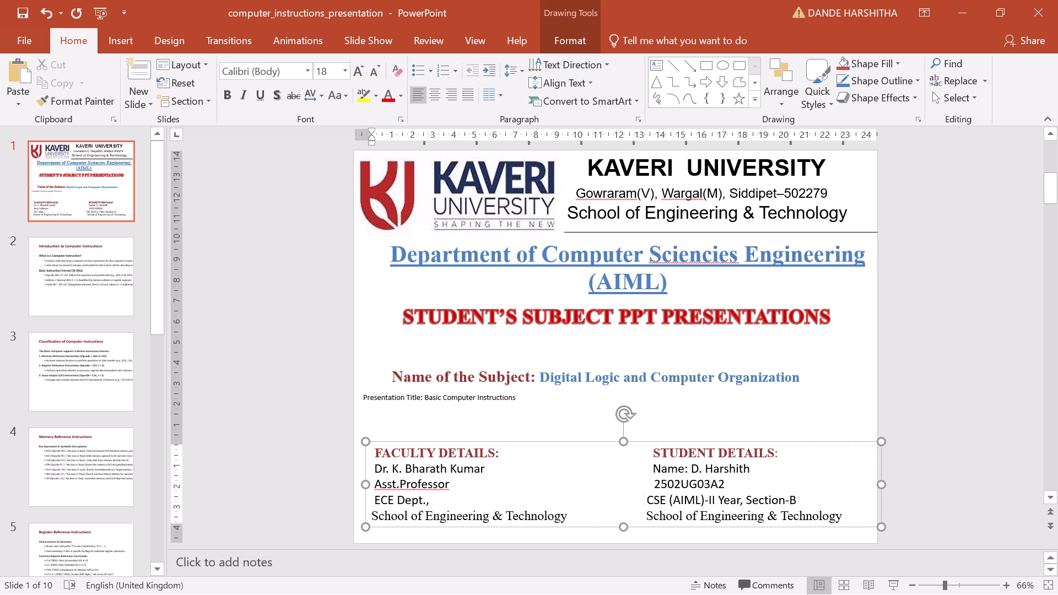
{"action": "key", "text": "space"}
{"action": "key", "text": "space"}
{"action": "key", "text": "space"}
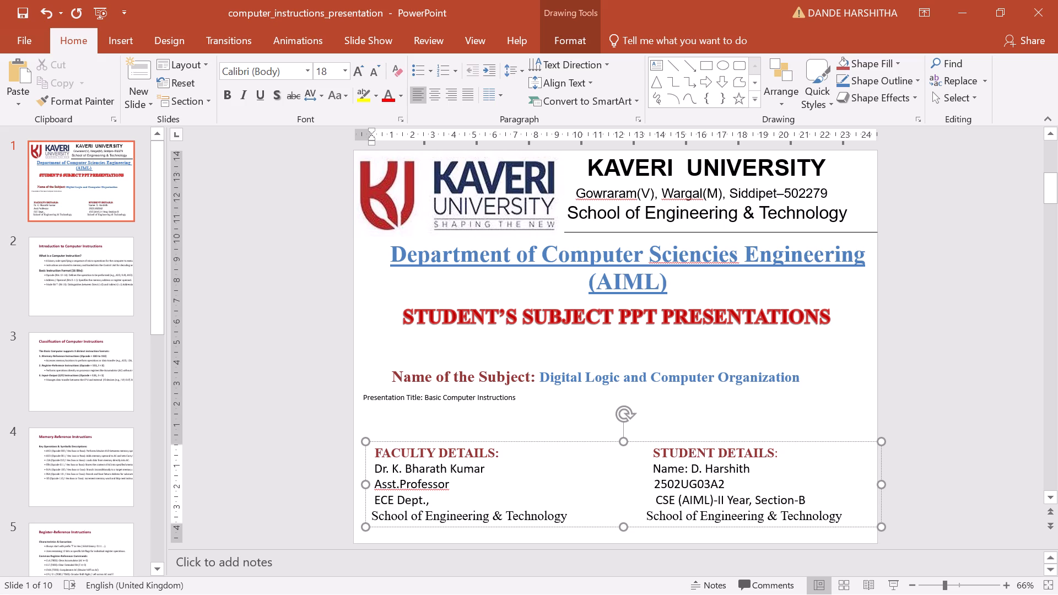
{"action": "key", "text": "BackSpace"}
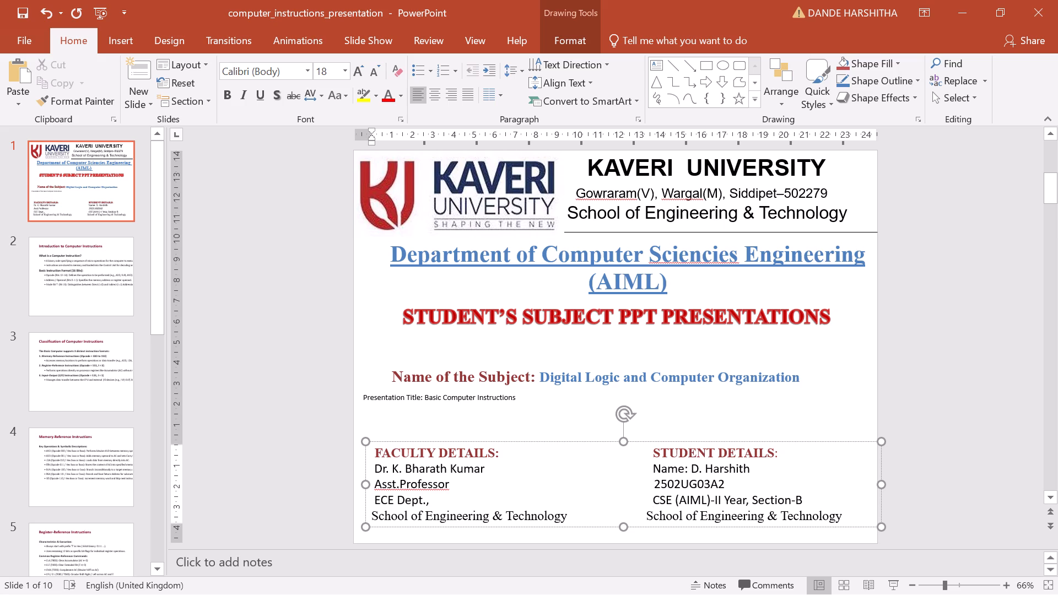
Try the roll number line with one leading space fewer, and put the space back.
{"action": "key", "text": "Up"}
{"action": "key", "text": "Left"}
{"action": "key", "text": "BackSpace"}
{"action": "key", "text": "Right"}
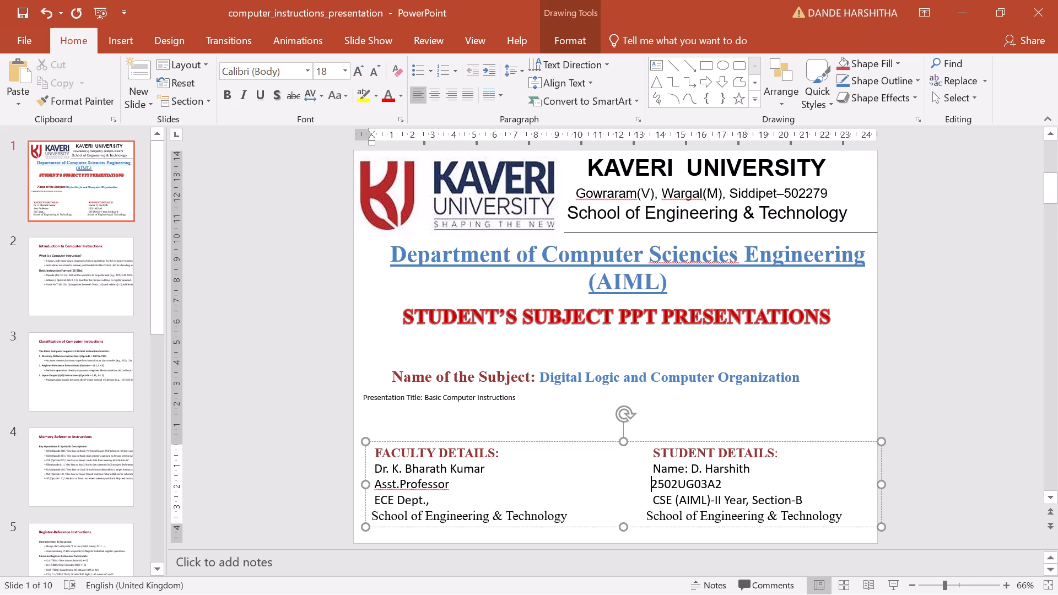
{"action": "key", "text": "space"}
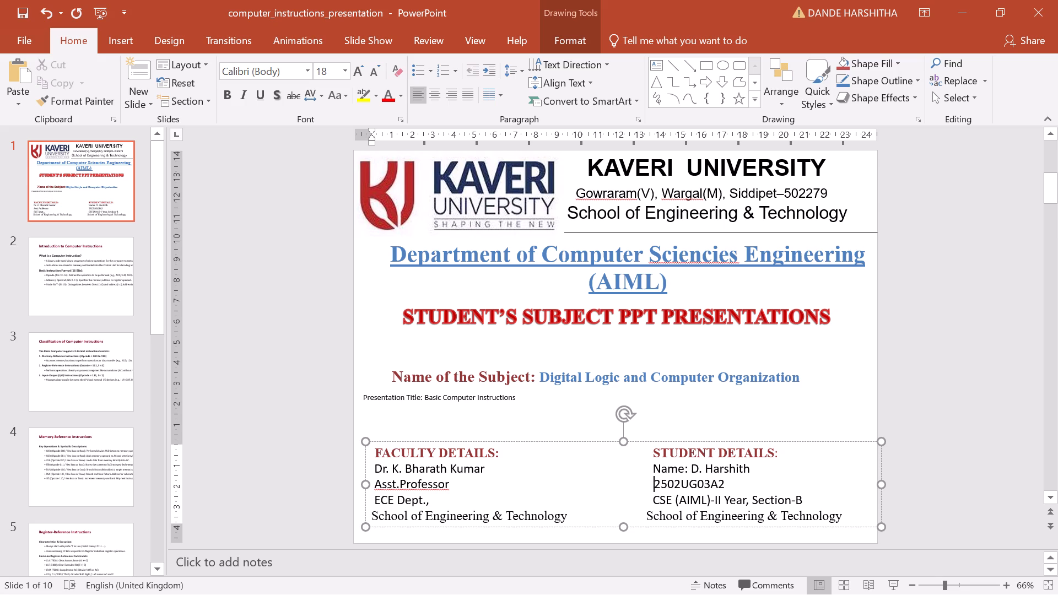
Indent the School of Engineering & Technology line under Student Details by two spaces to align it with the lines above.
{"action": "left_click", "coordinate": [646, 520]}
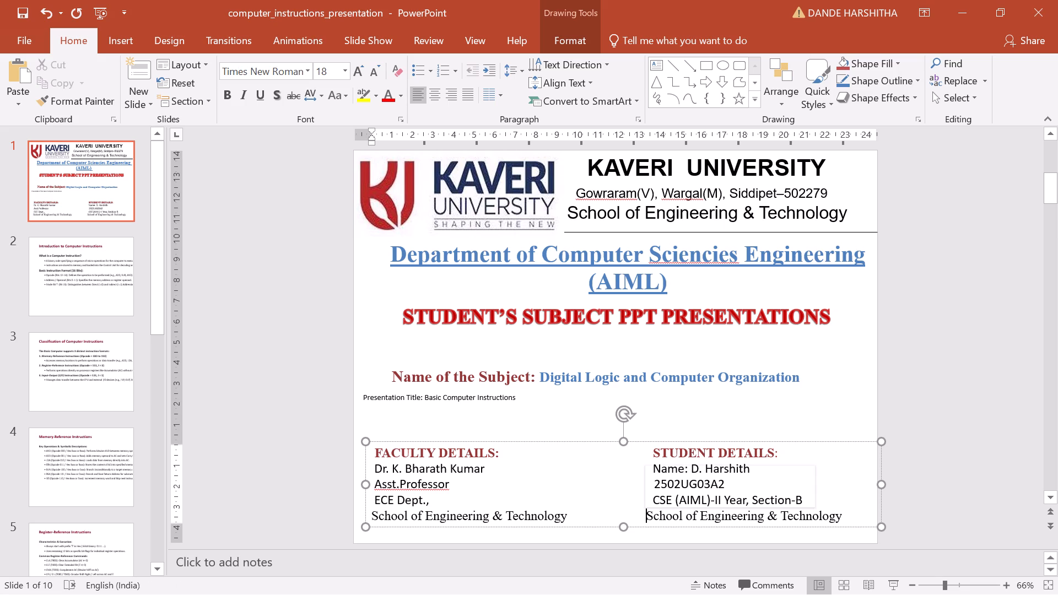
{"action": "key", "text": "space"}
{"action": "key", "text": "space"}
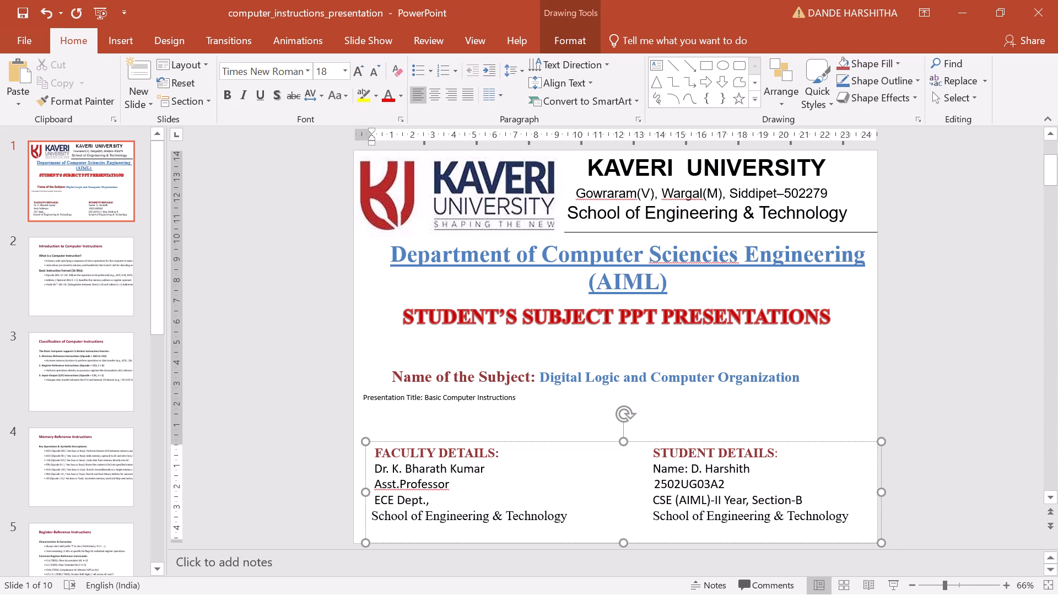
{"action": "left_click", "coordinate": [915, 315]}
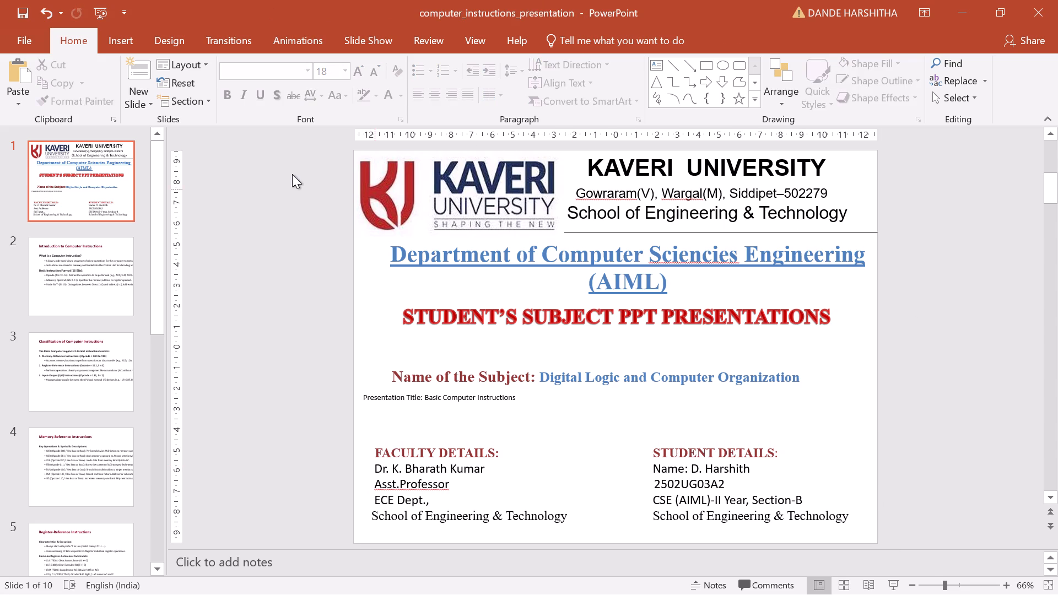
On the Introduction to Computer Instructions slide, resize the body text box's sides so its text fits within the slide's width.
{"action": "left_click", "coordinate": [107, 261]}
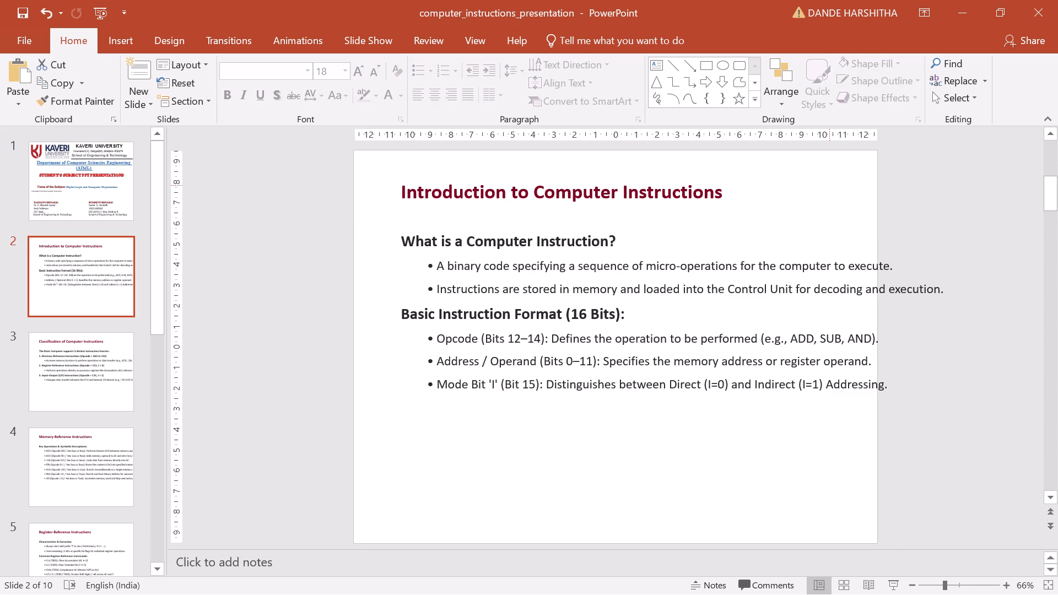
{"action": "left_click", "coordinate": [874, 209]}
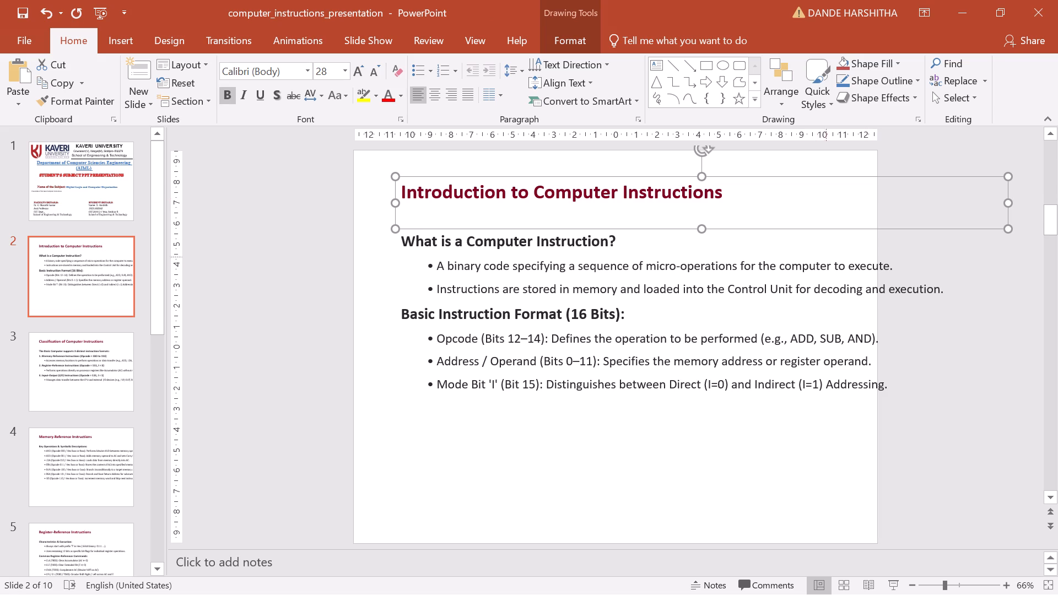
{"action": "left_click", "coordinate": [783, 235]}
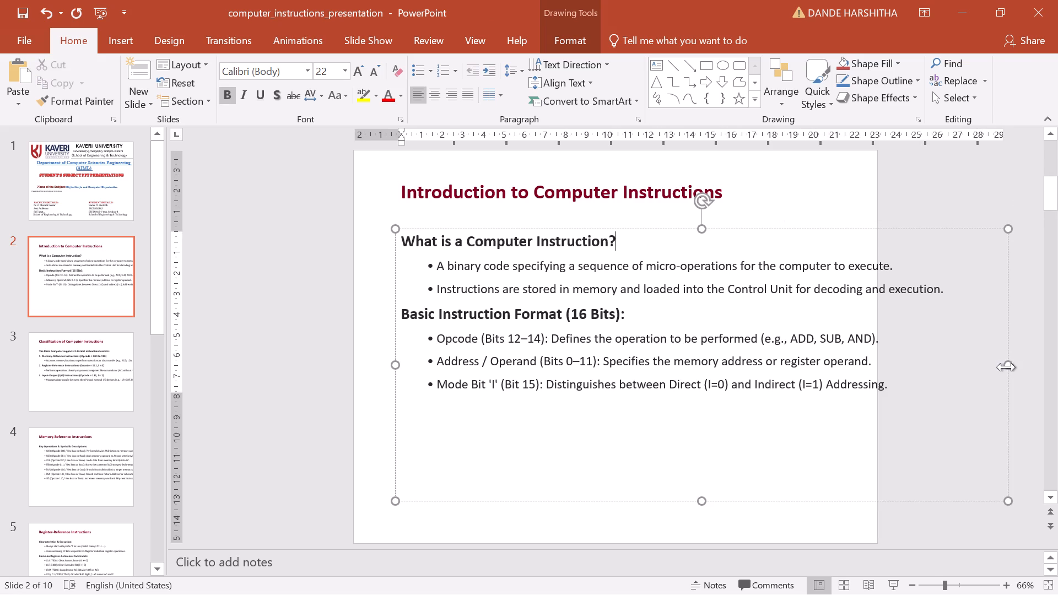
{"action": "left_click_drag", "start_coordinate": [1008, 364], "coordinate": [951, 369]}
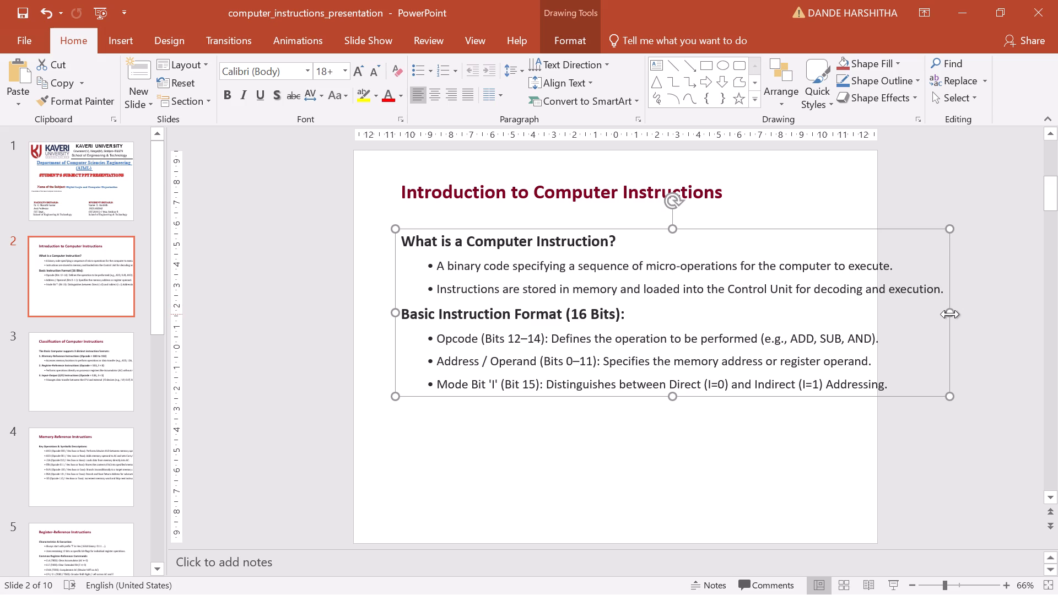
{"action": "left_click_drag", "start_coordinate": [950, 314], "coordinate": [872, 317]}
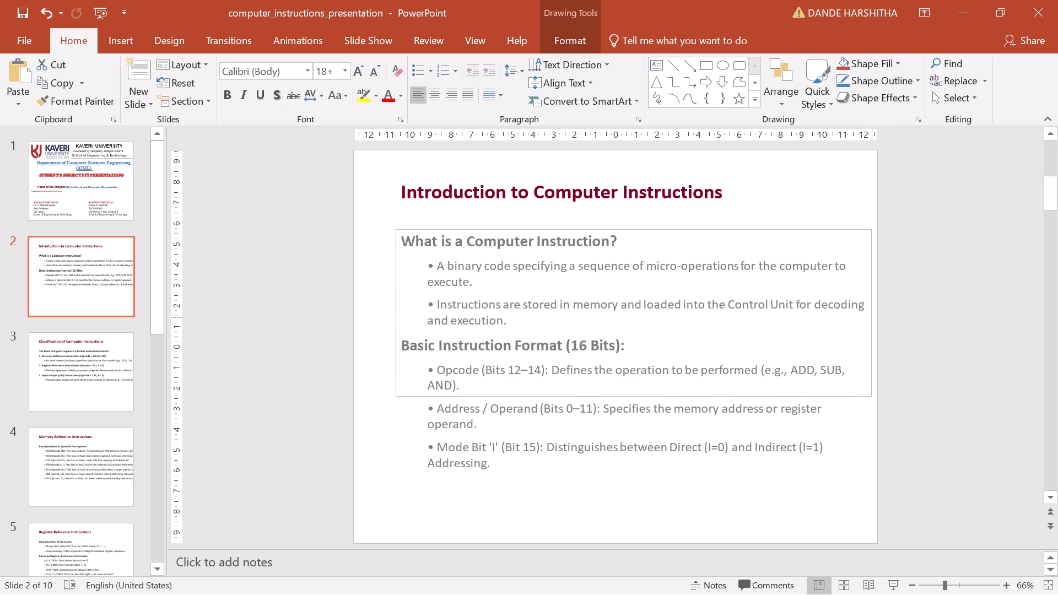
{"action": "left_click_drag", "start_coordinate": [872, 317], "coordinate": [867, 318]}
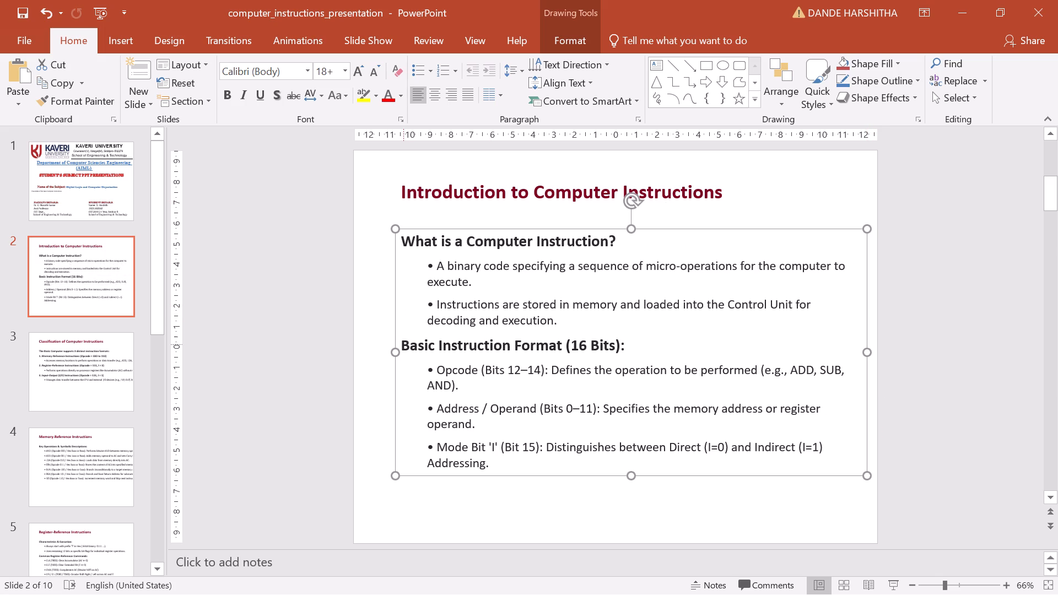
{"action": "left_click_drag", "start_coordinate": [399, 351], "coordinate": [366, 355]}
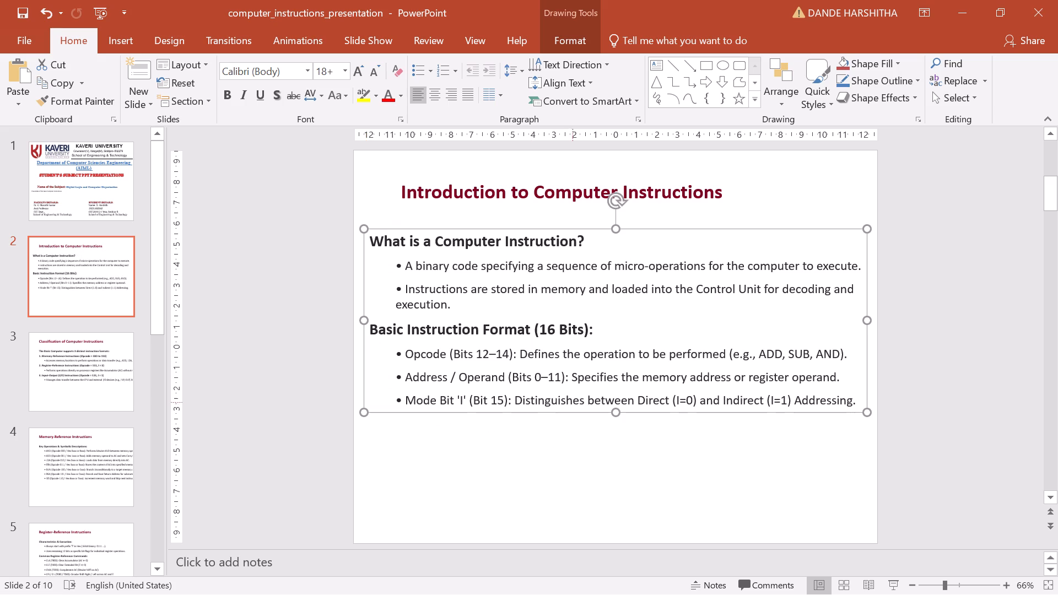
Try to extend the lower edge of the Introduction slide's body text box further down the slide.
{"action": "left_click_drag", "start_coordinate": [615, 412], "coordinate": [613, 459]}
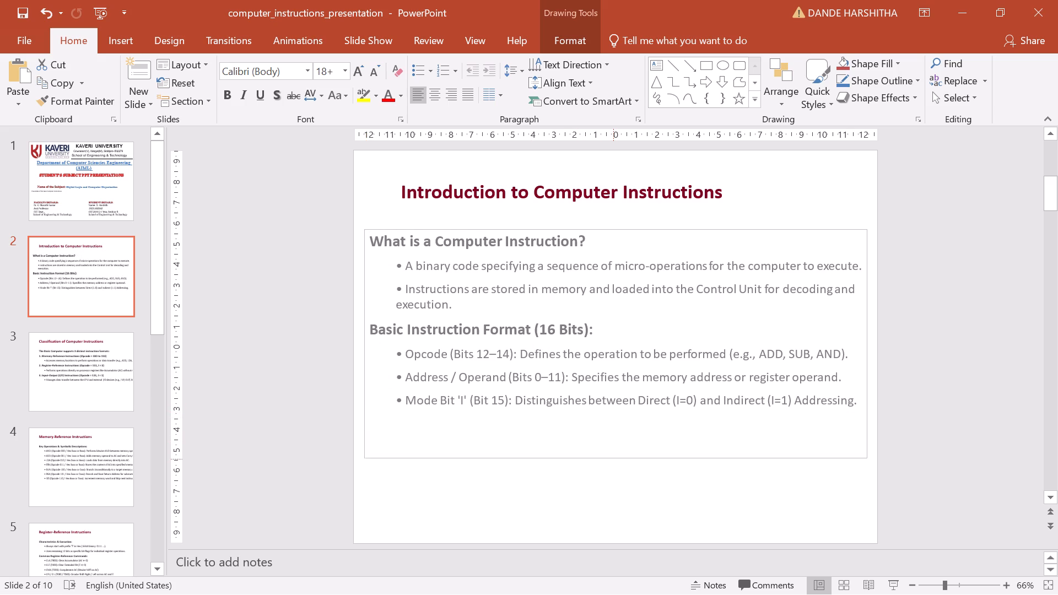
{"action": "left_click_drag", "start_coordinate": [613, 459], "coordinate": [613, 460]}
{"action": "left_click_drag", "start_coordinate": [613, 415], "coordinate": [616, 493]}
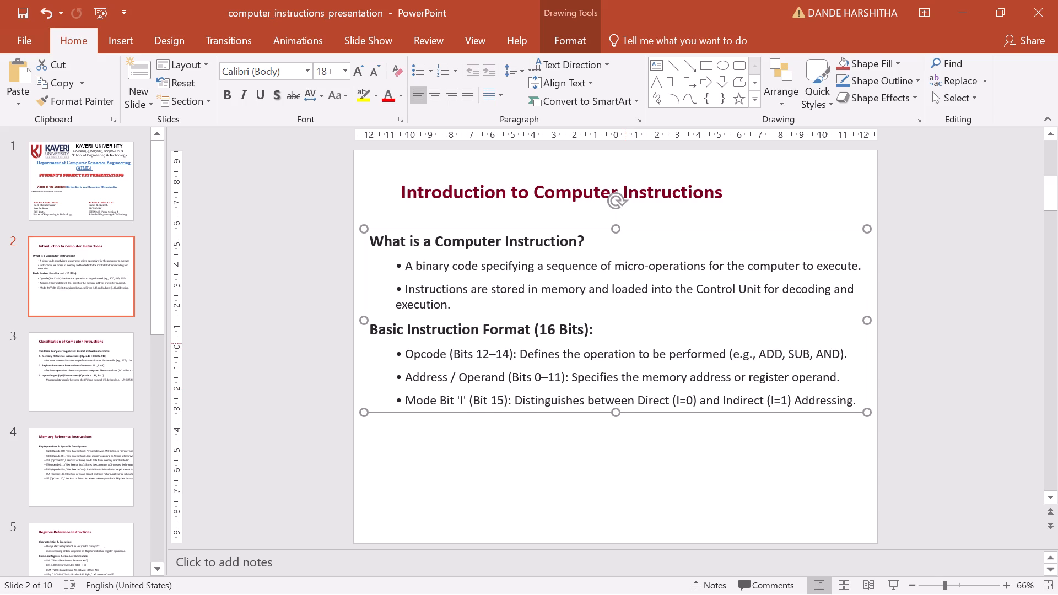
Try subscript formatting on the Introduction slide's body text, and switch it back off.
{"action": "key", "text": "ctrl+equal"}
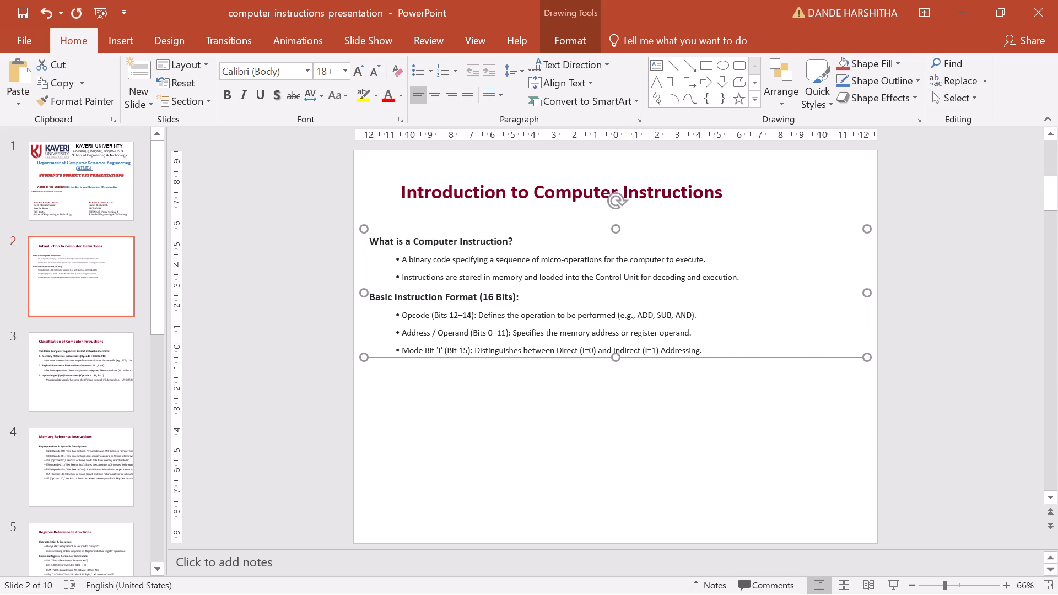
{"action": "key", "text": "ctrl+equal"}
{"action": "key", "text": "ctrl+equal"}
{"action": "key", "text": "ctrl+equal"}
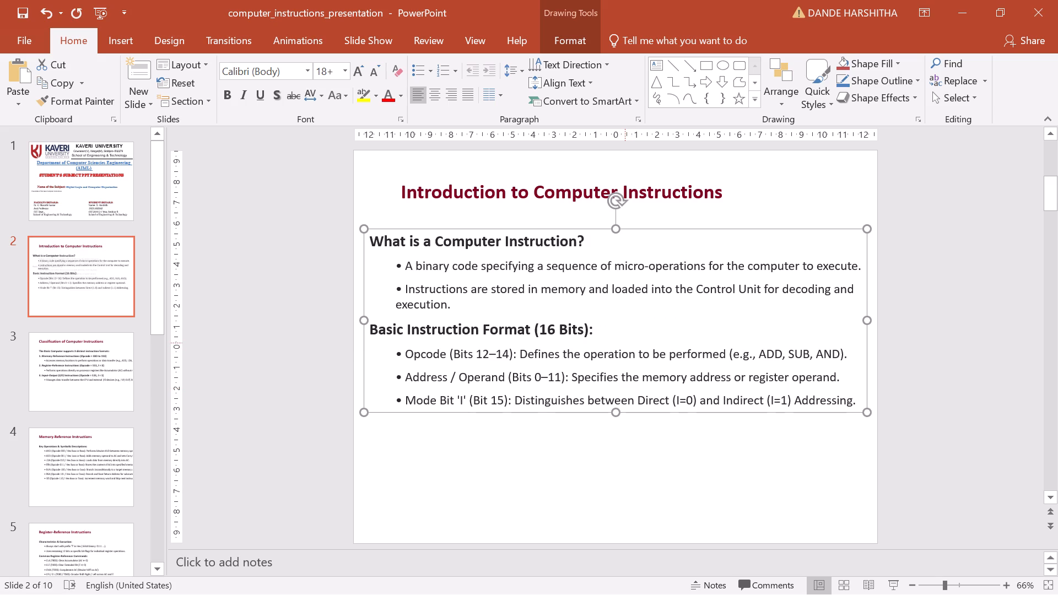
On the Classification of Computer Instructions slide, pull the body box's right edge inside the slide and extend its left edge to the slide border.
{"action": "left_click", "coordinate": [110, 365]}
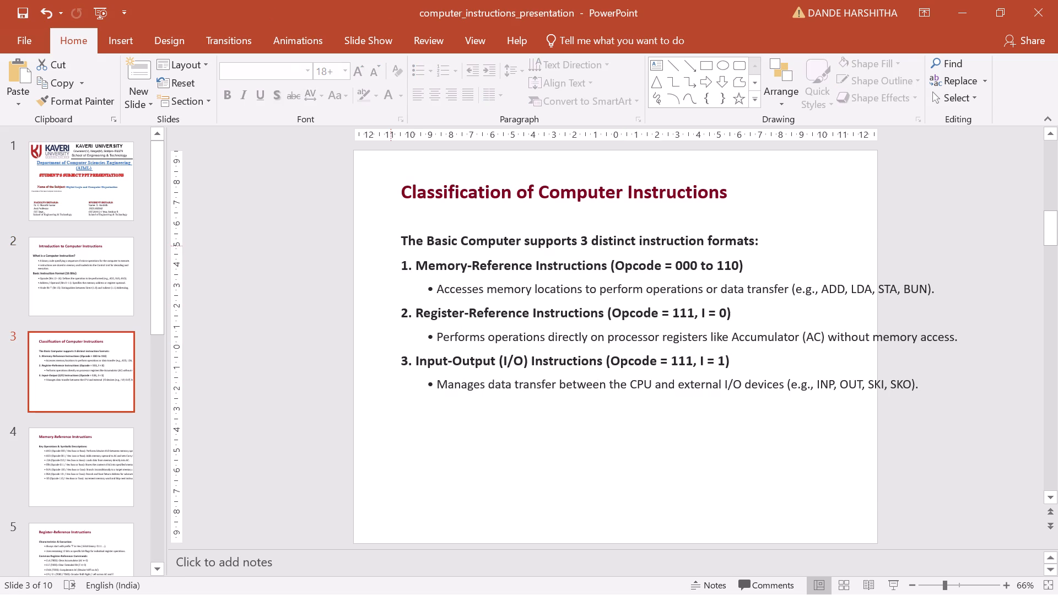
{"action": "left_click", "coordinate": [390, 245]}
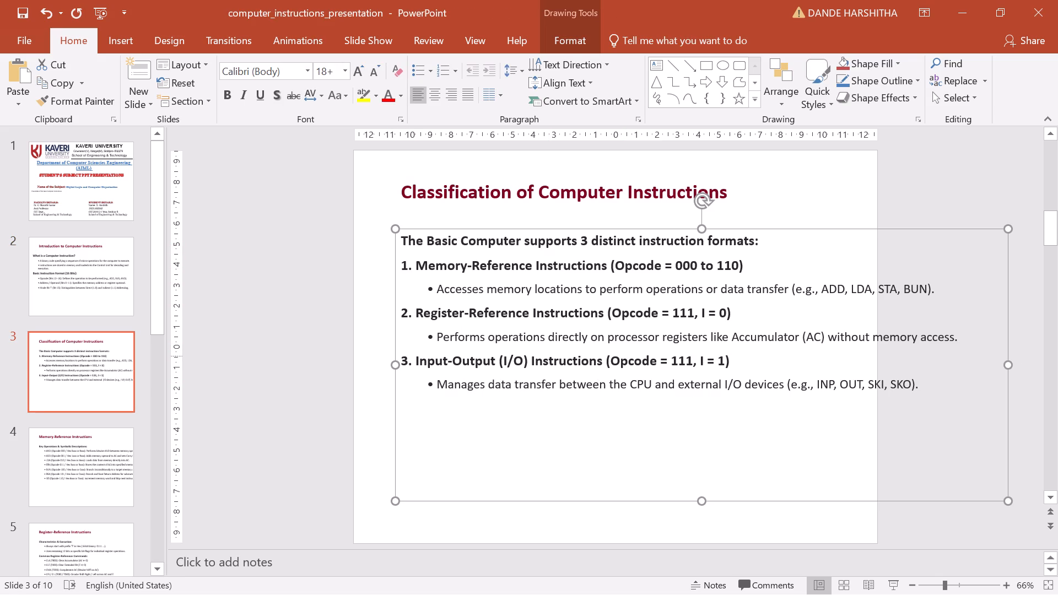
{"action": "left_click_drag", "start_coordinate": [1008, 364], "coordinate": [889, 390]}
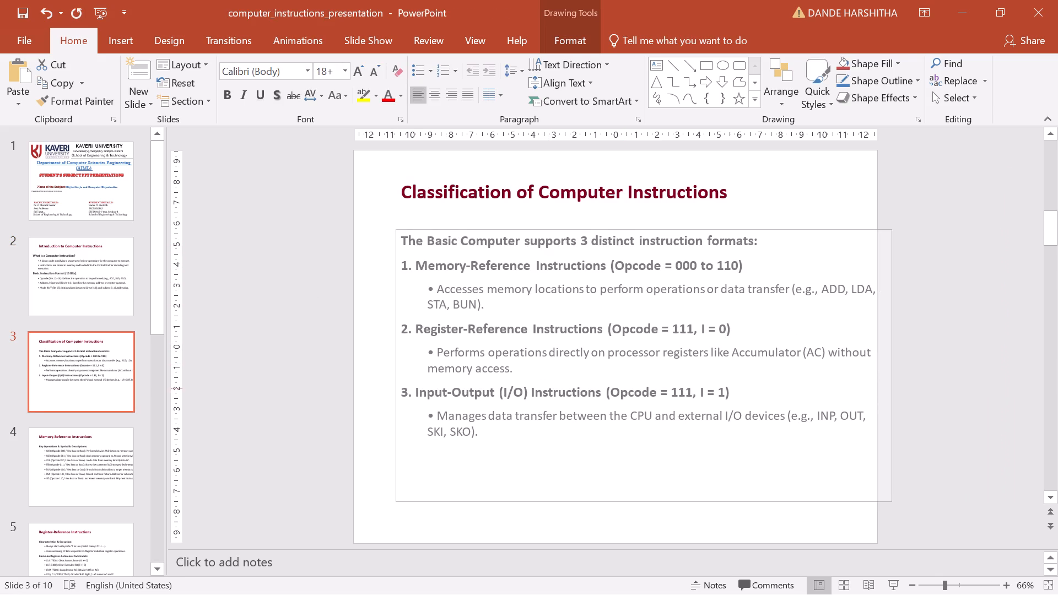
{"action": "left_click_drag", "start_coordinate": [889, 390], "coordinate": [862, 397]}
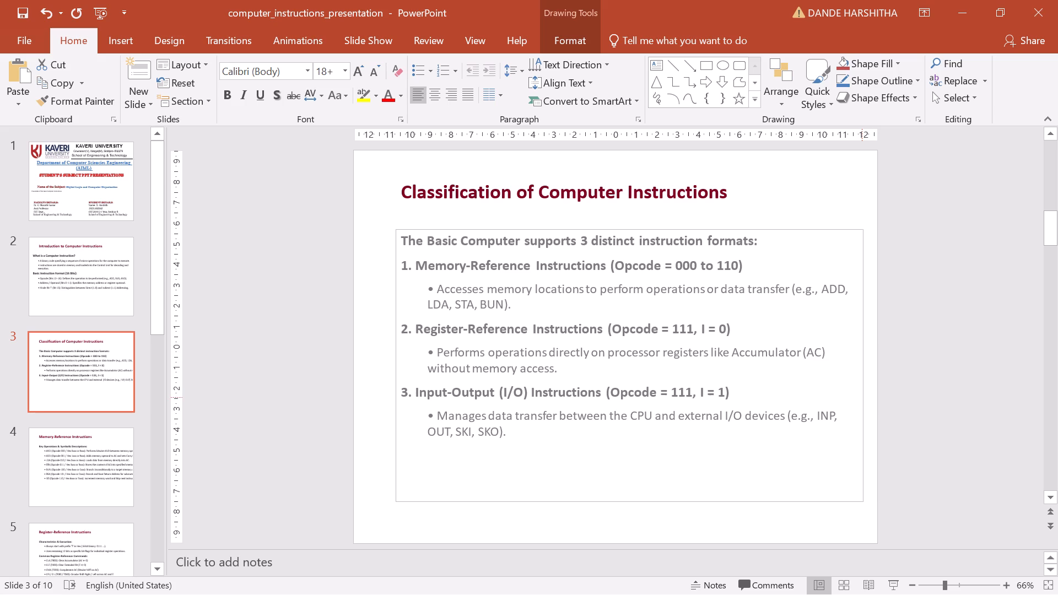
{"action": "left_click_drag", "start_coordinate": [862, 397], "coordinate": [862, 398]}
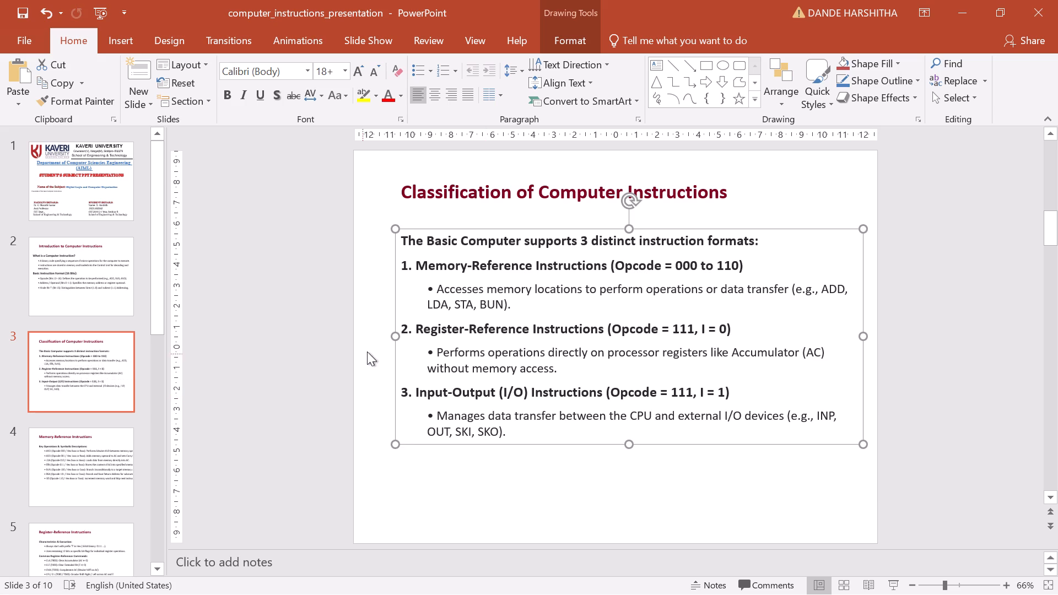
{"action": "left_click_drag", "start_coordinate": [392, 341], "coordinate": [352, 347]}
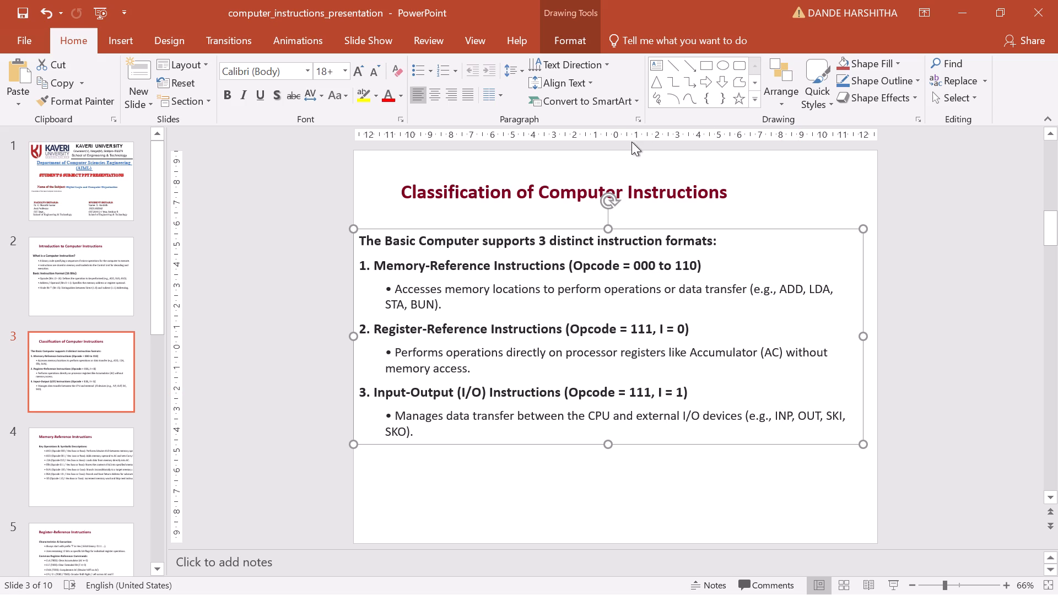
Resize the Classification slide's title box to start slightly inside the slide's left border and bring its right edge within the slide.
{"action": "left_click", "coordinate": [575, 189]}
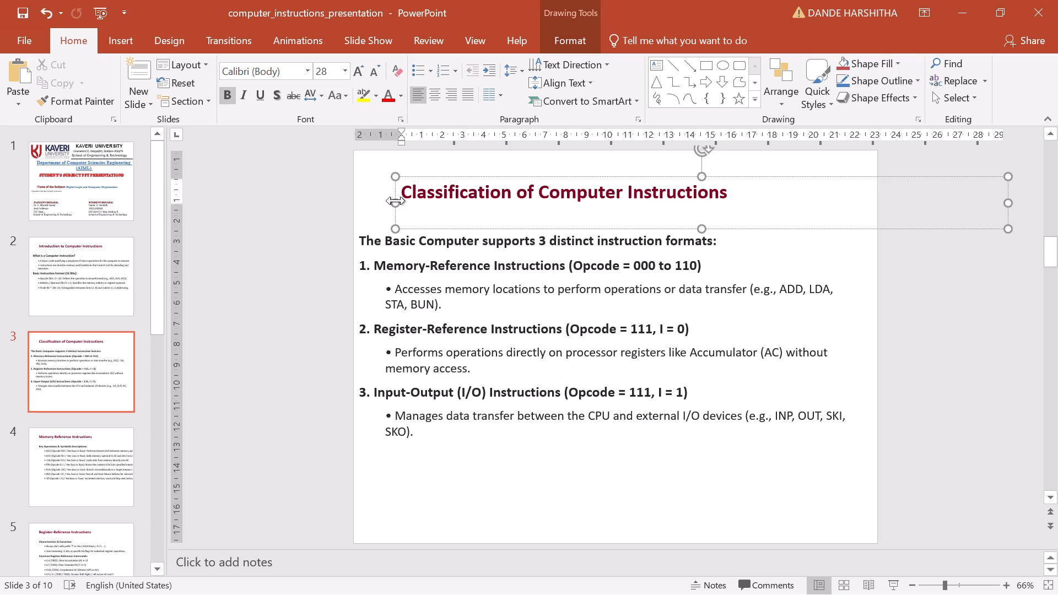
{"action": "left_click_drag", "start_coordinate": [393, 201], "coordinate": [353, 200]}
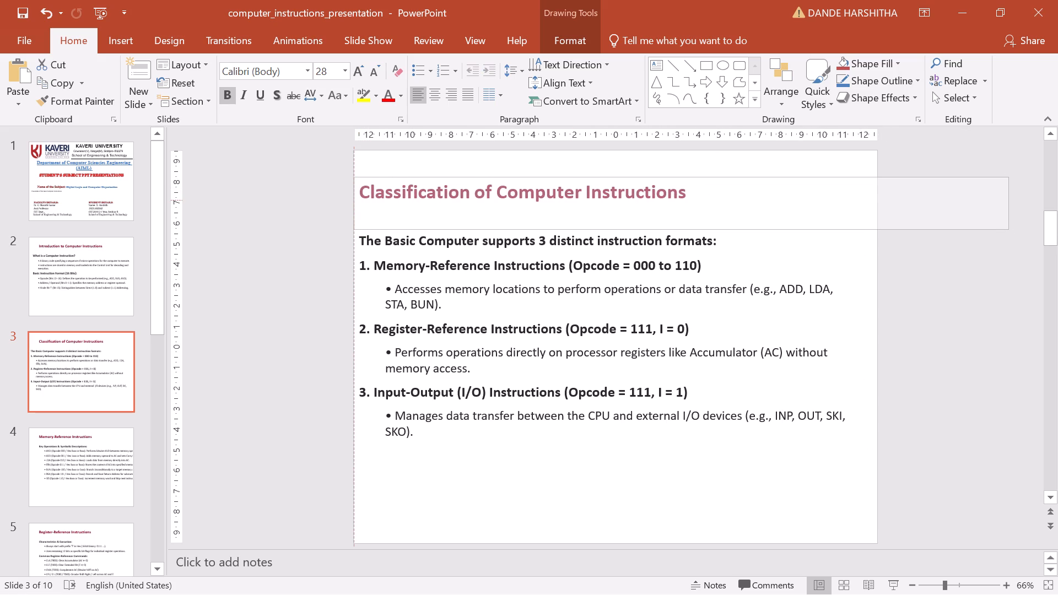
{"action": "left_click_drag", "start_coordinate": [353, 200], "coordinate": [354, 200]}
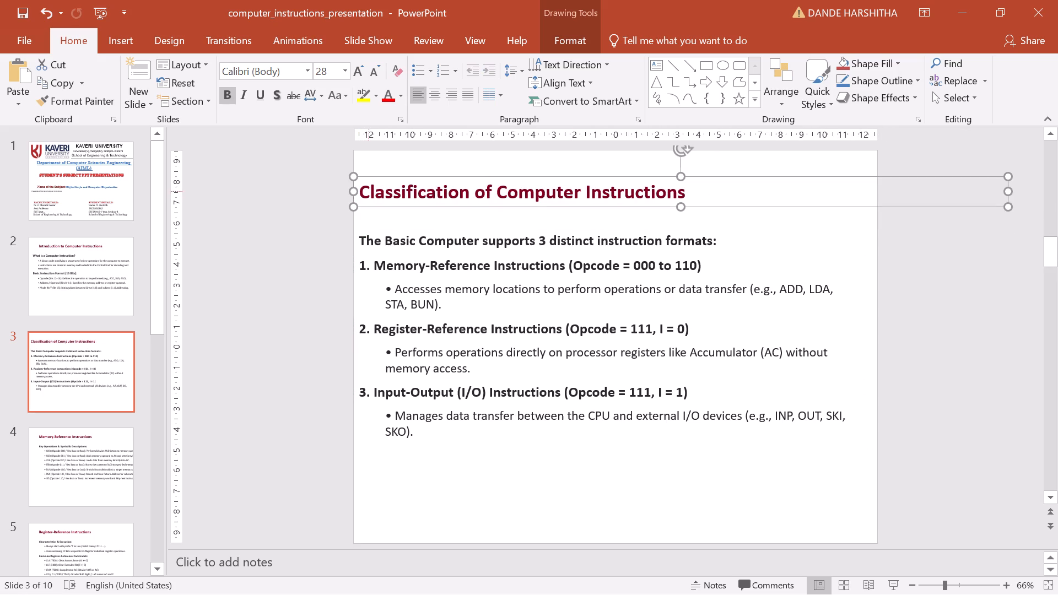
{"action": "left_click_drag", "start_coordinate": [353, 193], "coordinate": [358, 191]}
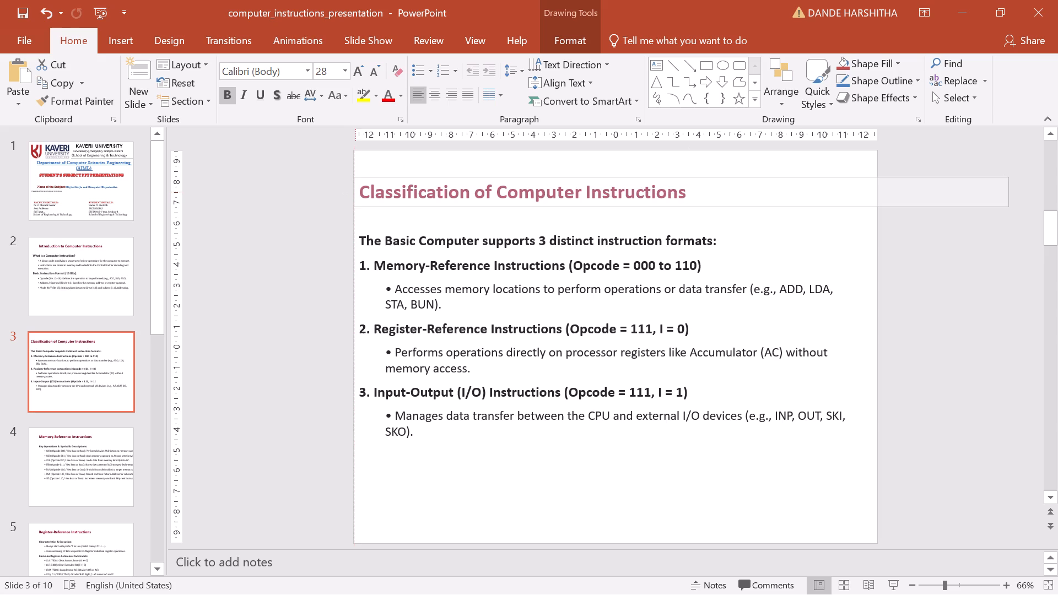
{"action": "left_click_drag", "start_coordinate": [358, 191], "coordinate": [364, 191]}
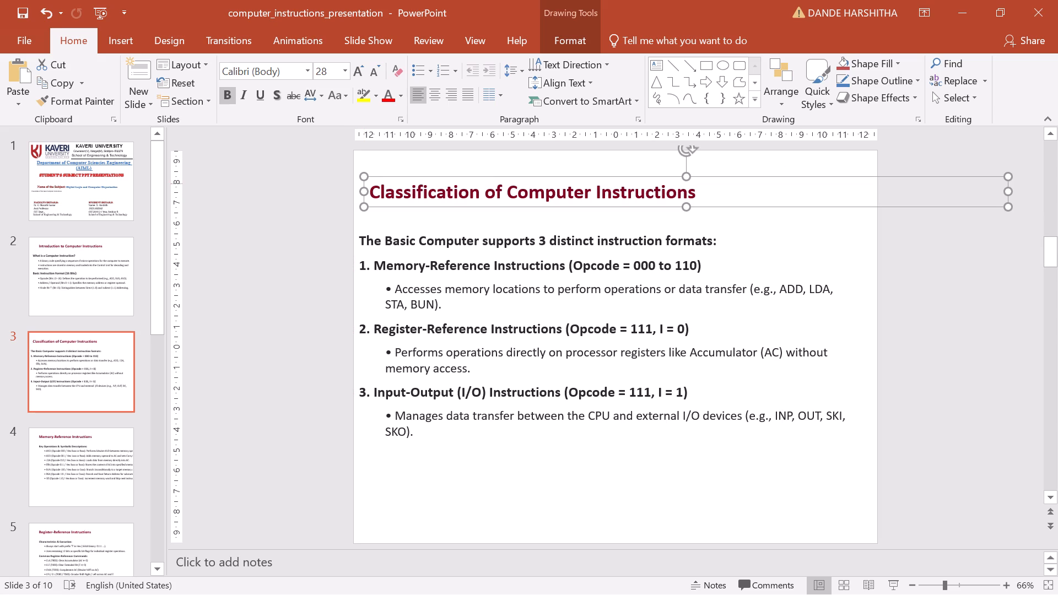
{"action": "left_click_drag", "start_coordinate": [1005, 193], "coordinate": [837, 204]}
{"action": "left_click", "coordinate": [837, 204]}
{"action": "left_click", "coordinate": [918, 263]}
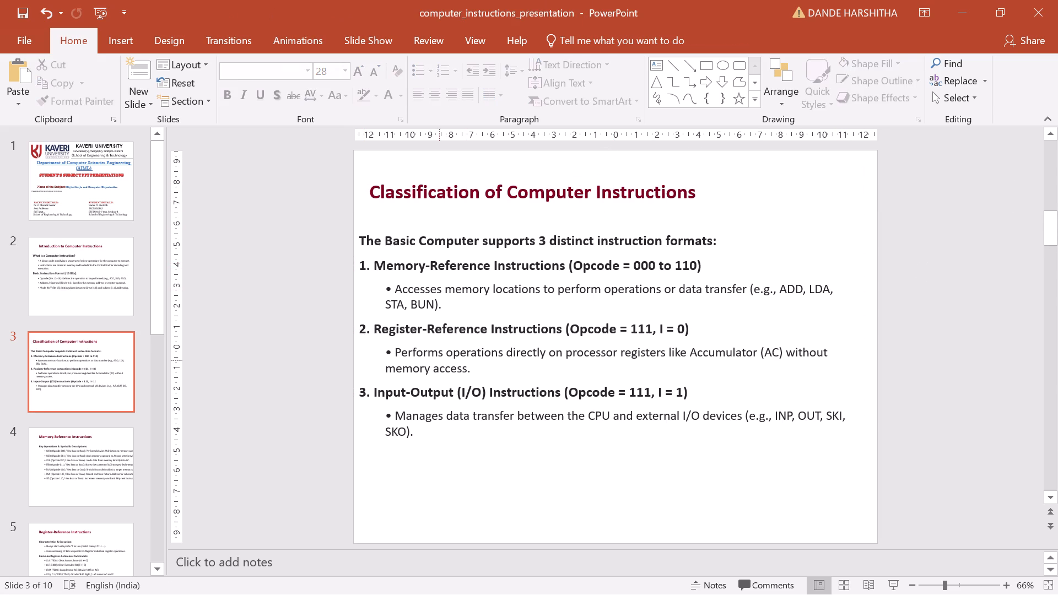
Move the left edge of the Classification slide's body text box slightly inside the slide border, in line with the title.
{"action": "left_click", "coordinate": [519, 347]}
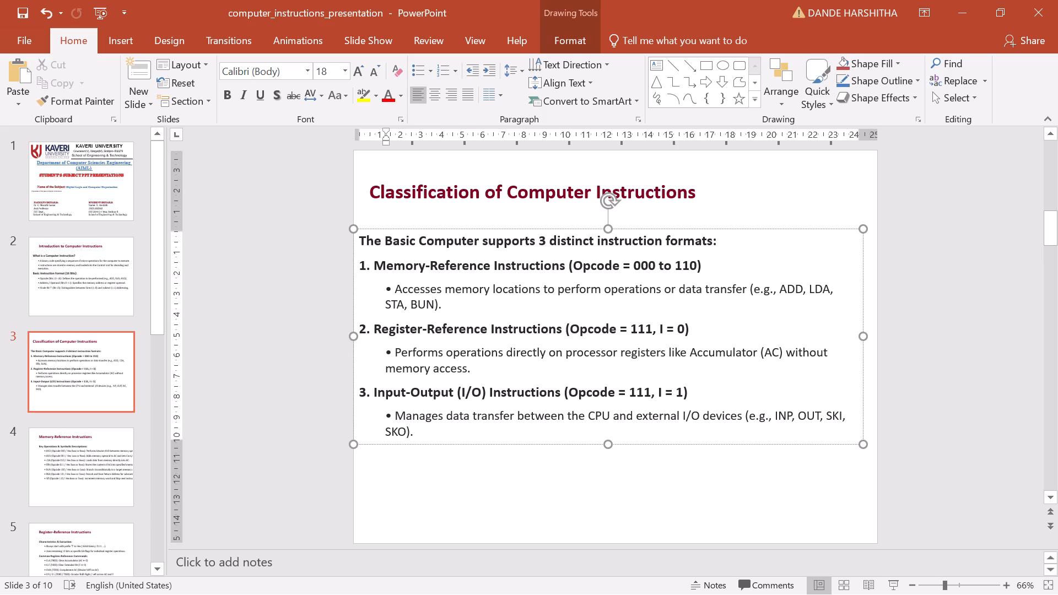
{"action": "left_click_drag", "start_coordinate": [355, 336], "coordinate": [363, 337]}
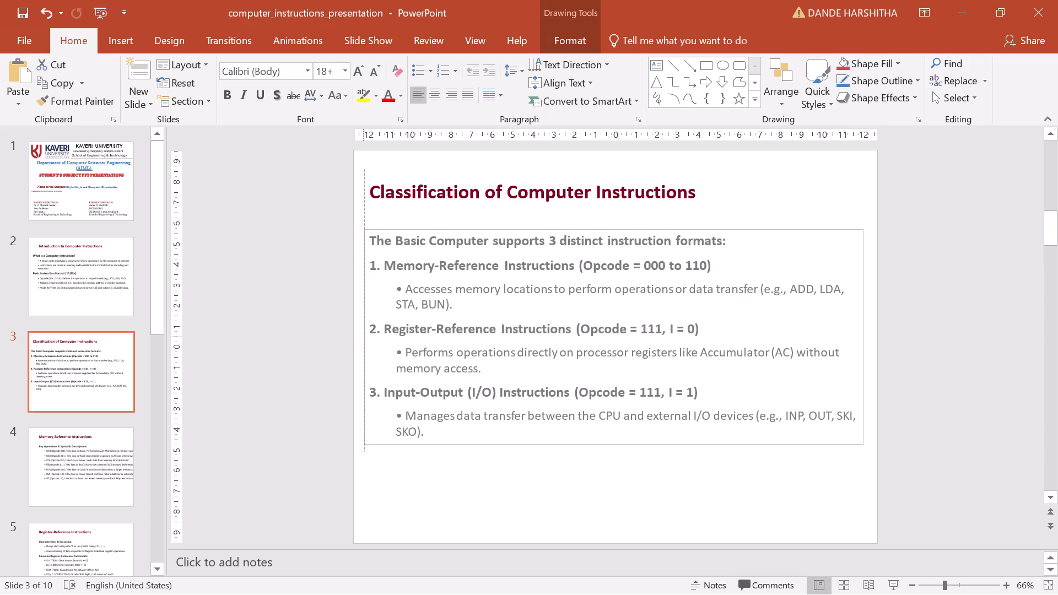
{"action": "left_click_drag", "start_coordinate": [363, 337], "coordinate": [361, 338]}
{"action": "left_click", "coordinate": [257, 322]}
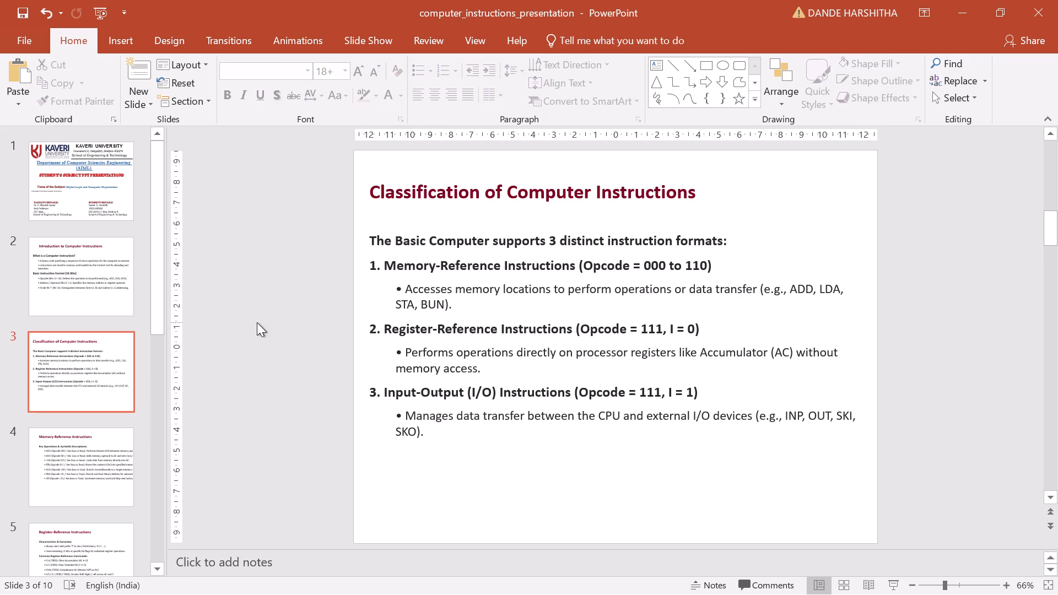
On the Memory-Reference Instructions slide, extend the body box's left edge close to the slide border and pull its right edge inside the slide.
{"action": "key", "text": "Down"}
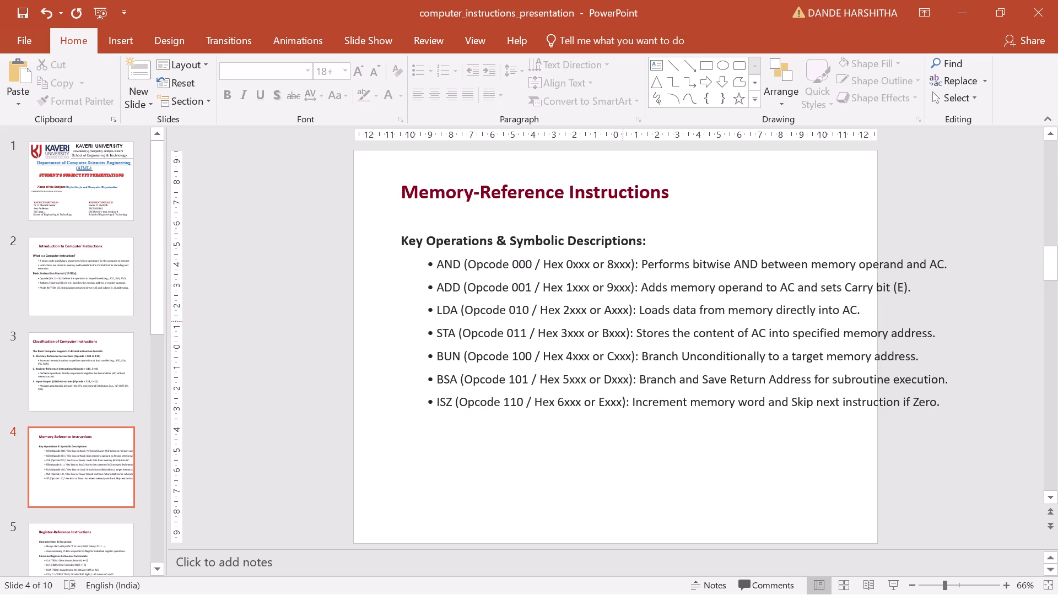
{"action": "left_click", "coordinate": [418, 355]}
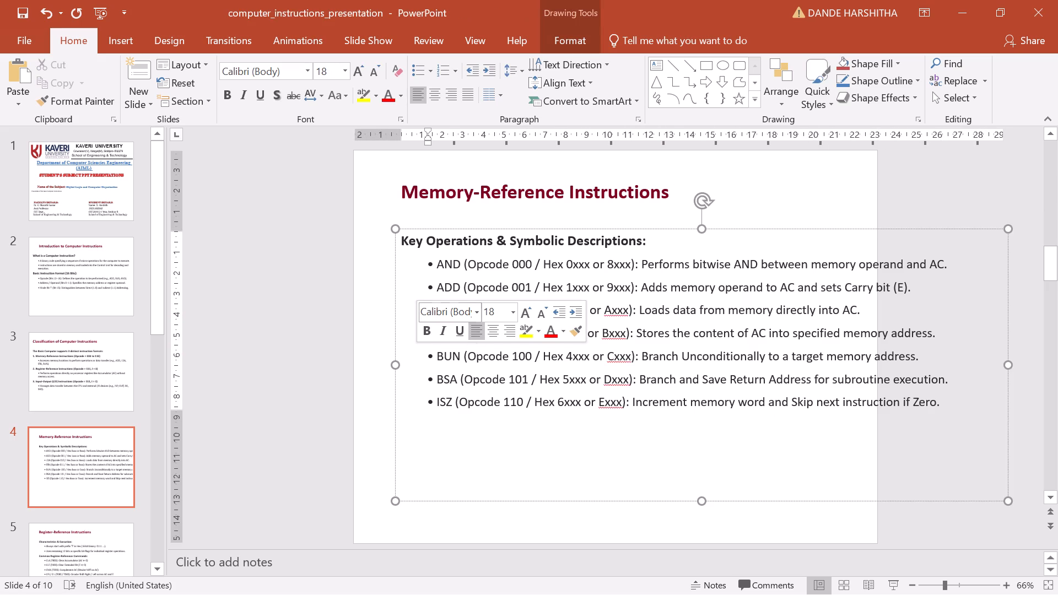
{"action": "left_click_drag", "start_coordinate": [393, 367], "coordinate": [354, 376]}
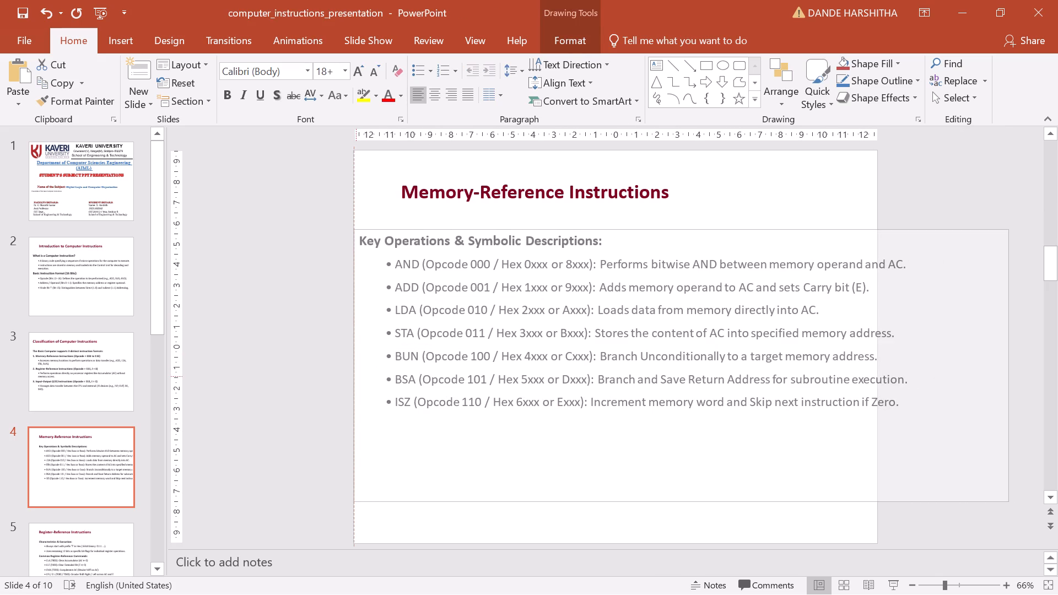
{"action": "left_click_drag", "start_coordinate": [354, 376], "coordinate": [364, 376]}
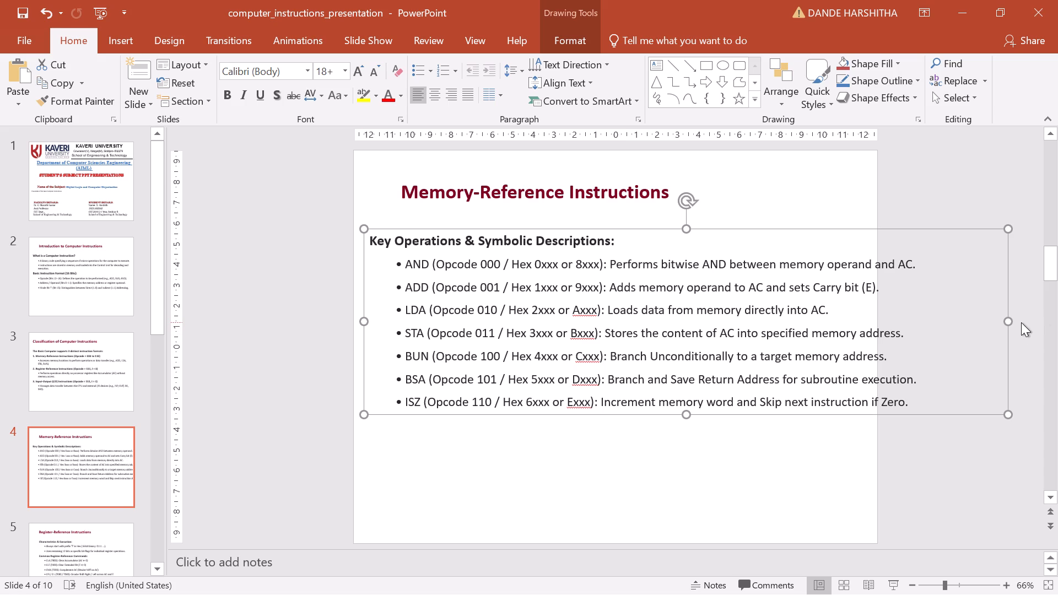
{"action": "left_click_drag", "start_coordinate": [1011, 324], "coordinate": [910, 336]}
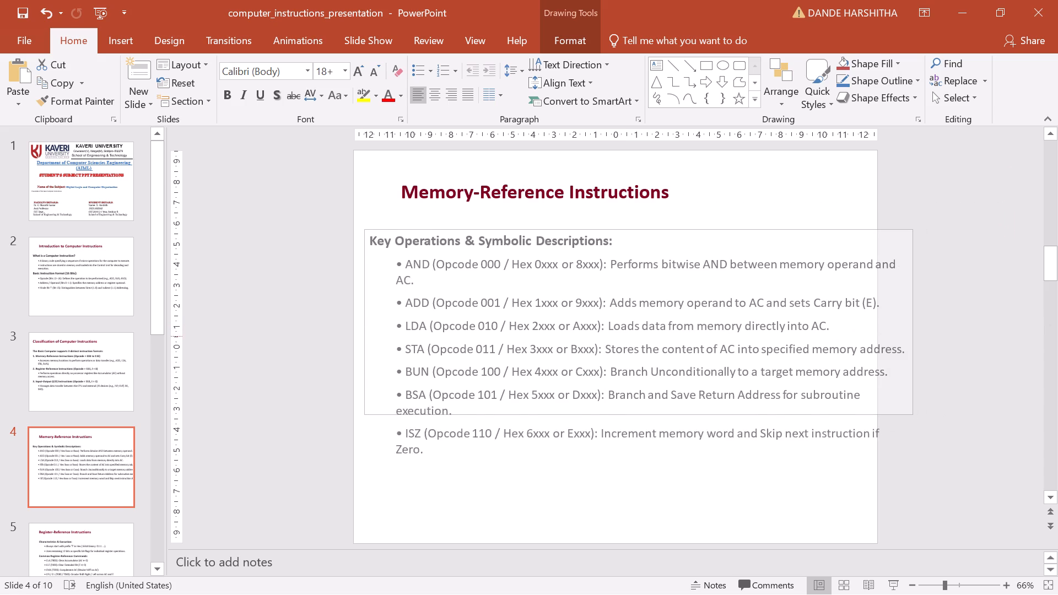
{"action": "left_click_drag", "start_coordinate": [910, 336], "coordinate": [867, 351]}
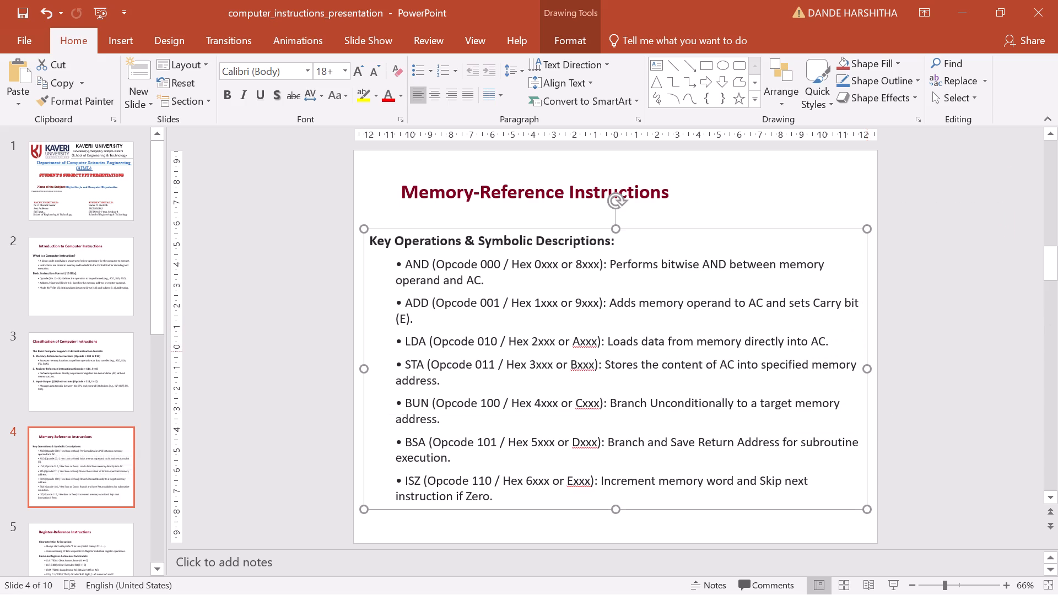
{"action": "left_click", "coordinate": [919, 348]}
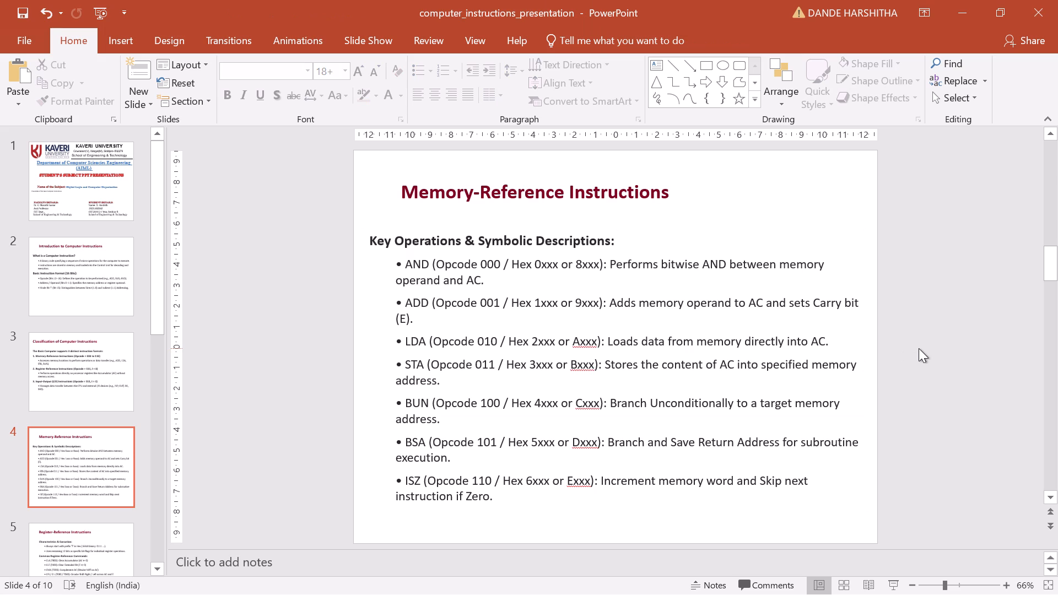
On the Input-Output (I/O) Instructions slide, widen the body box toward the left border and bring its right edge within the slide.
{"action": "key", "text": "Down"}
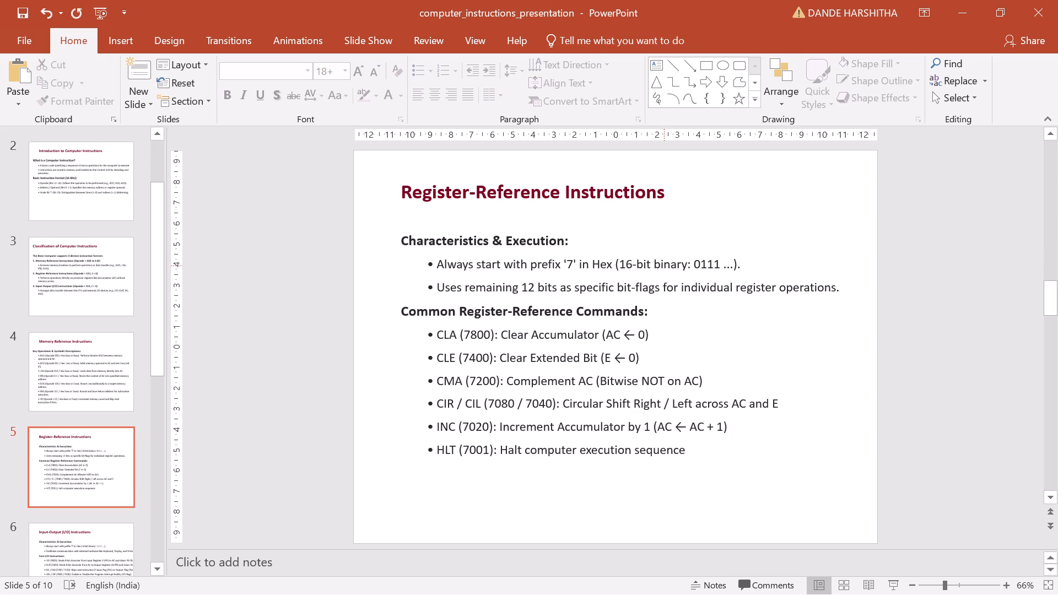
{"action": "key", "text": "Down"}
{"action": "key", "text": "Up"}
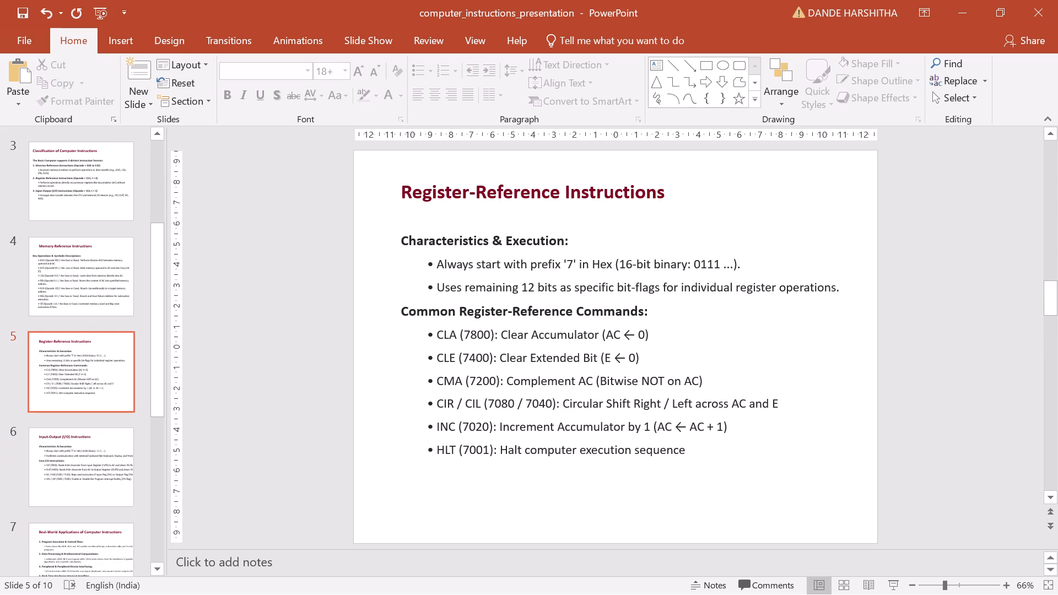
{"action": "key", "text": "Down"}
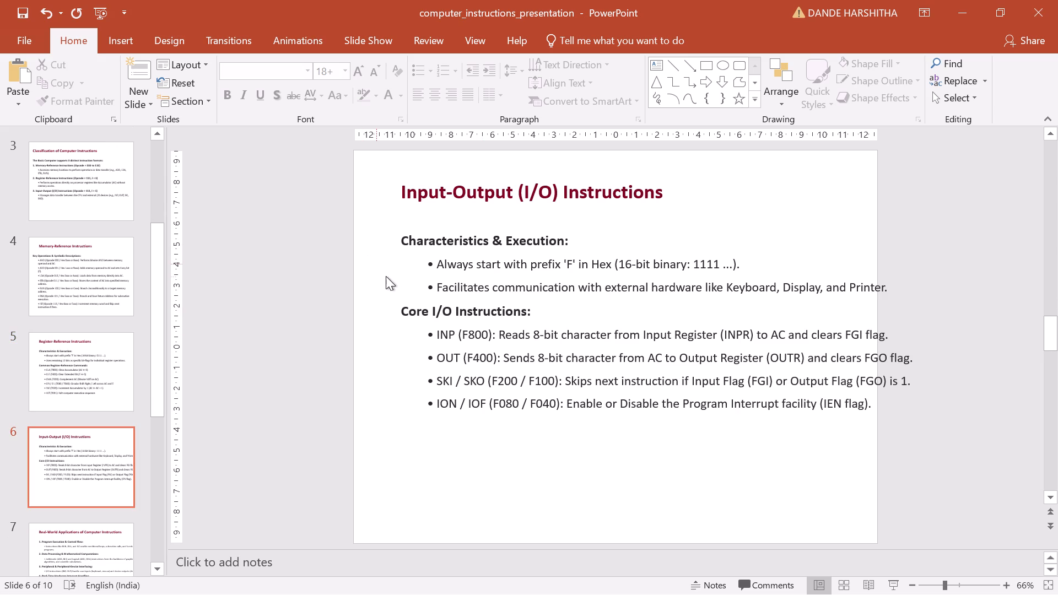
{"action": "left_click", "coordinate": [414, 273]}
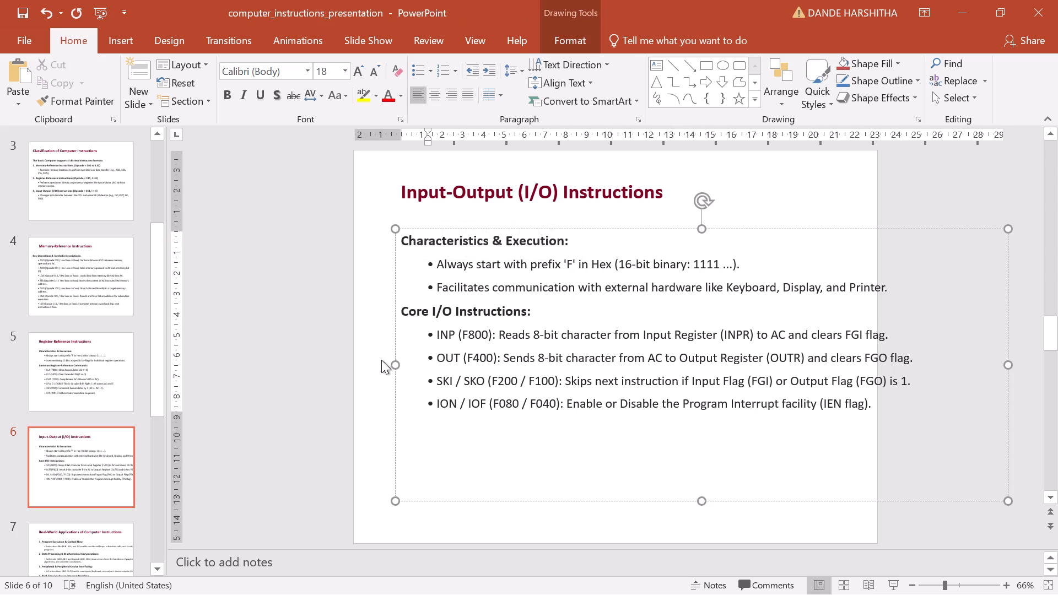
{"action": "left_click_drag", "start_coordinate": [393, 365], "coordinate": [368, 376]}
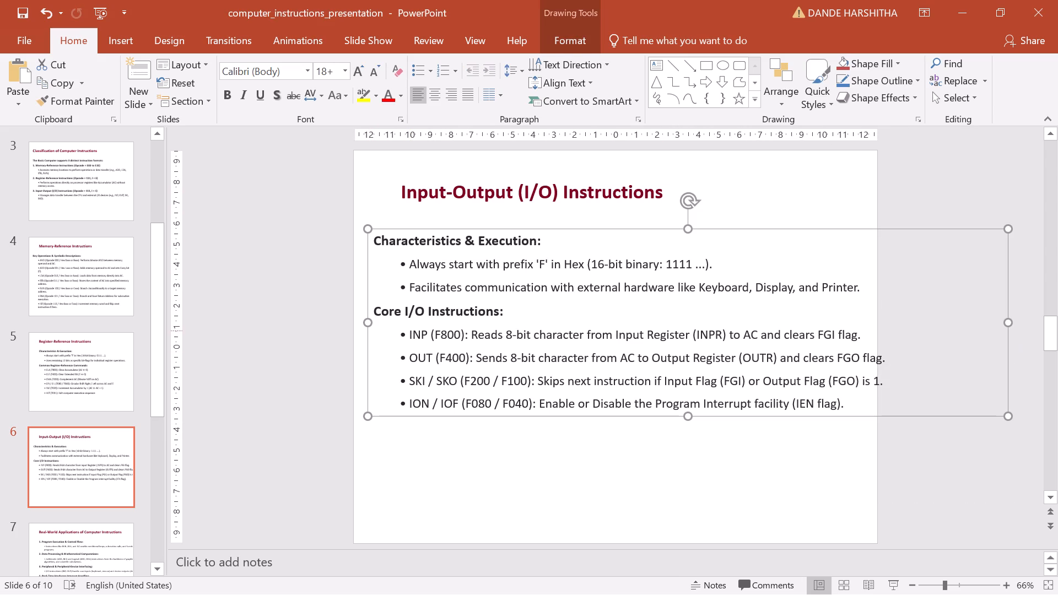
{"action": "left_click_drag", "start_coordinate": [1009, 323], "coordinate": [864, 376]}
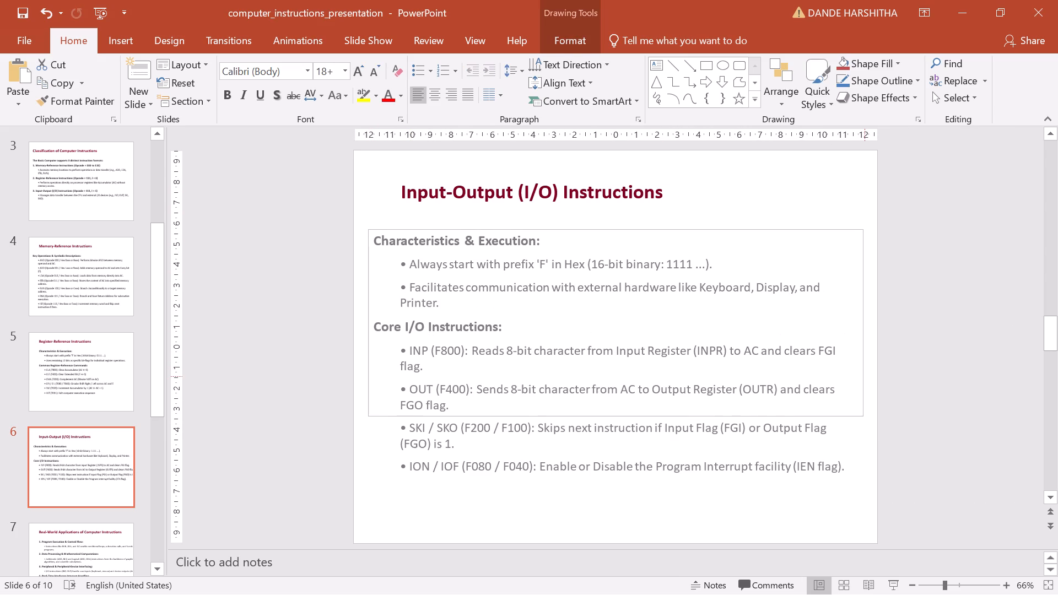
{"action": "left_click_drag", "start_coordinate": [864, 376], "coordinate": [865, 379]}
{"action": "left_click", "coordinate": [959, 342]}
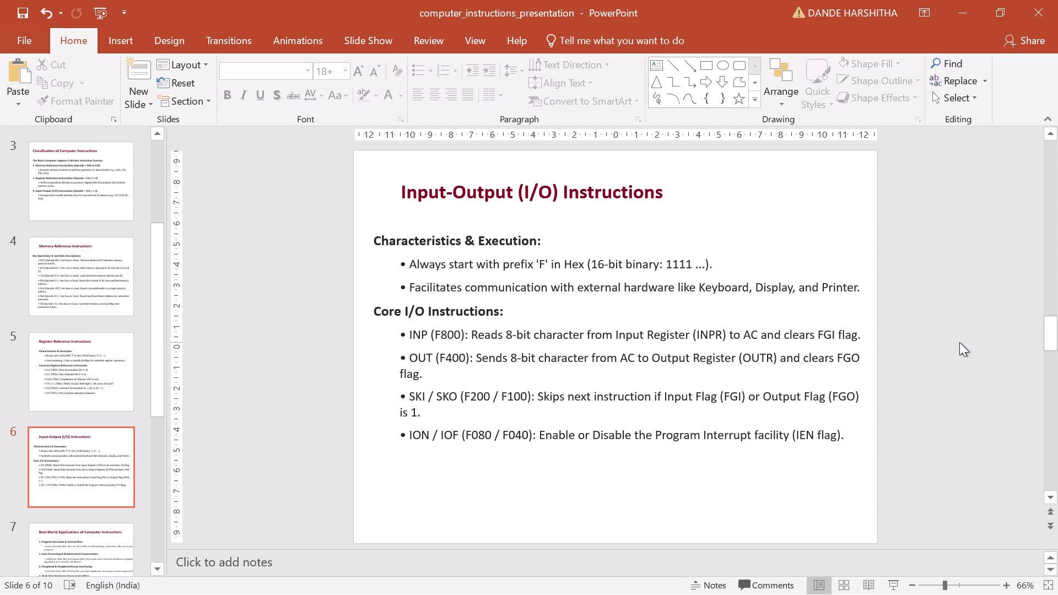
On the Real-World Applications slide, extend the body box's left edge outward slightly and pull its right edge inside the slide.
{"action": "key", "text": "Down"}
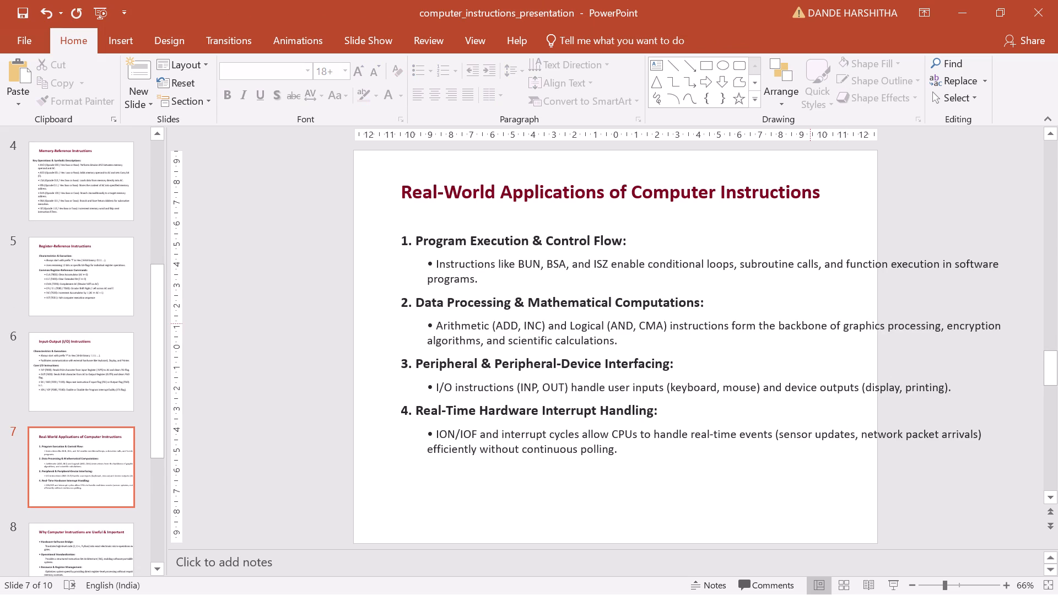
{"action": "left_click", "coordinate": [404, 335]}
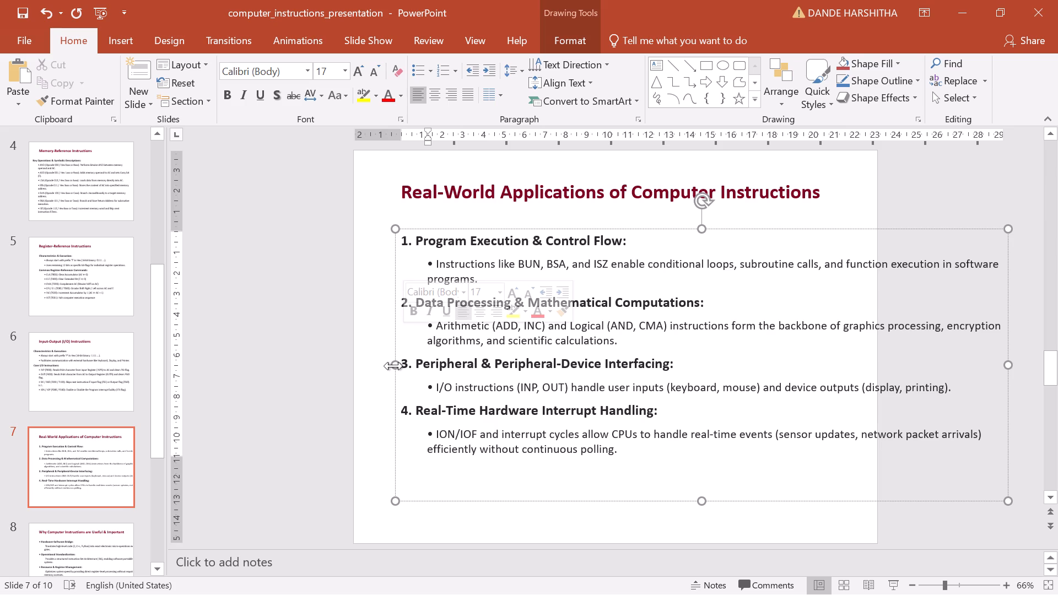
{"action": "left_click_drag", "start_coordinate": [393, 366], "coordinate": [374, 371]}
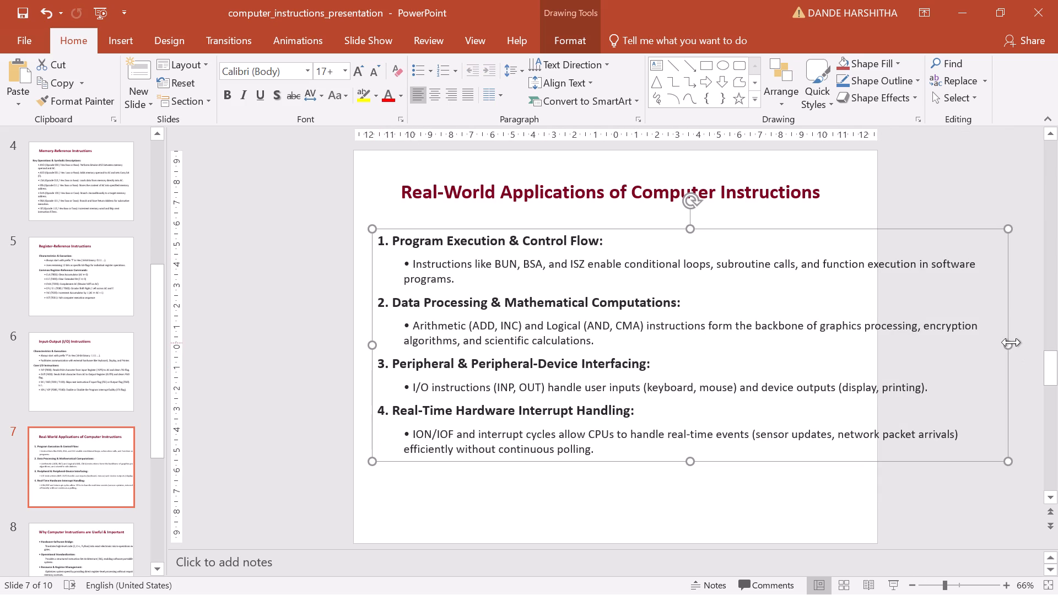
{"action": "left_click_drag", "start_coordinate": [1011, 342], "coordinate": [879, 386]}
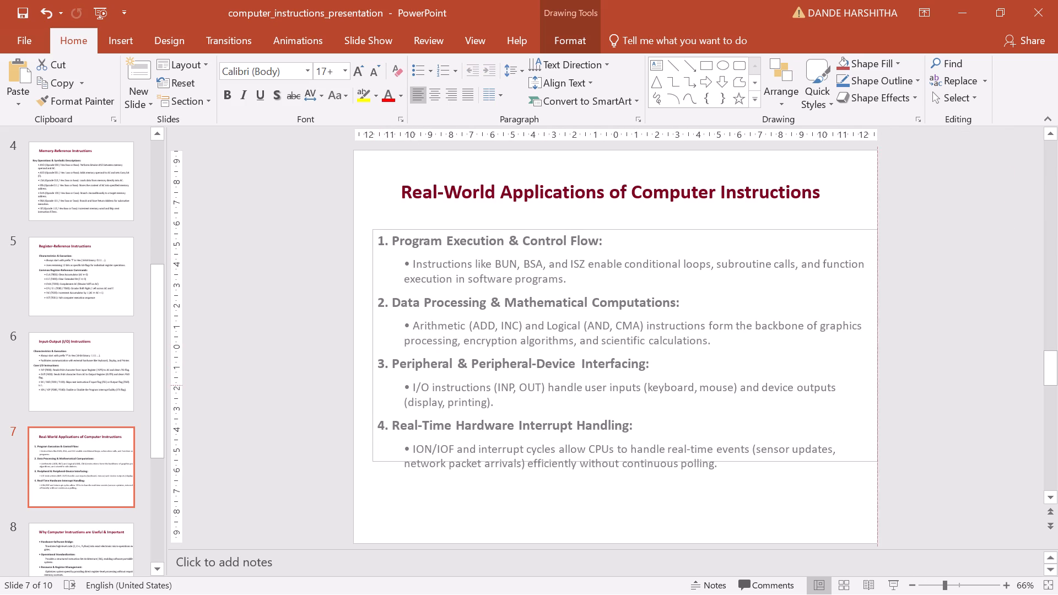
{"action": "left_click_drag", "start_coordinate": [879, 386], "coordinate": [856, 400]}
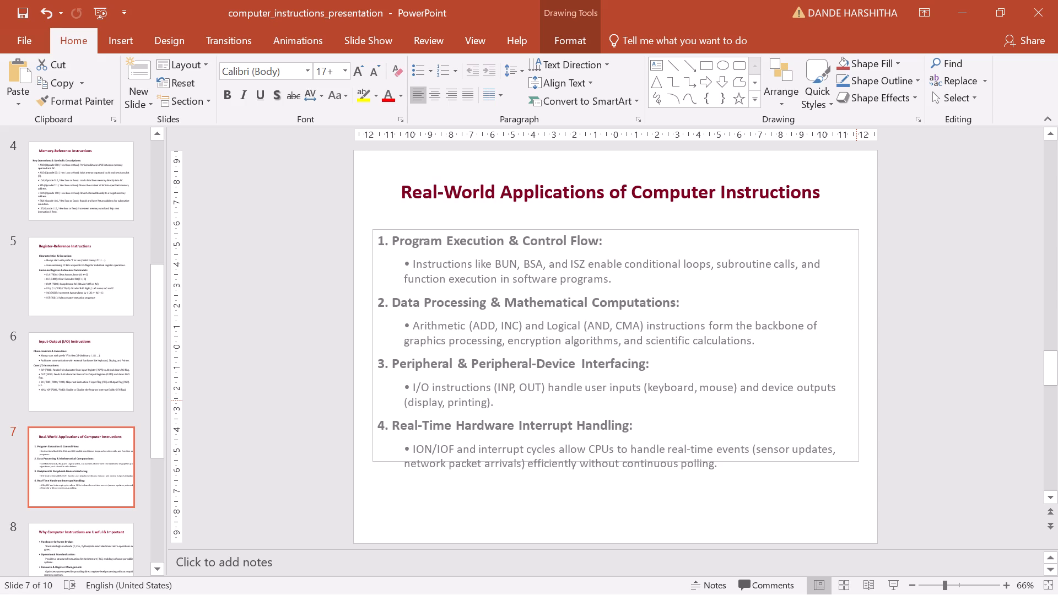
{"action": "left_click_drag", "start_coordinate": [856, 400], "coordinate": [852, 401]}
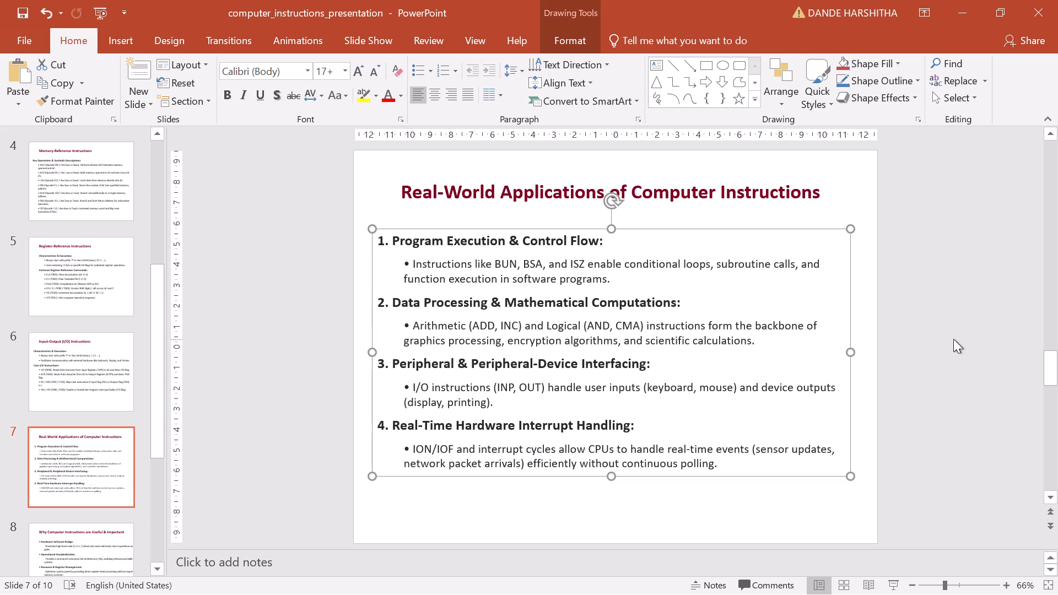
{"action": "left_click", "coordinate": [953, 339]}
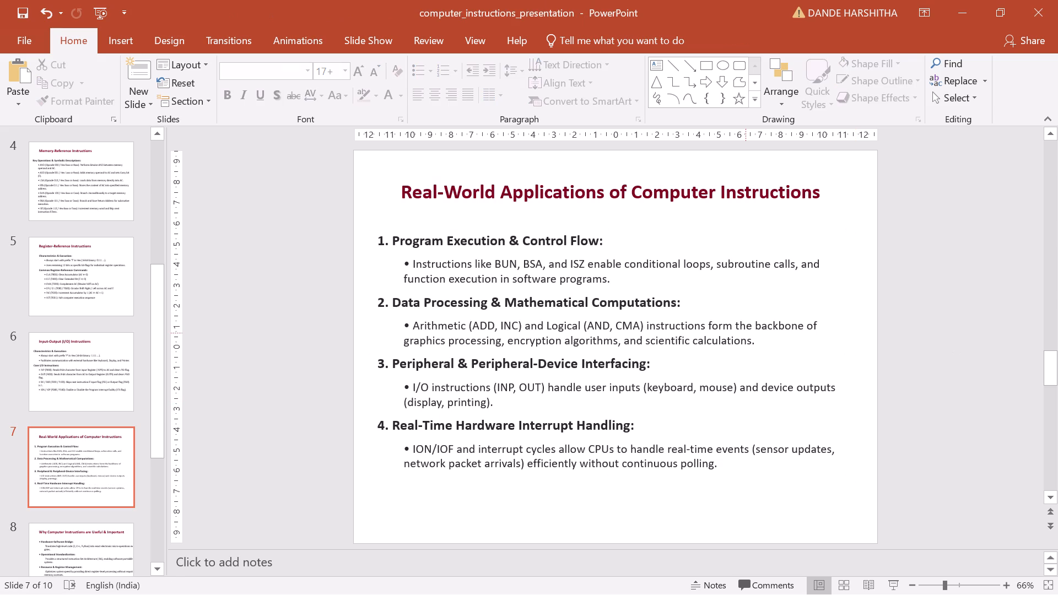
On the Why Computer Instructions are Useful & Important slide, fit the body box between the side borders and nudge it slightly down.
{"action": "key", "text": "Down"}
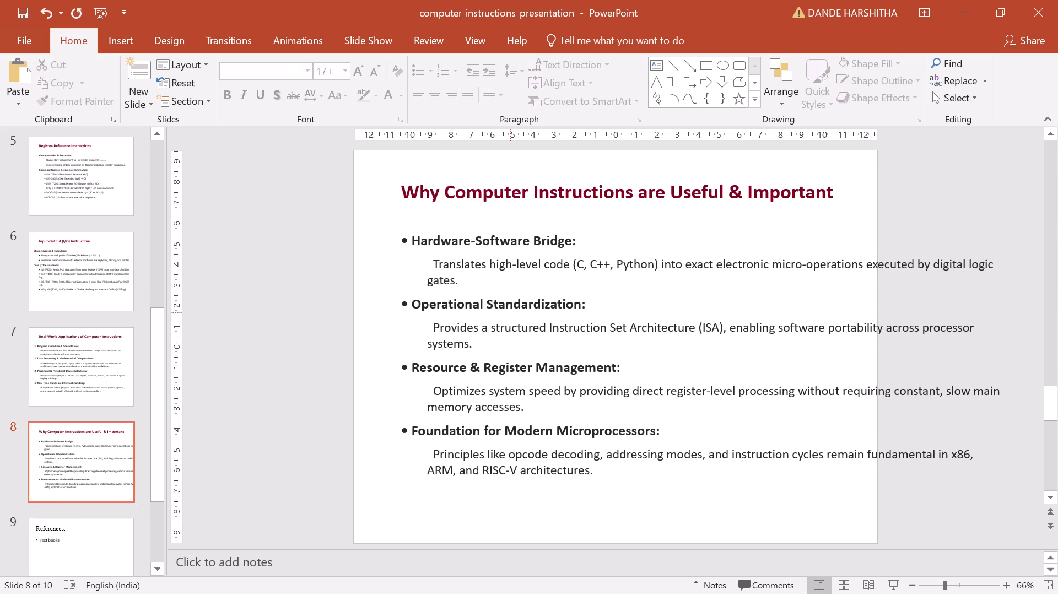
{"action": "left_click", "coordinate": [399, 332]}
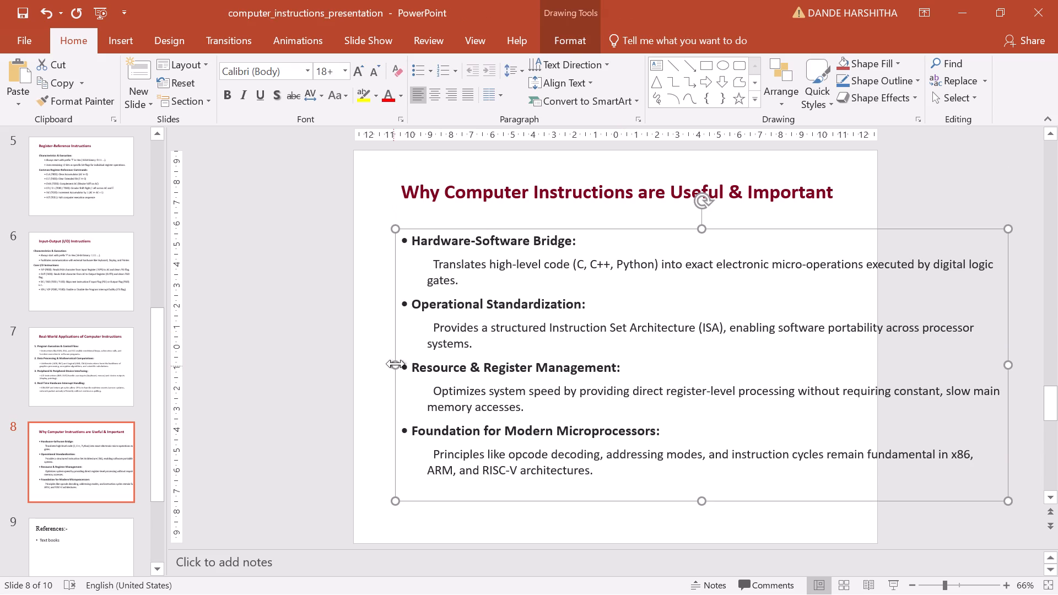
{"action": "left_click_drag", "start_coordinate": [396, 360], "coordinate": [374, 366]}
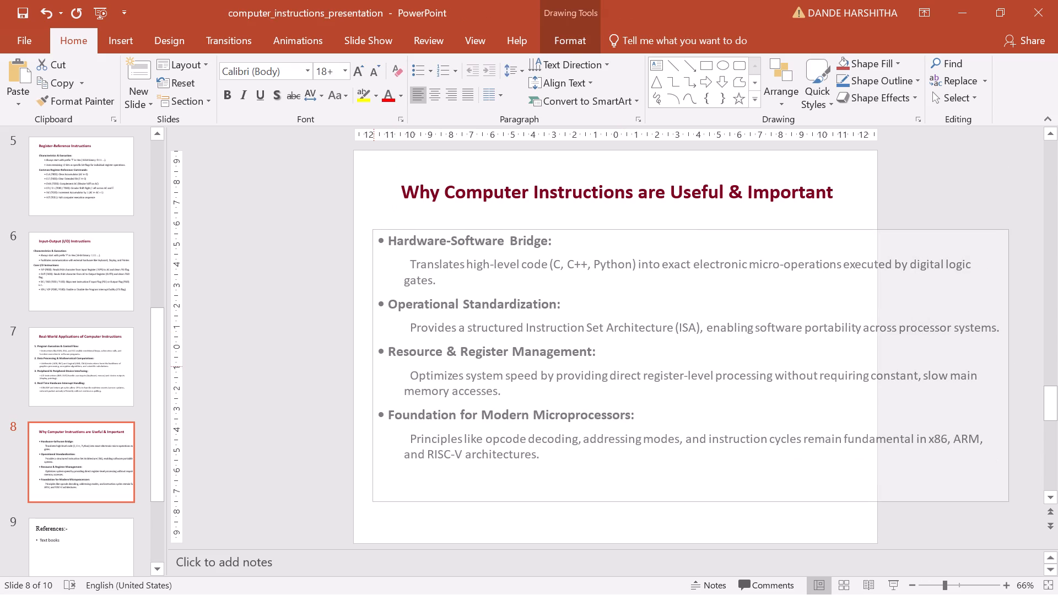
{"action": "left_click_drag", "start_coordinate": [1011, 347], "coordinate": [862, 383]}
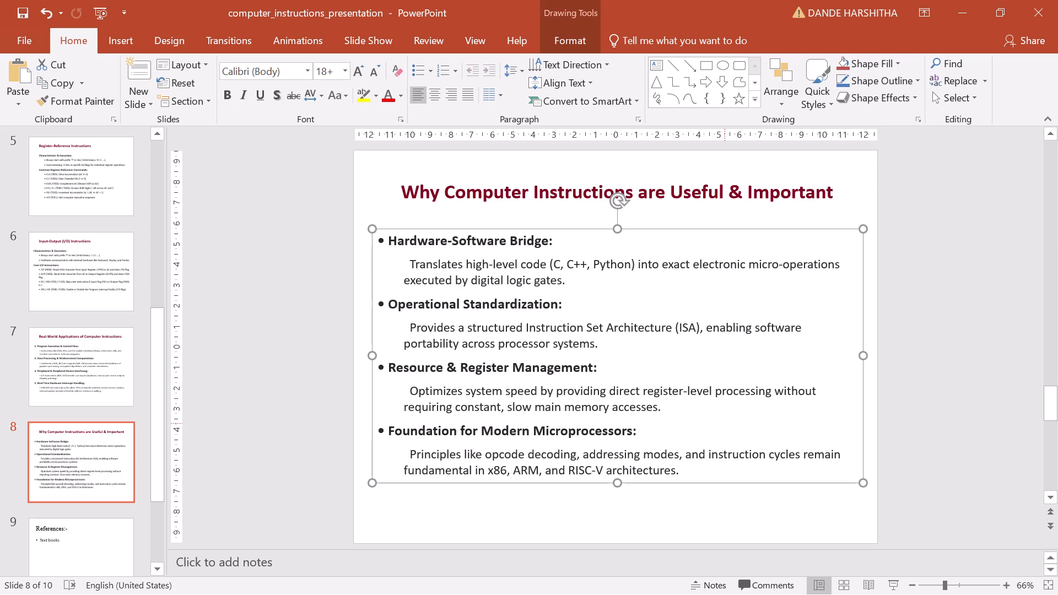
{"action": "key", "text": "Down"}
{"action": "key", "text": "Down"}
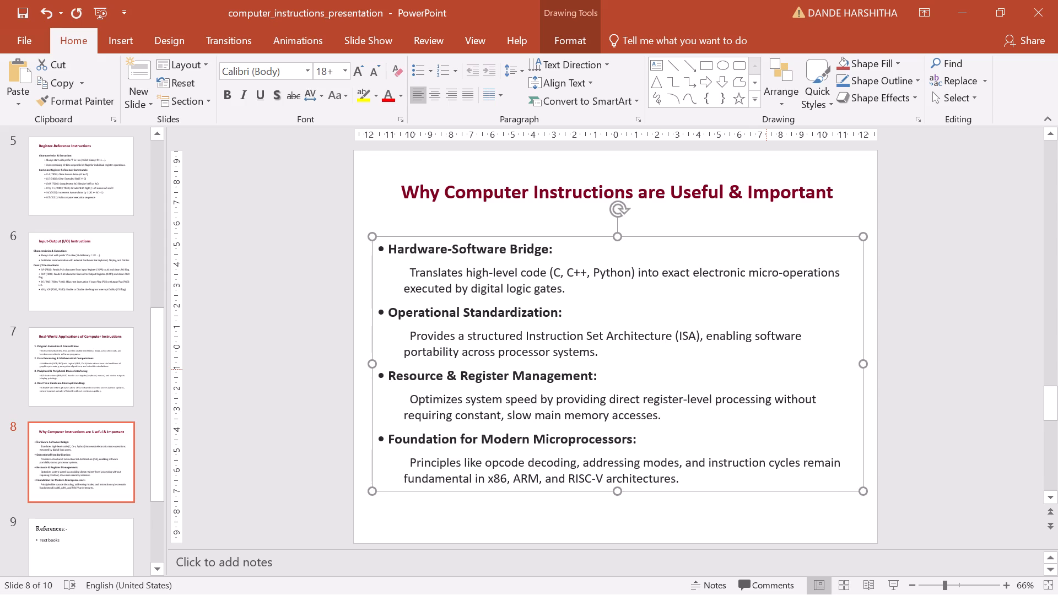
{"action": "left_click", "coordinate": [329, 387]}
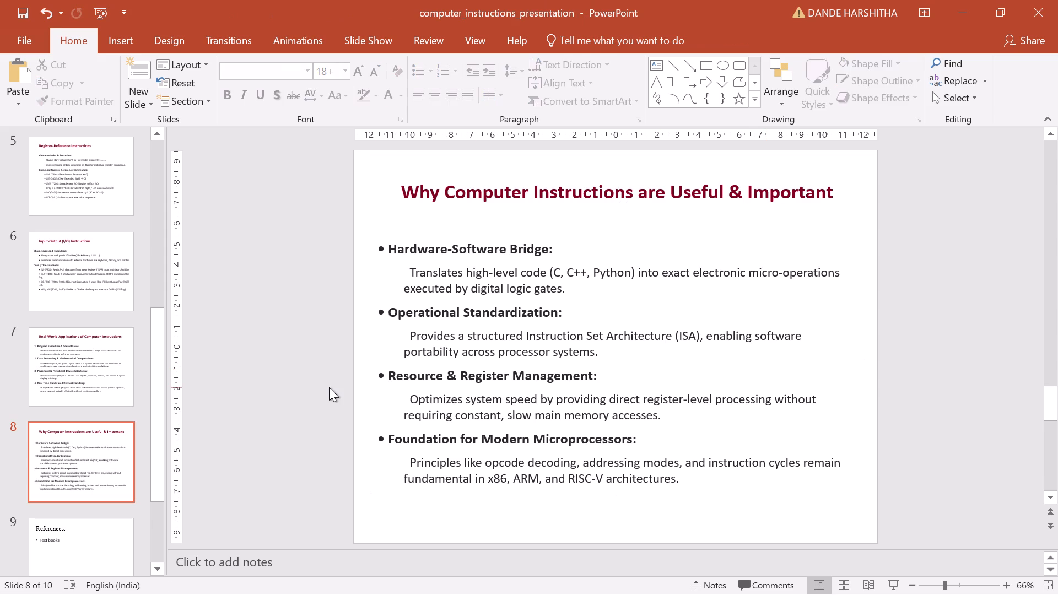
Delete the body text box containing "Text books" from the References slide.
{"action": "left_click", "coordinate": [90, 531]}
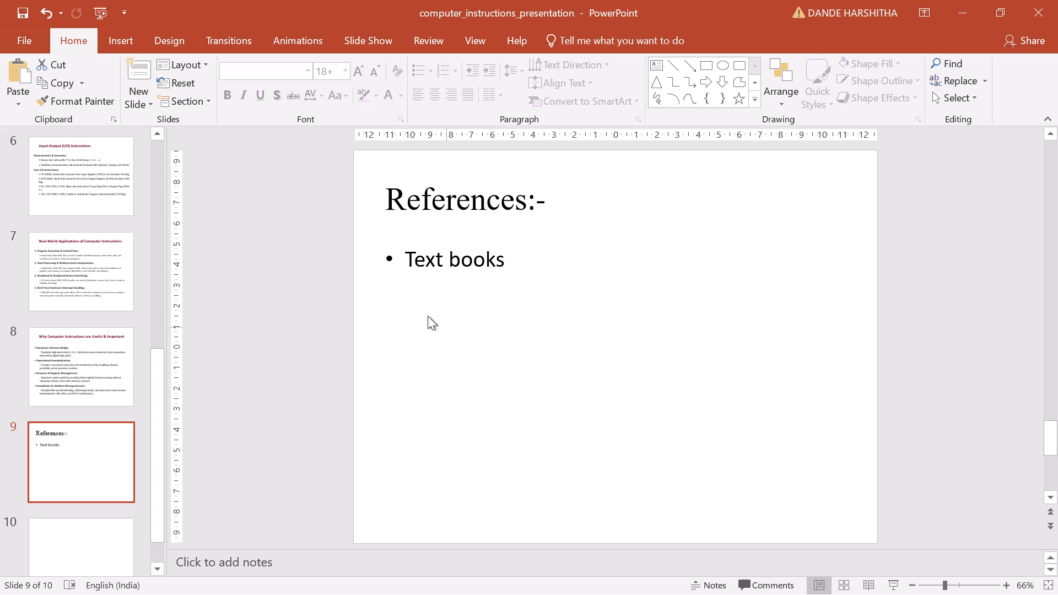
{"action": "left_click", "coordinate": [388, 289]}
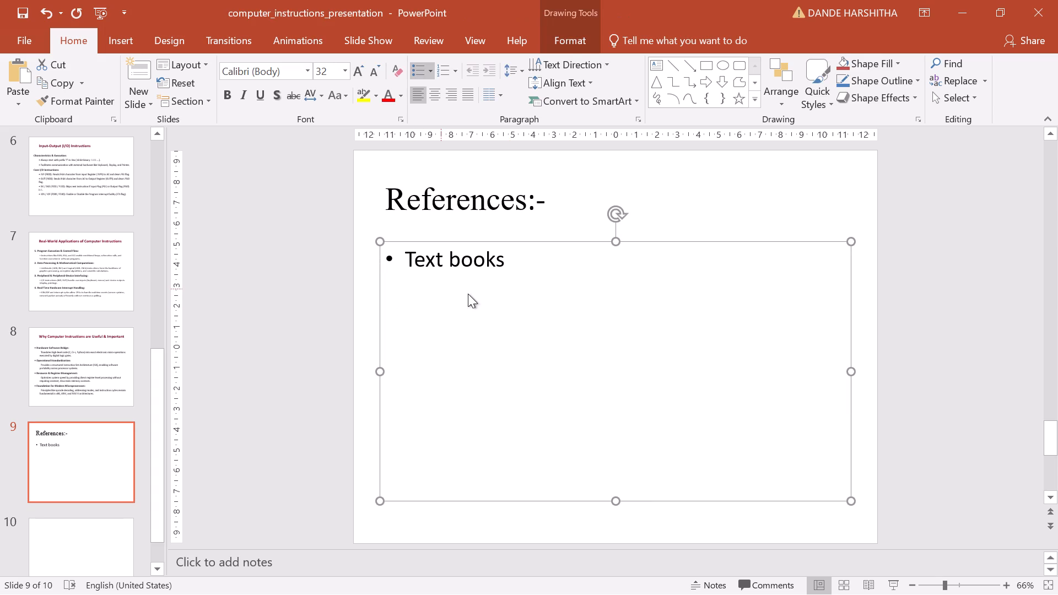
{"action": "key", "text": "Delete"}
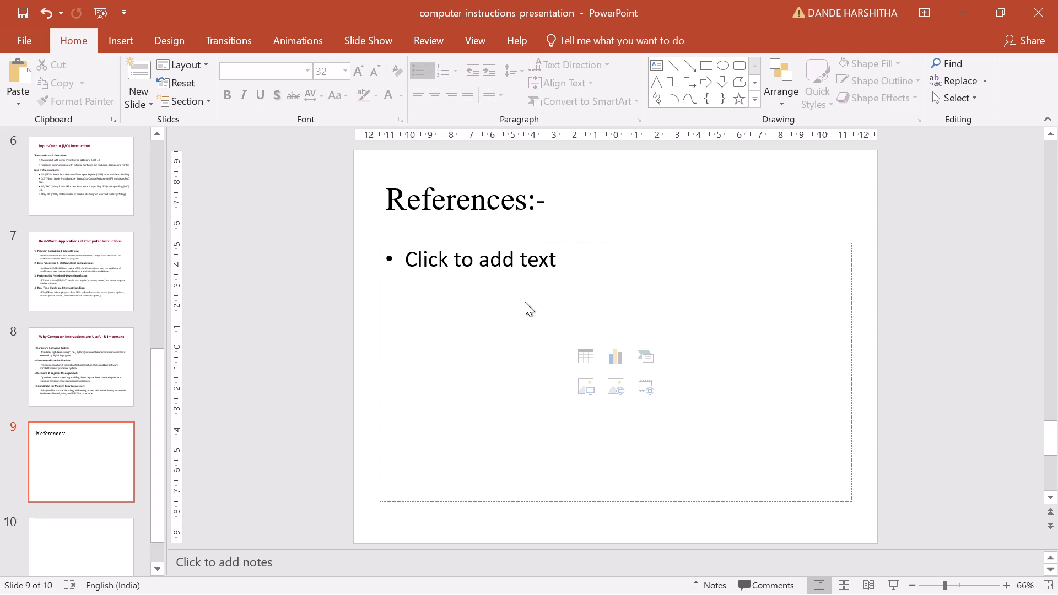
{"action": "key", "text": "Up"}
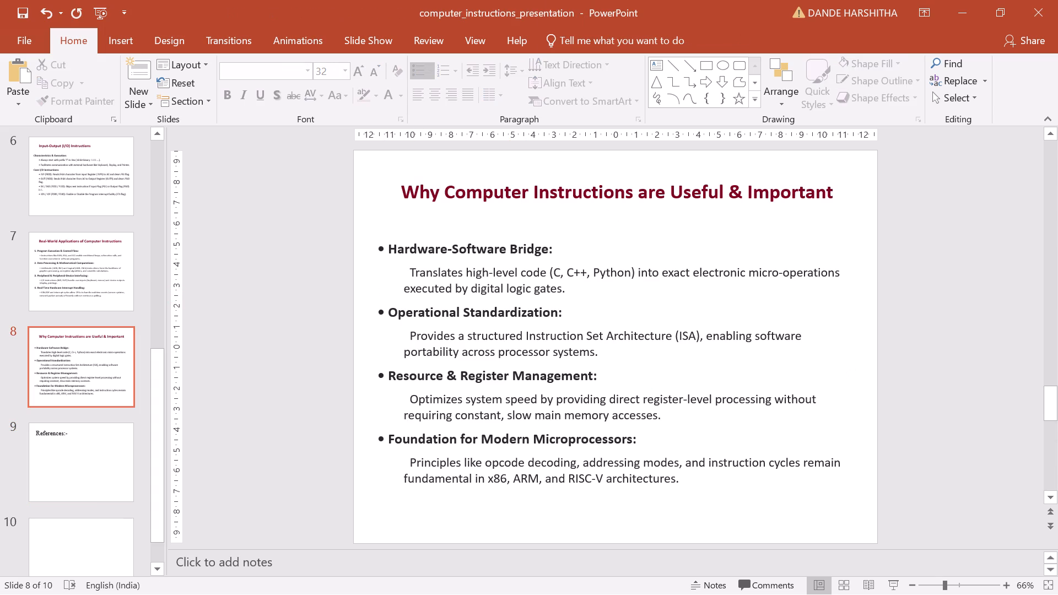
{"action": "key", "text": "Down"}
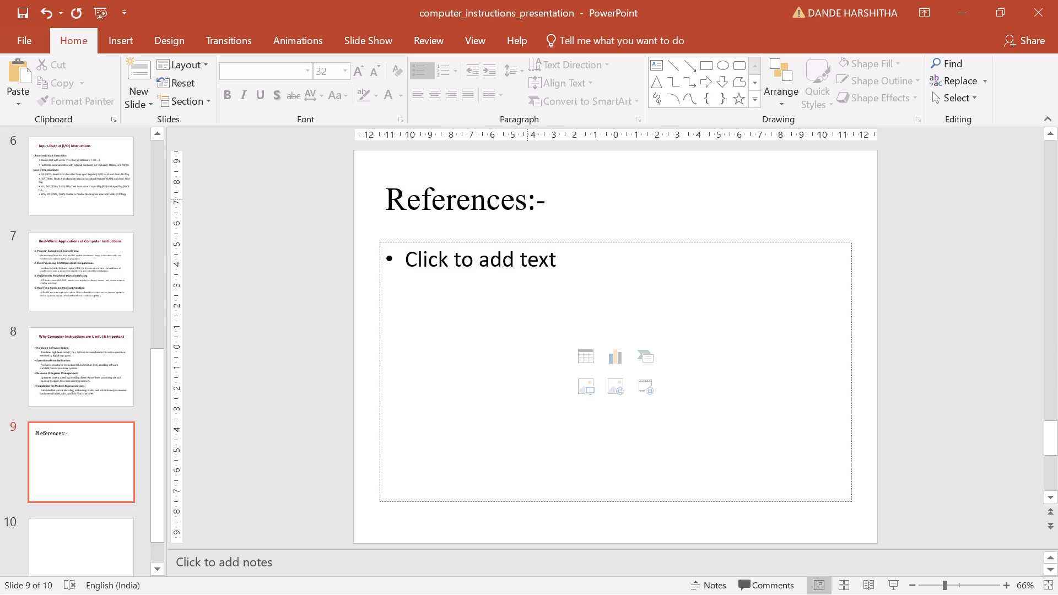
Clear the "References:-" title text from slide 9, leaving its title placeholder empty.
{"action": "left_click", "coordinate": [527, 199]}
{"action": "key", "text": "Delete"}
{"action": "key", "text": "Delete"}
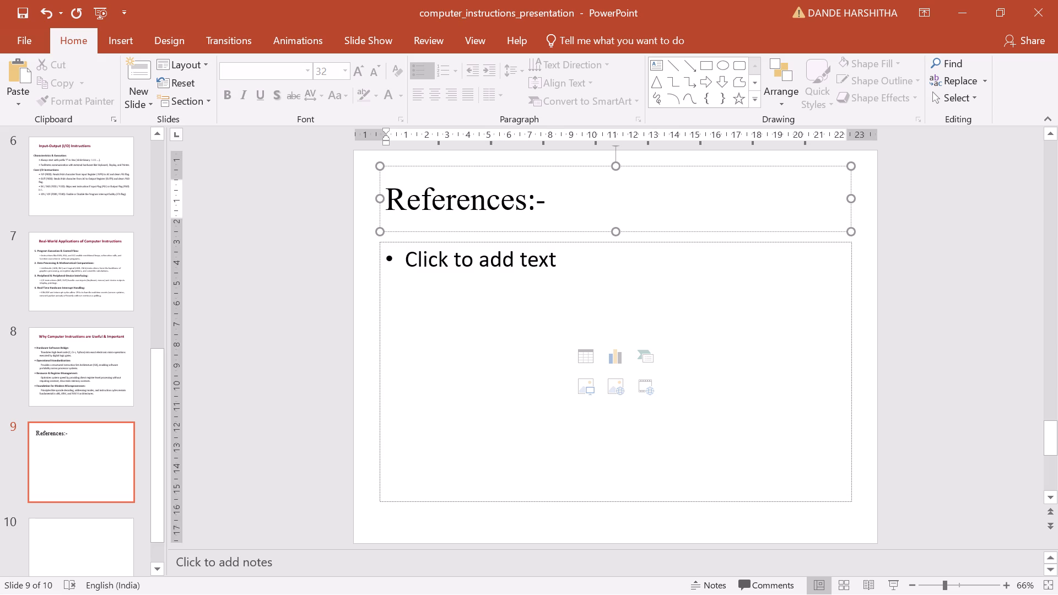
{"action": "key", "text": "BackSpace"}
{"action": "key", "text": "BackSpace"}
{"action": "key", "text": "BackSpace"}
{"action": "key", "text": "BackSpace"}
{"action": "key", "text": "BackSpace"}
{"action": "key", "text": "BackSpace"}
{"action": "key", "text": "BackSpace"}
{"action": "key", "text": "BackSpace"}
{"action": "key", "text": "BackSpace"}
{"action": "key", "text": "BackSpace"}
{"action": "key", "text": "BackSpace"}
{"action": "key", "text": "BackSpace"}
{"action": "key", "text": "BackSpace"}
{"action": "key", "text": "BackSpace"}
{"action": "key", "text": "BackSpace"}
{"action": "key", "text": "BackSpace"}
{"action": "key", "text": "BackSpace"}
{"action": "key", "text": "BackSpace"}
{"action": "left_click", "coordinate": [303, 264]}
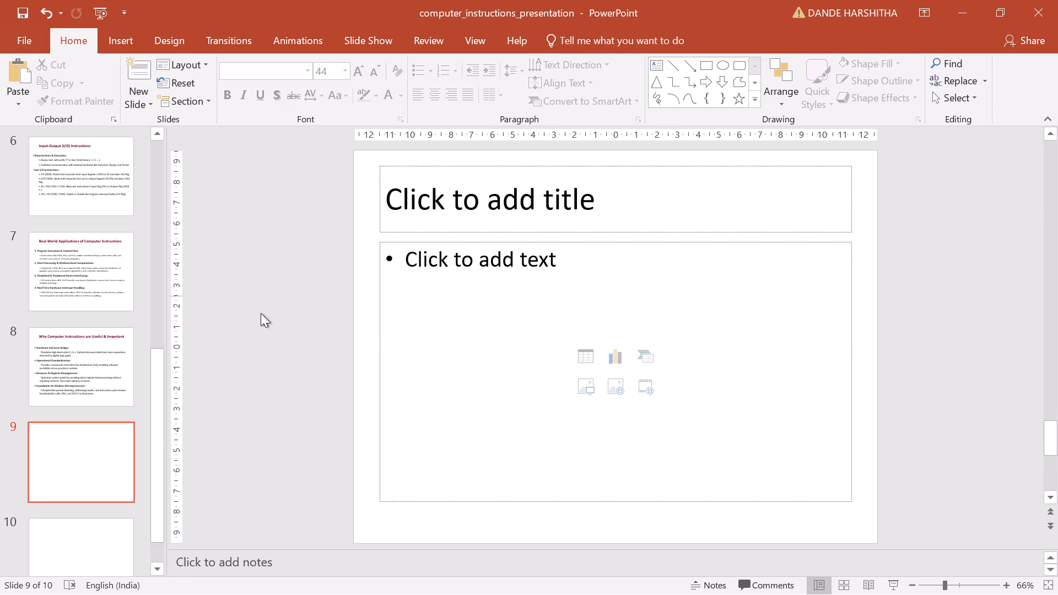
{"action": "left_click", "coordinate": [83, 452]}
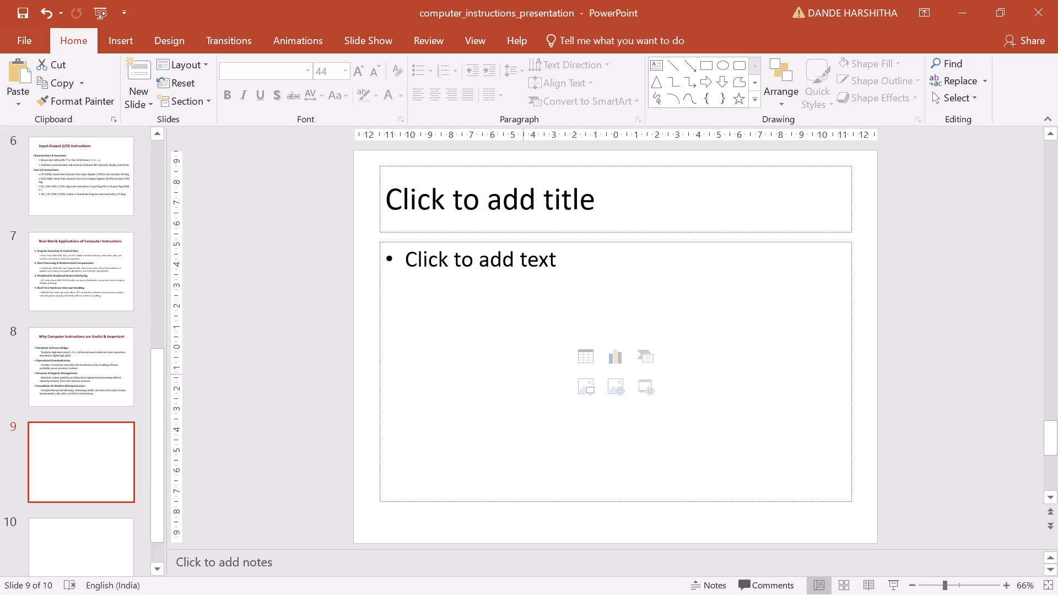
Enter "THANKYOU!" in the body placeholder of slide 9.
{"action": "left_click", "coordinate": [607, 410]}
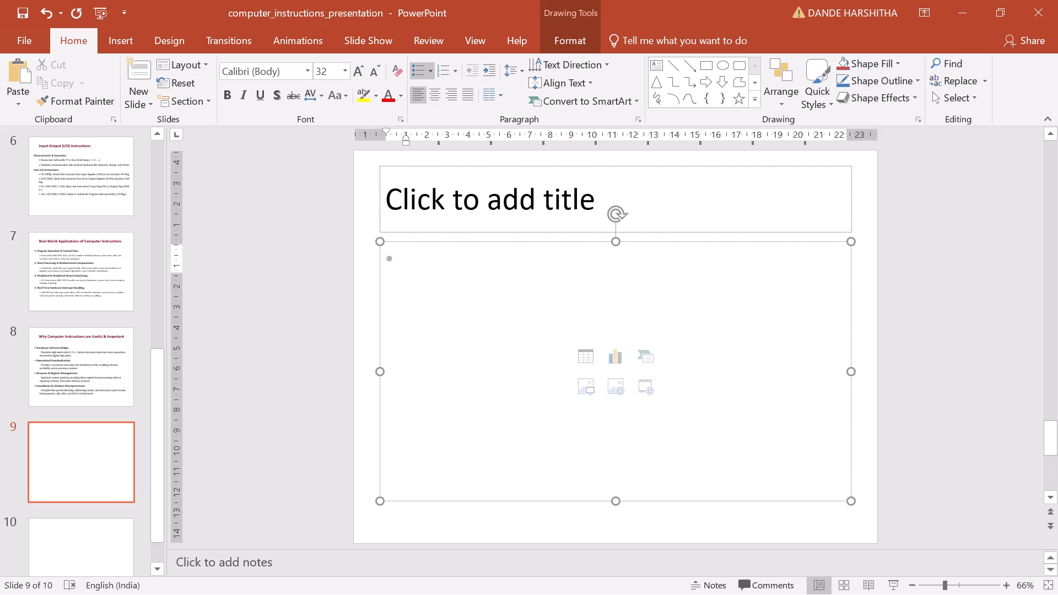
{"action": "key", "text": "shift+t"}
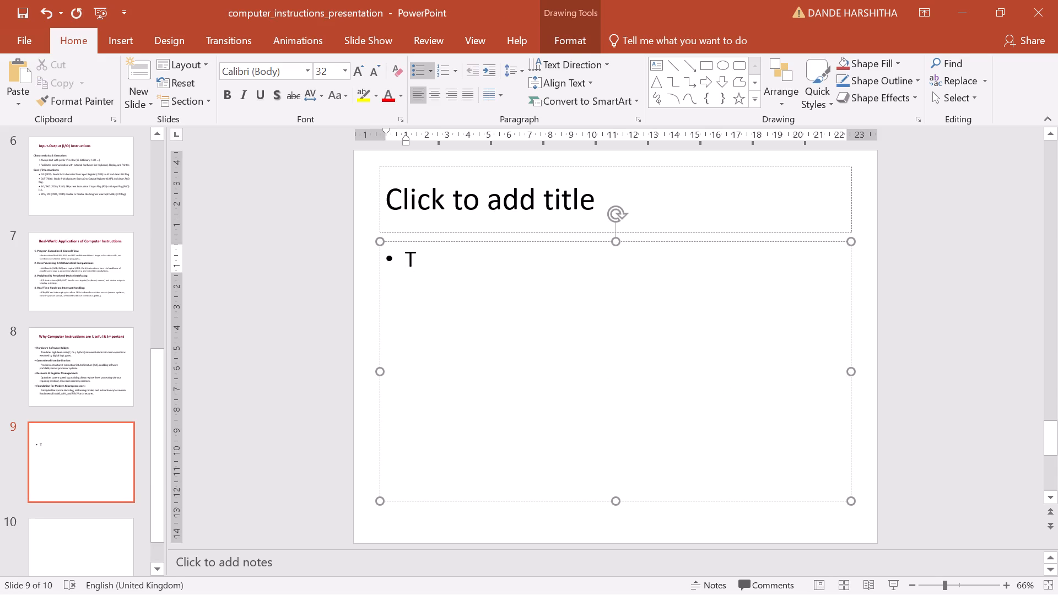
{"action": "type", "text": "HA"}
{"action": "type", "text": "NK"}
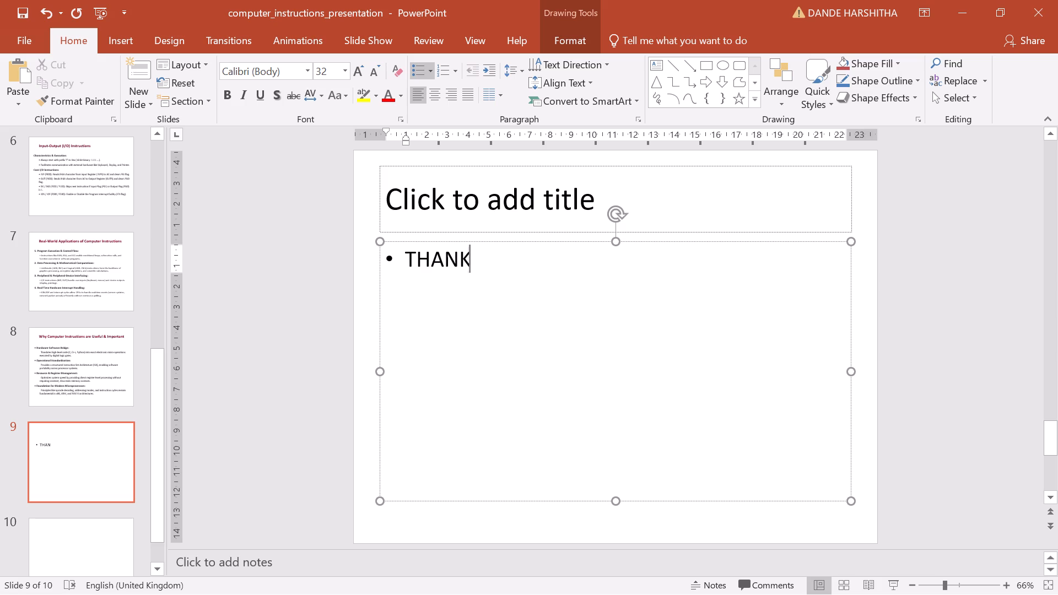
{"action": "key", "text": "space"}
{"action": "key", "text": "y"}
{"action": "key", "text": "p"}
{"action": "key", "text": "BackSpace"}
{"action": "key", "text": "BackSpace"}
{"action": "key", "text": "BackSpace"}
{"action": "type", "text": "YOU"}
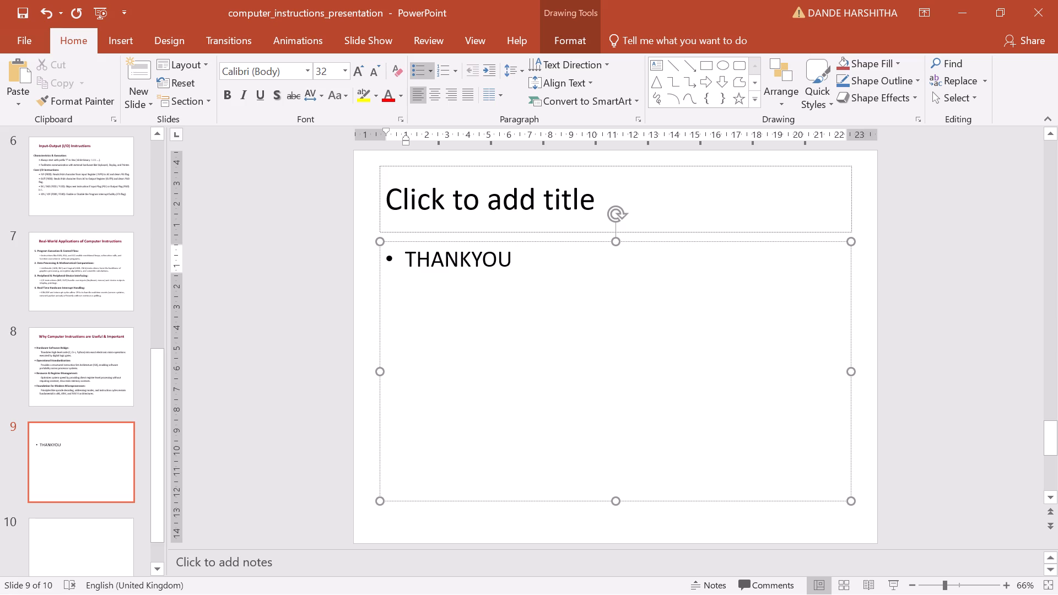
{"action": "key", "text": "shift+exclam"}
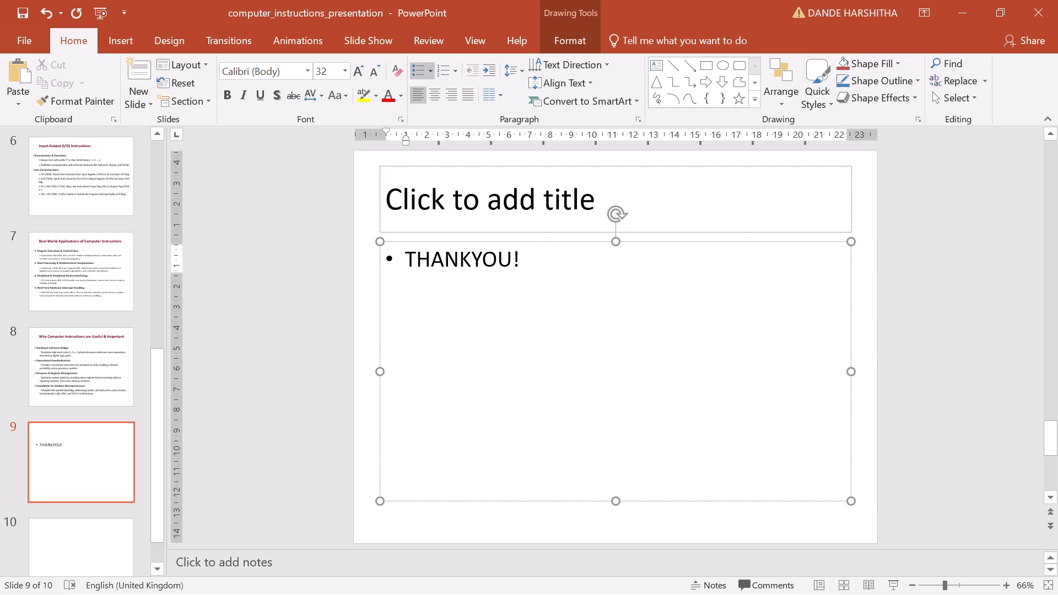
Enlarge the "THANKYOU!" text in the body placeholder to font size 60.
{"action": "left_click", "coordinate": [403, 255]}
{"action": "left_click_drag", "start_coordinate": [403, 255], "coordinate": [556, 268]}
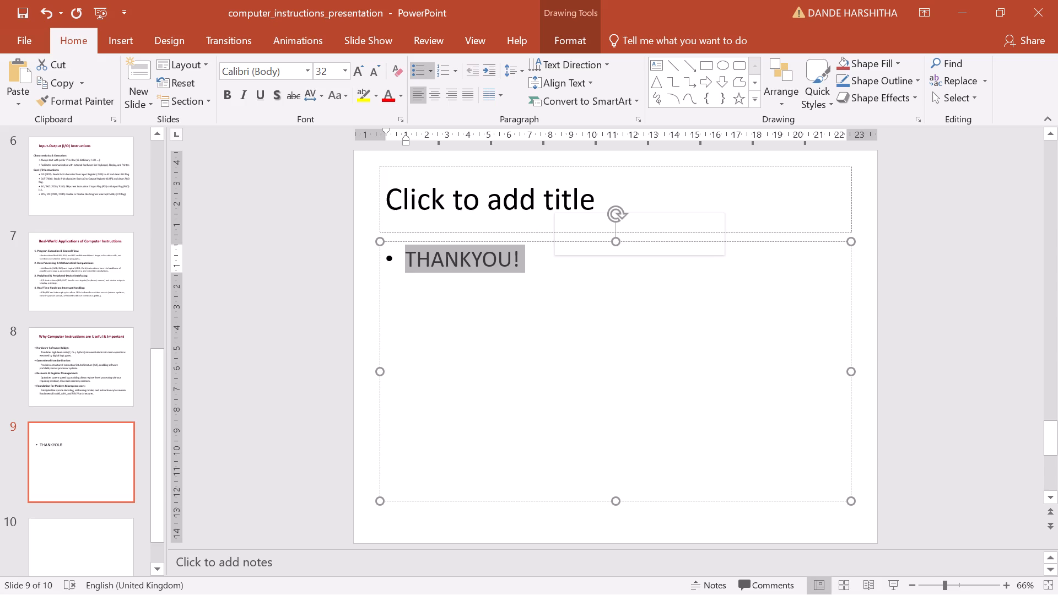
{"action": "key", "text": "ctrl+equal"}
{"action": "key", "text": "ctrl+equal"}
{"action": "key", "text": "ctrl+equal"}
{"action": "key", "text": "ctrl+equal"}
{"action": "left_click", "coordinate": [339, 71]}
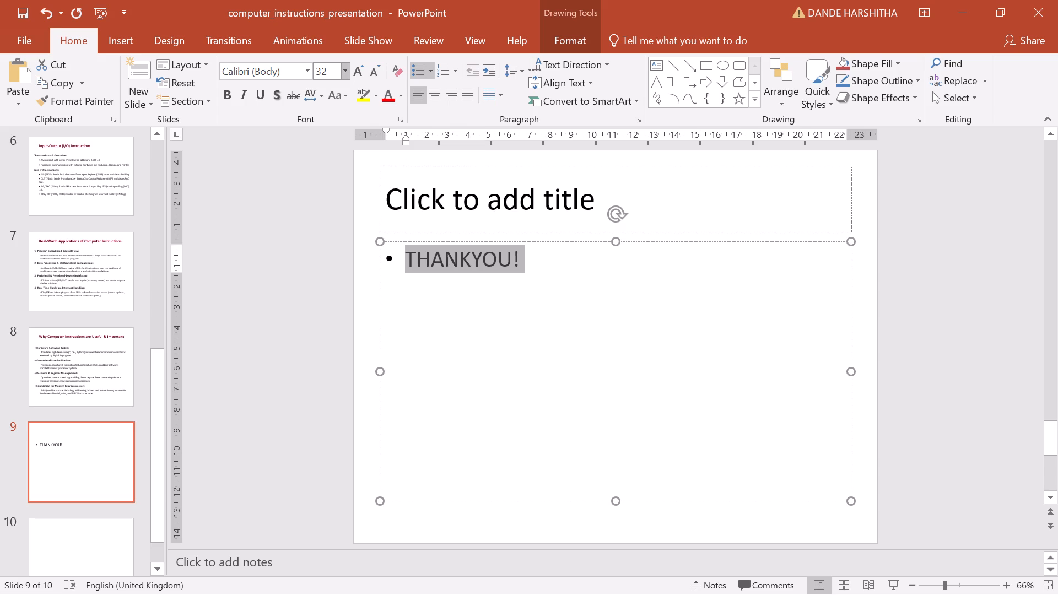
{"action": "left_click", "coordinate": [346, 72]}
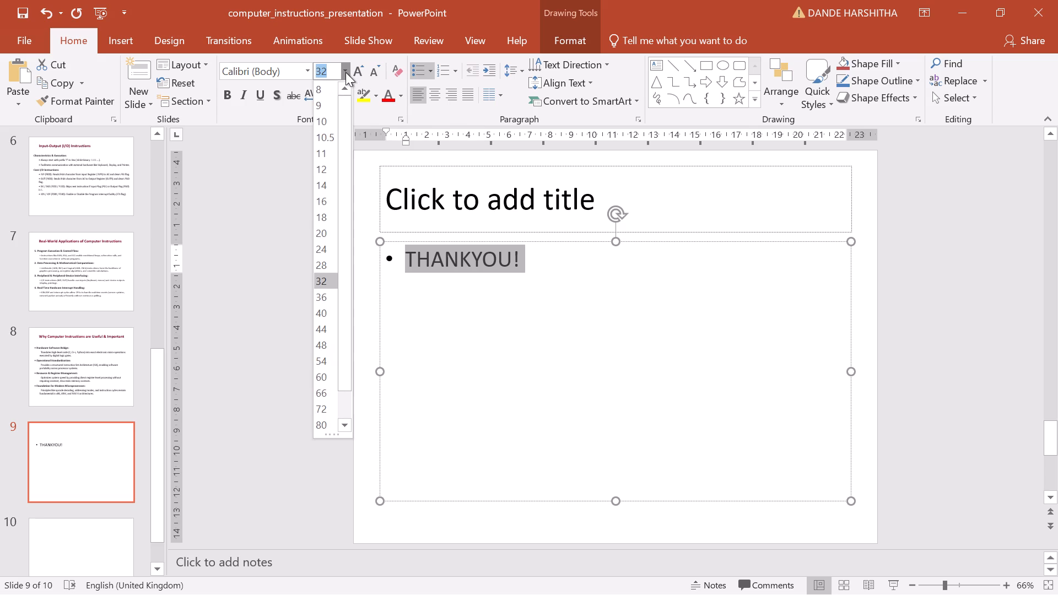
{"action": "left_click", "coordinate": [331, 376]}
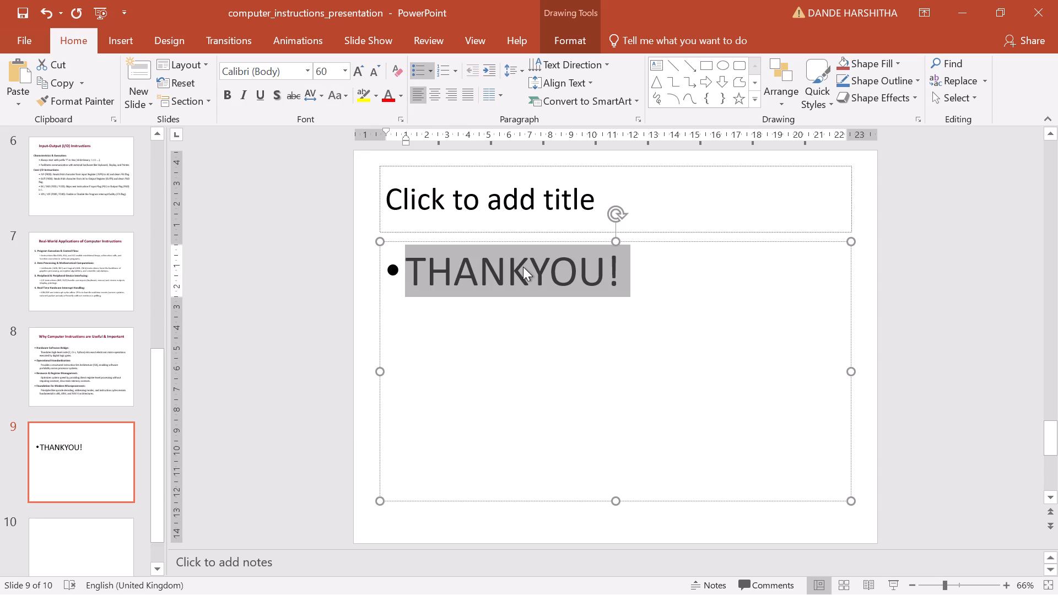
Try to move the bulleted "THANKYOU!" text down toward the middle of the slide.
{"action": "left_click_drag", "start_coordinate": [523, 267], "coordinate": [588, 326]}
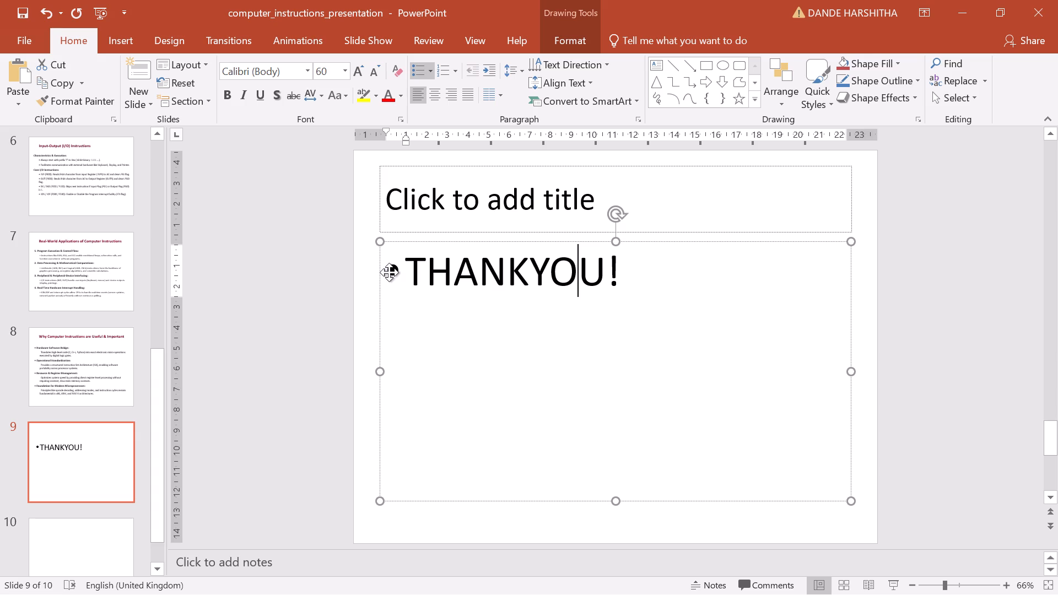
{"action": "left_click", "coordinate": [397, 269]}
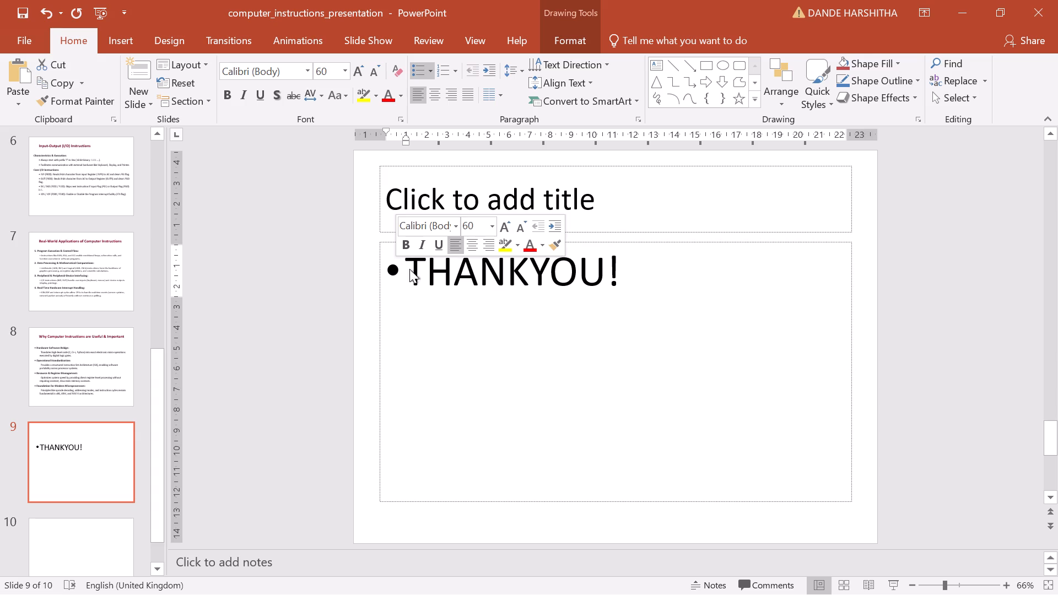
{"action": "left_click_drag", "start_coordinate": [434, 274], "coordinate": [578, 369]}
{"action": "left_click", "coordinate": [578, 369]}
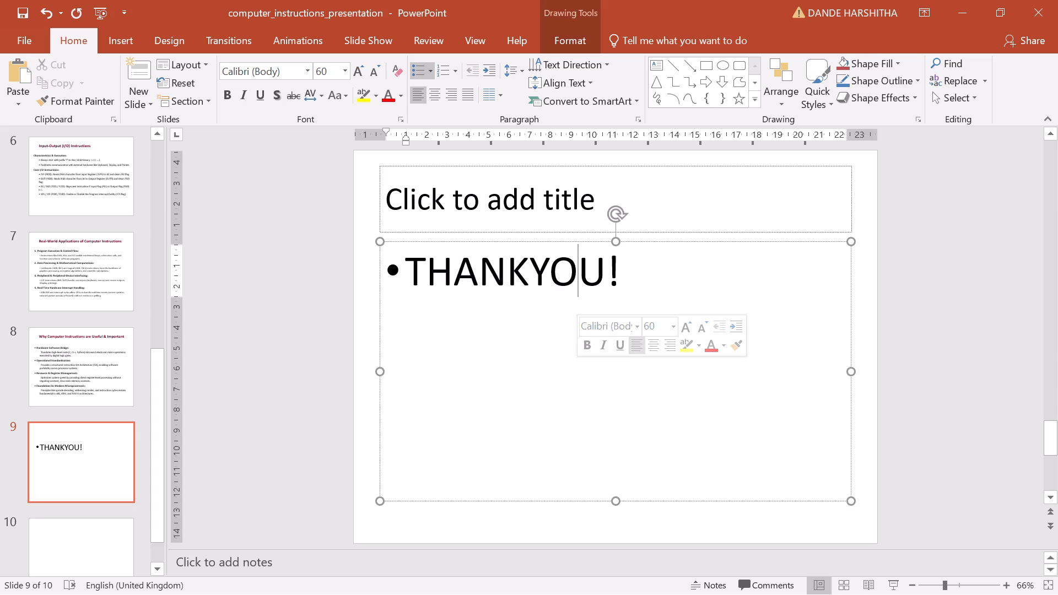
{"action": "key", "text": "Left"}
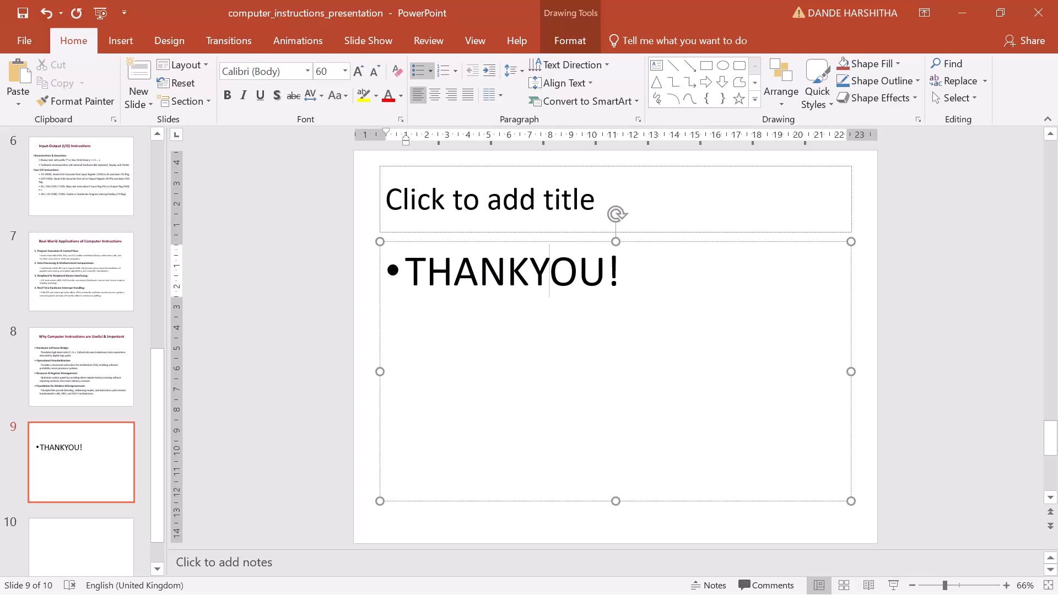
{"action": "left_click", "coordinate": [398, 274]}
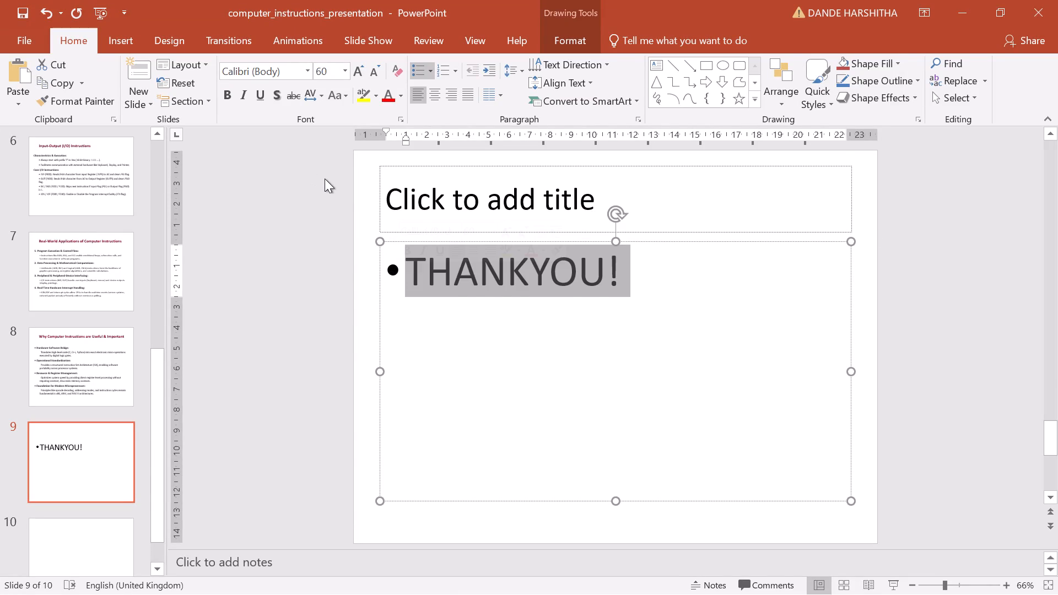
Delete the empty title placeholder together with the "THANKYOU!" text from slide 9.
{"action": "double_click", "coordinate": [328, 180]}
{"action": "left_click_drag", "start_coordinate": [369, 170], "coordinate": [530, 324]}
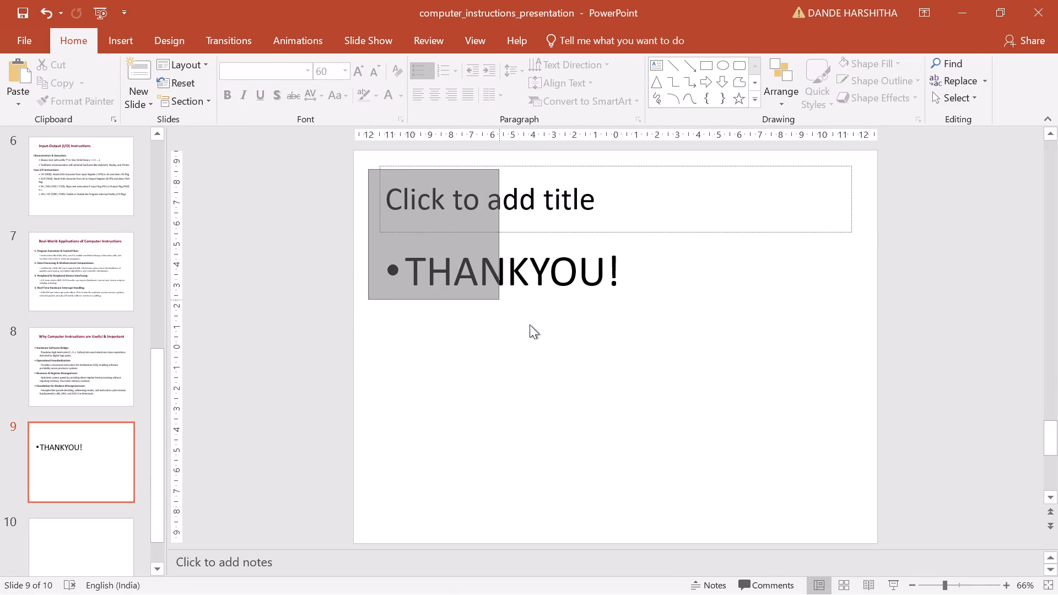
{"action": "left_click_drag", "start_coordinate": [530, 324], "coordinate": [726, 441]}
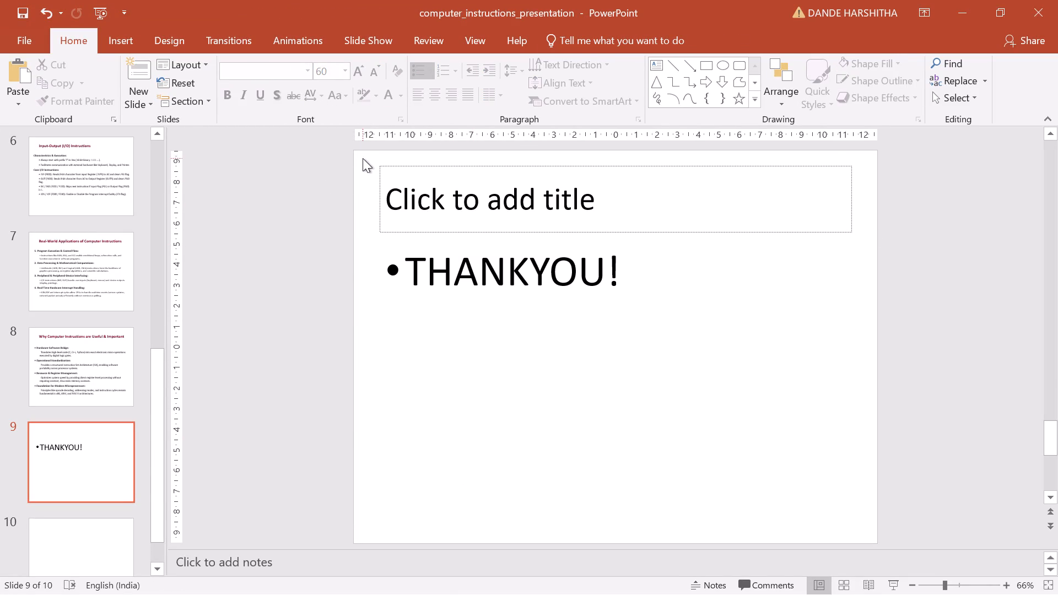
{"action": "left_click_drag", "start_coordinate": [363, 158], "coordinate": [784, 594]}
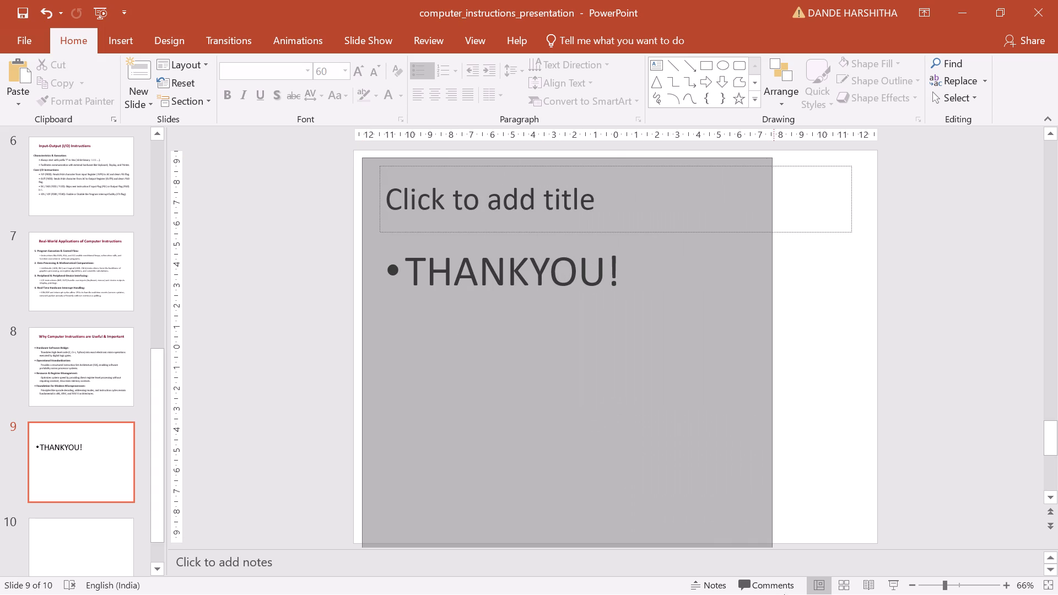
{"action": "left_click_drag", "start_coordinate": [784, 594], "coordinate": [913, 594]}
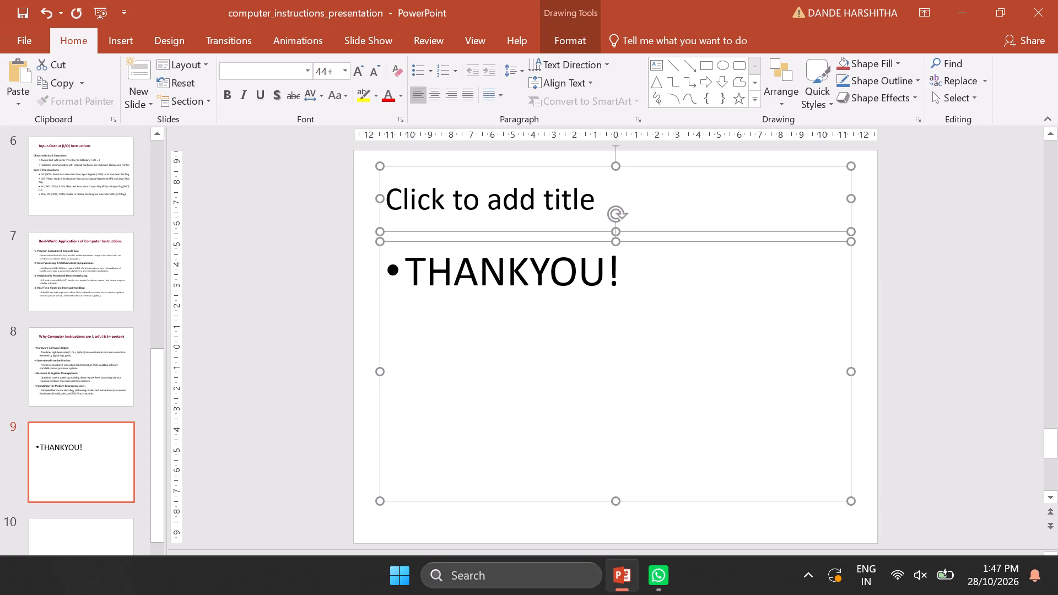
{"action": "key", "text": "Delete"}
{"action": "key", "text": "Delete"}
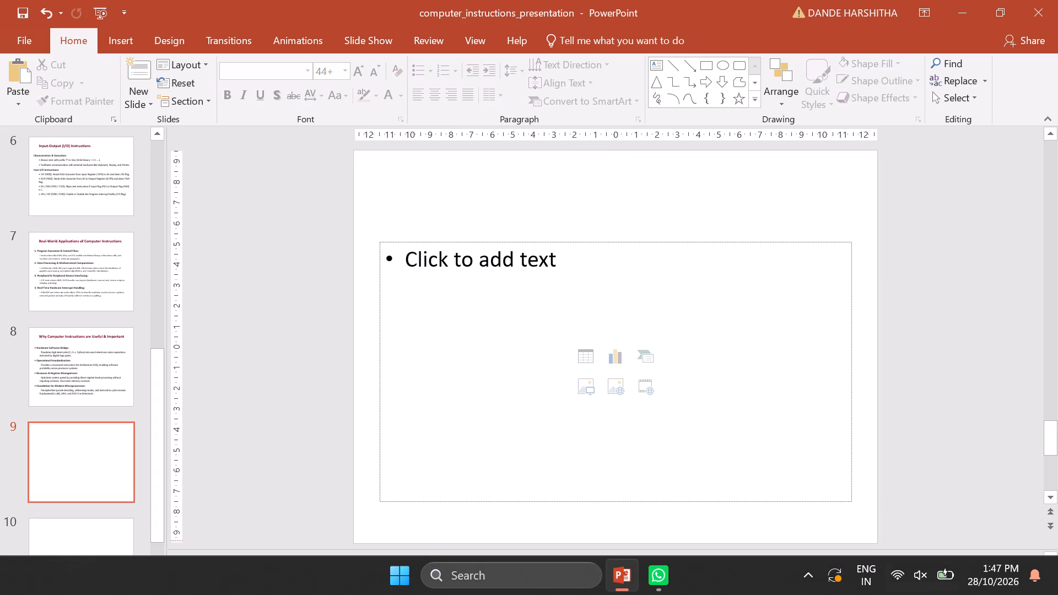
Delete the remaining empty body placeholder so that slide 9 is completely blank.
{"action": "left_click_drag", "start_coordinate": [371, 236], "coordinate": [435, 275]}
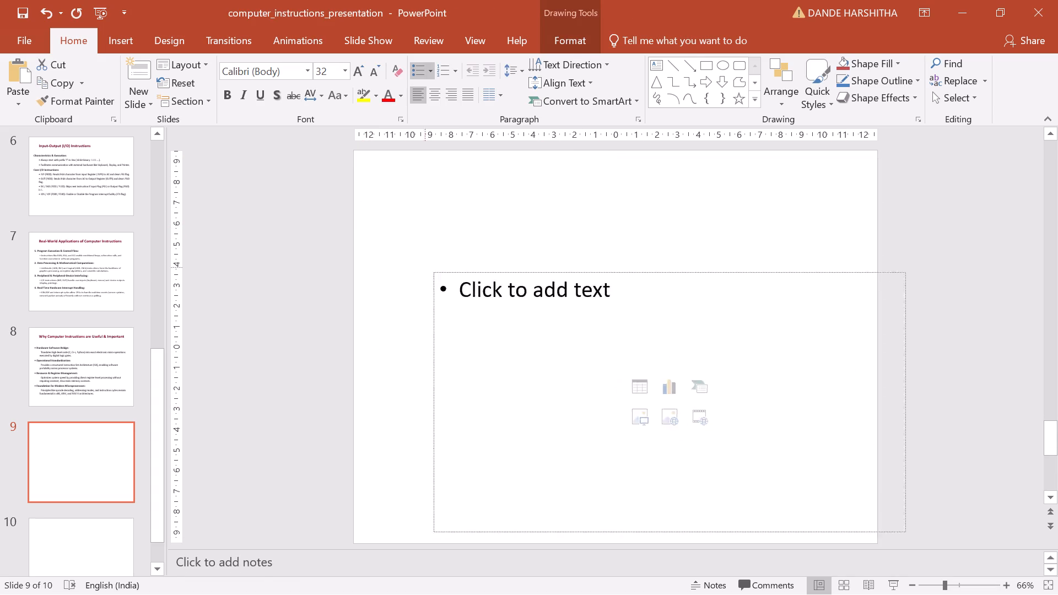
{"action": "left_click_drag", "start_coordinate": [435, 275], "coordinate": [305, 116]}
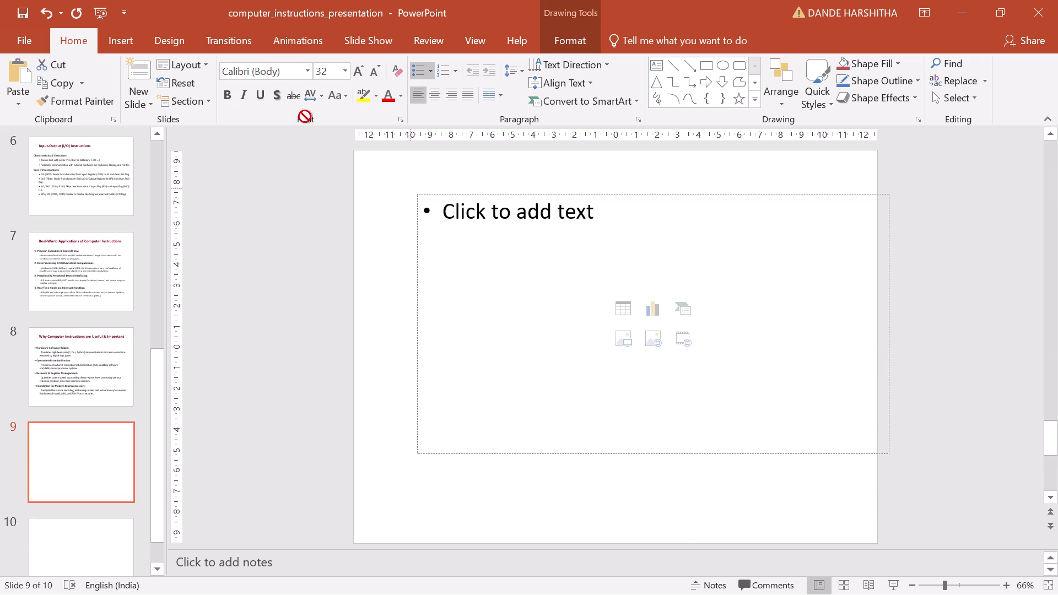
{"action": "left_click_drag", "start_coordinate": [305, 116], "coordinate": [398, 185]}
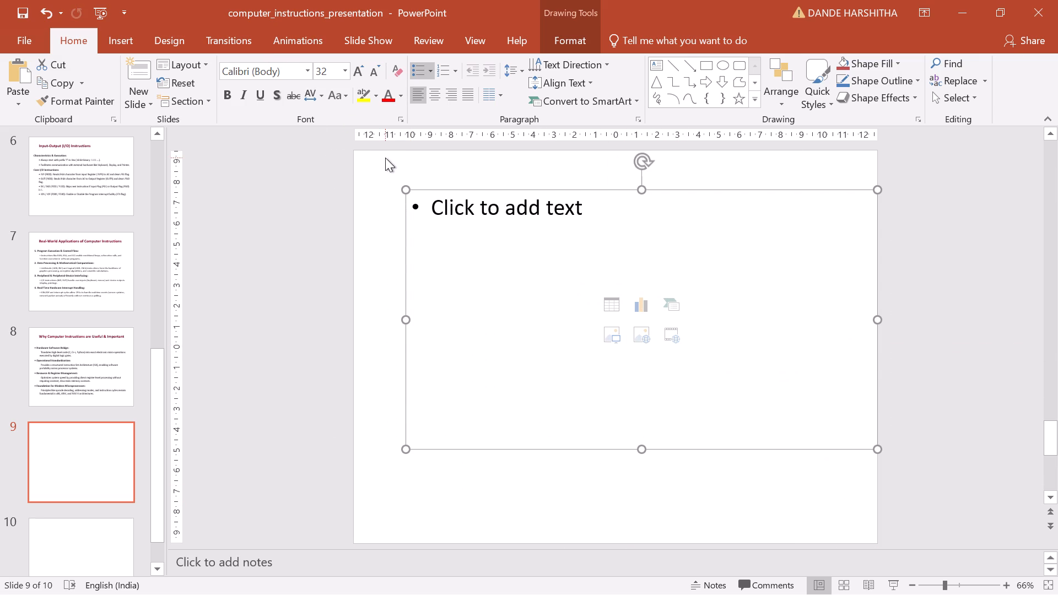
{"action": "left_click_drag", "start_coordinate": [385, 158], "coordinate": [783, 473]}
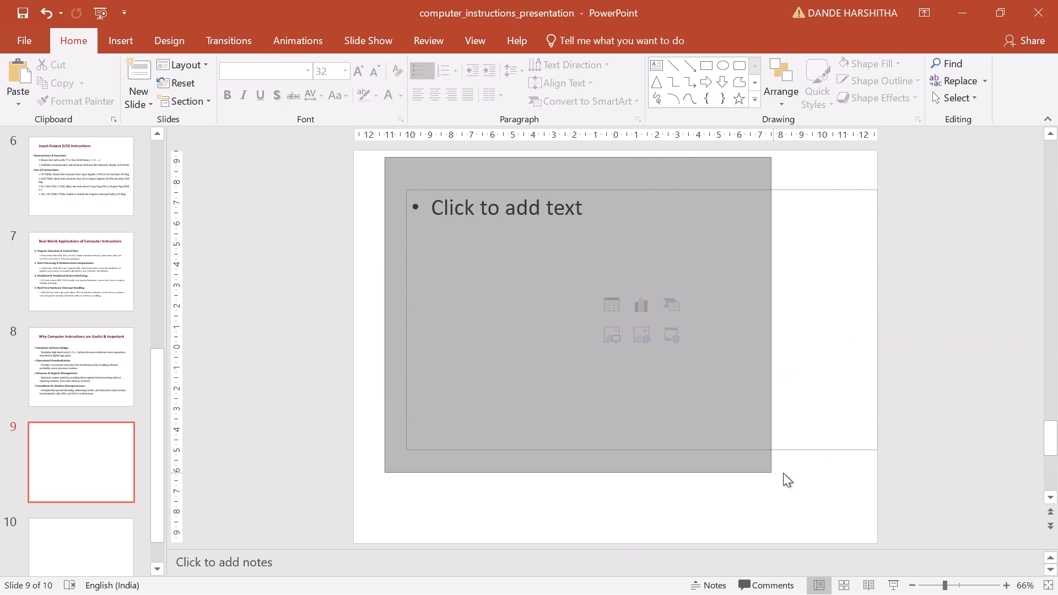
{"action": "left_click_drag", "start_coordinate": [783, 473], "coordinate": [1050, 572]}
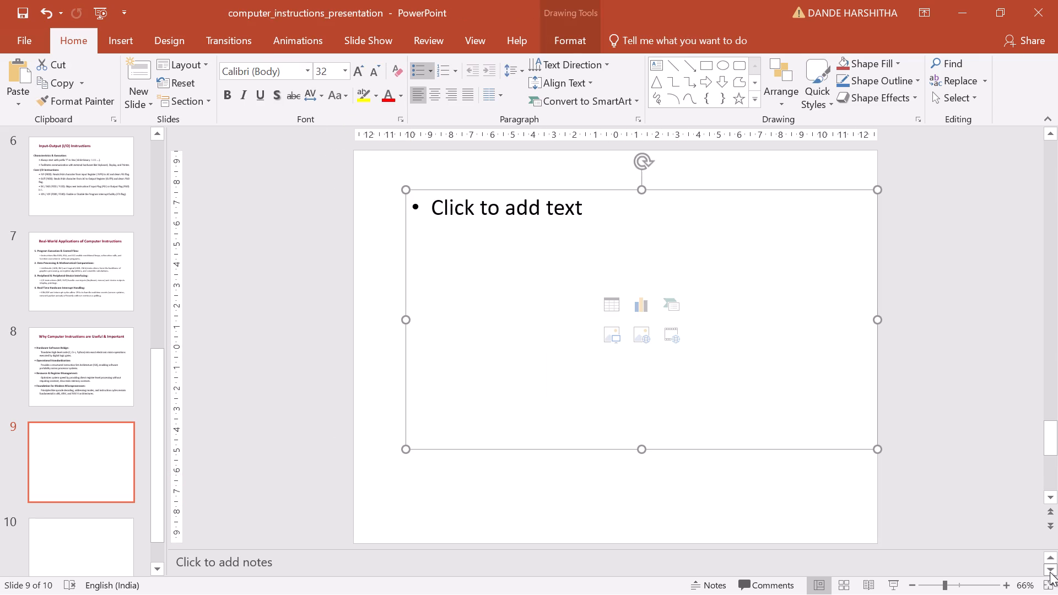
{"action": "key", "text": "Delete"}
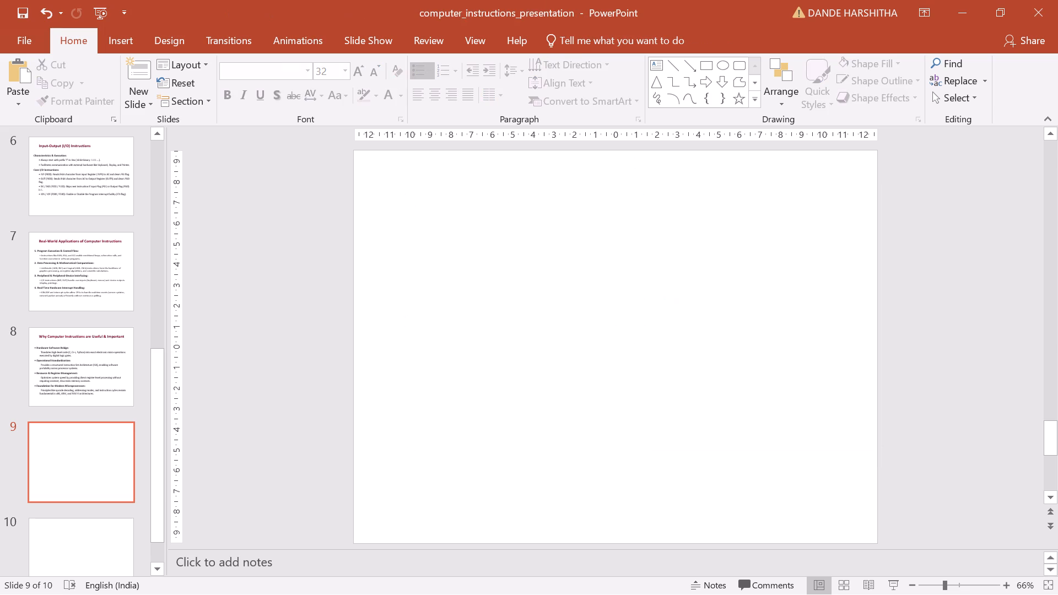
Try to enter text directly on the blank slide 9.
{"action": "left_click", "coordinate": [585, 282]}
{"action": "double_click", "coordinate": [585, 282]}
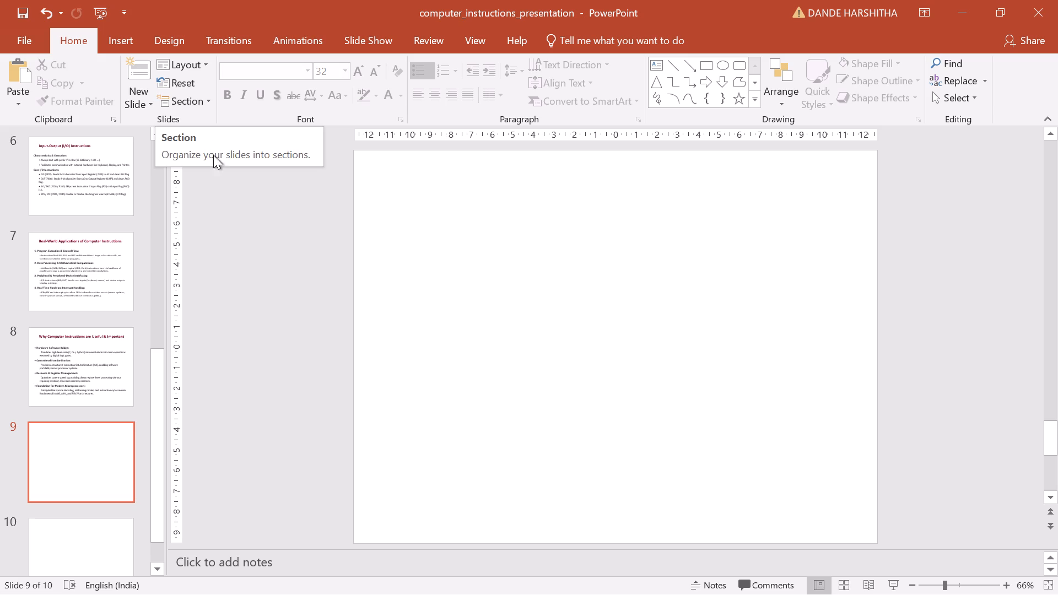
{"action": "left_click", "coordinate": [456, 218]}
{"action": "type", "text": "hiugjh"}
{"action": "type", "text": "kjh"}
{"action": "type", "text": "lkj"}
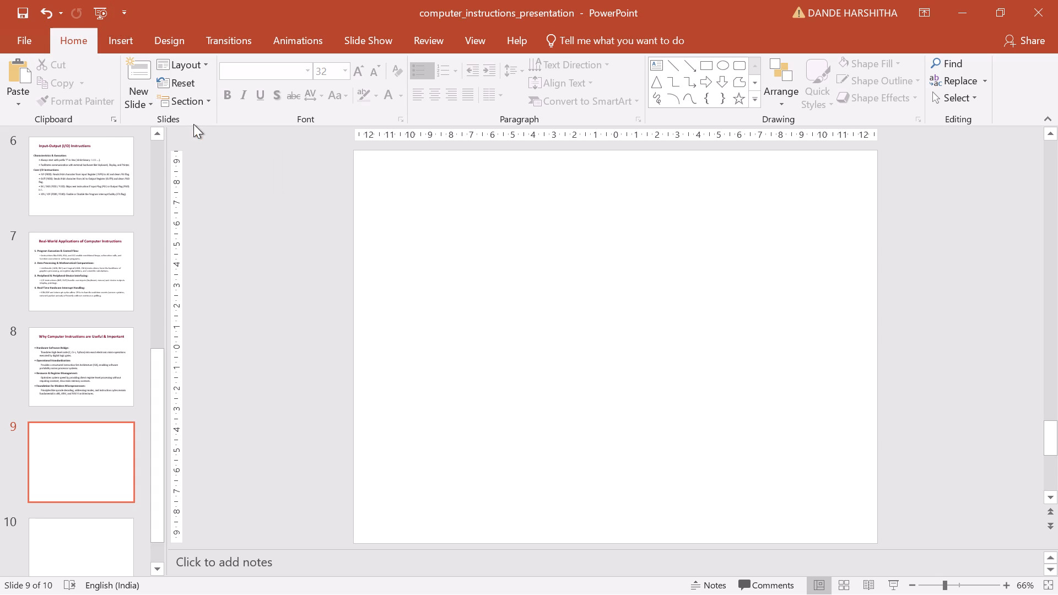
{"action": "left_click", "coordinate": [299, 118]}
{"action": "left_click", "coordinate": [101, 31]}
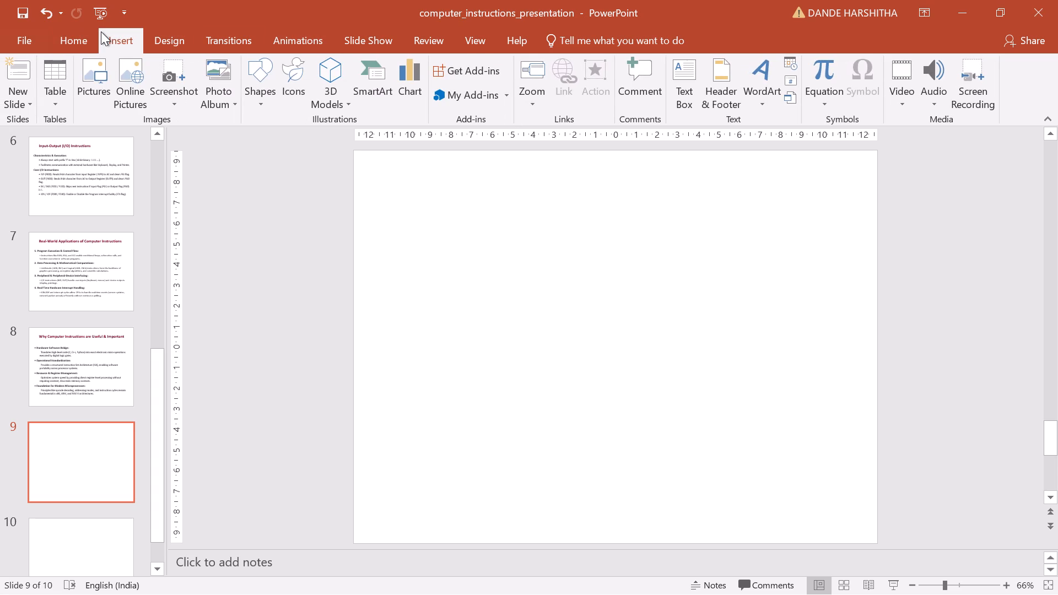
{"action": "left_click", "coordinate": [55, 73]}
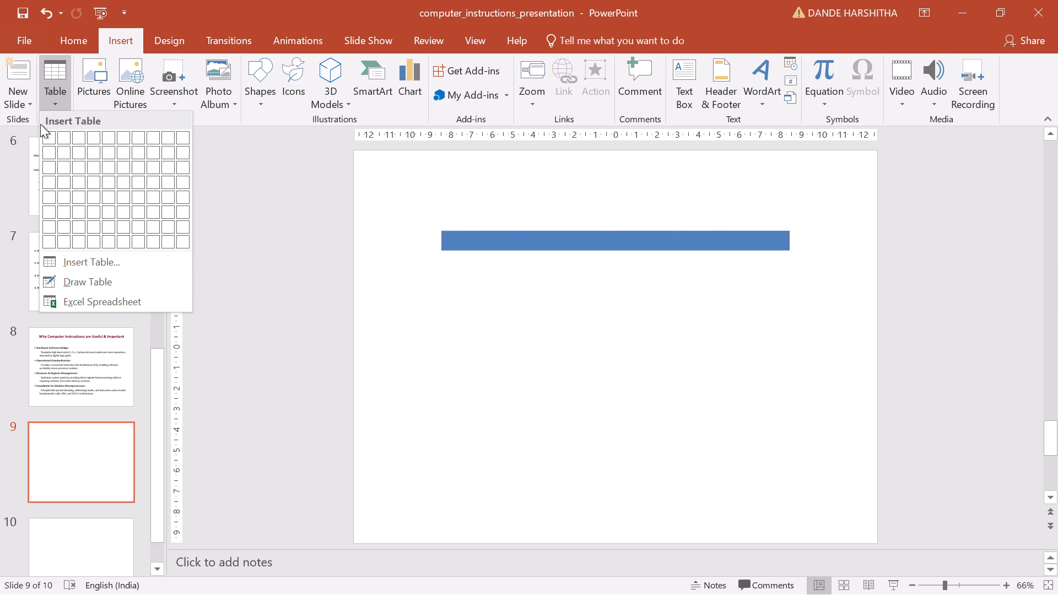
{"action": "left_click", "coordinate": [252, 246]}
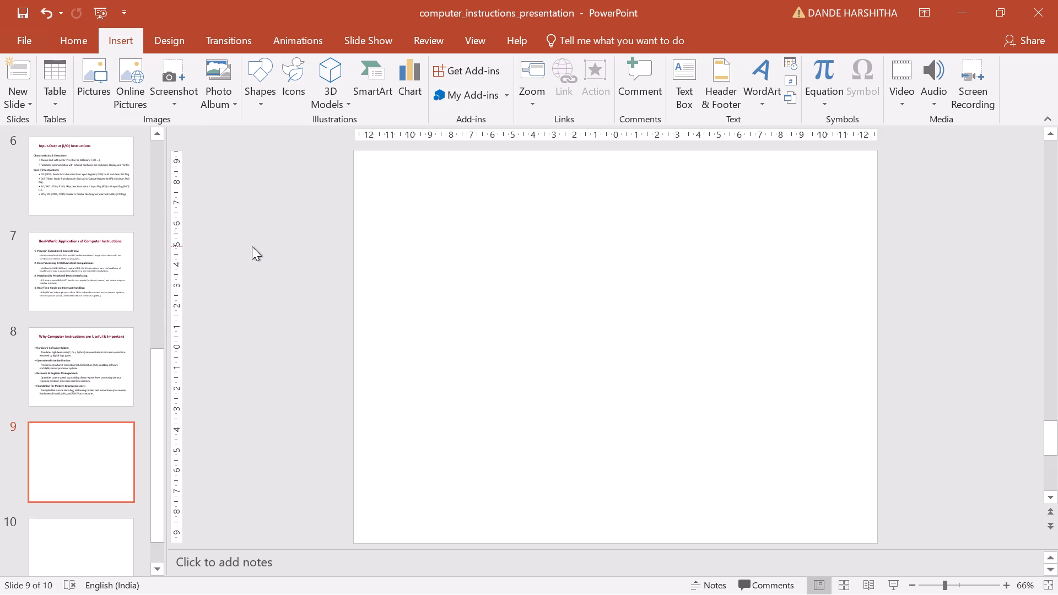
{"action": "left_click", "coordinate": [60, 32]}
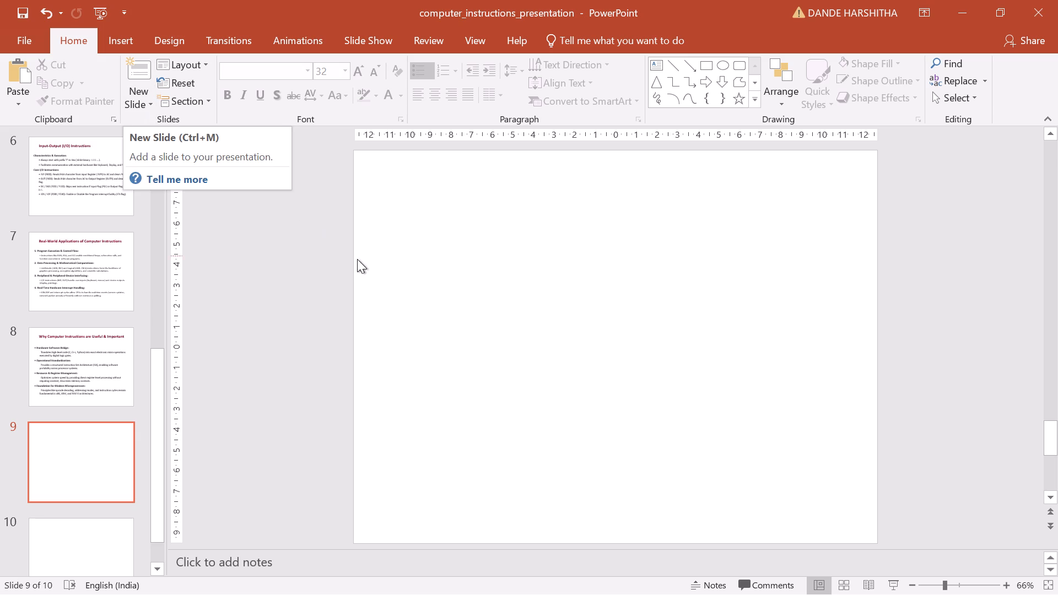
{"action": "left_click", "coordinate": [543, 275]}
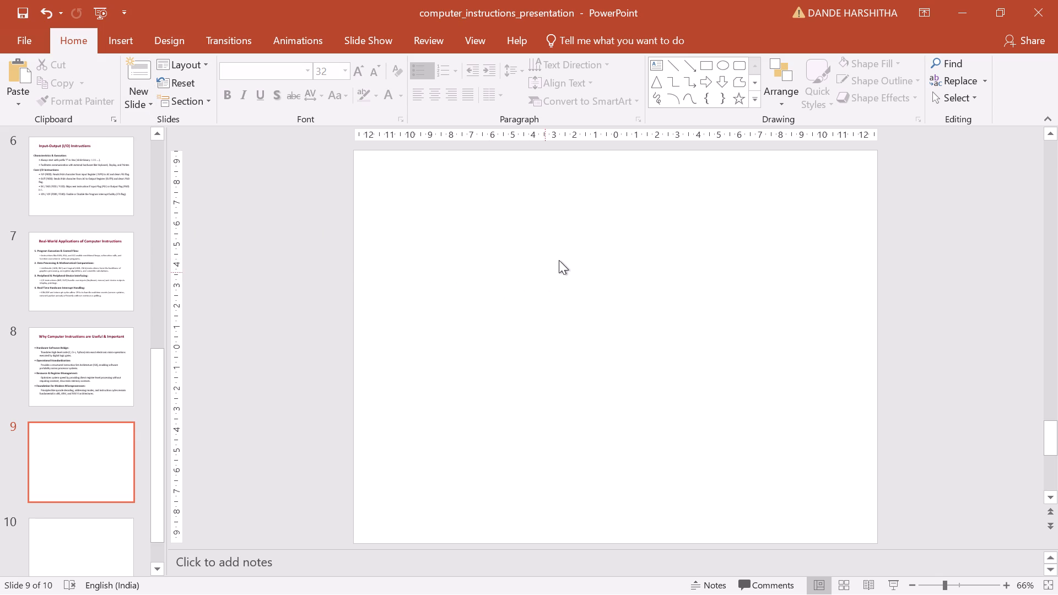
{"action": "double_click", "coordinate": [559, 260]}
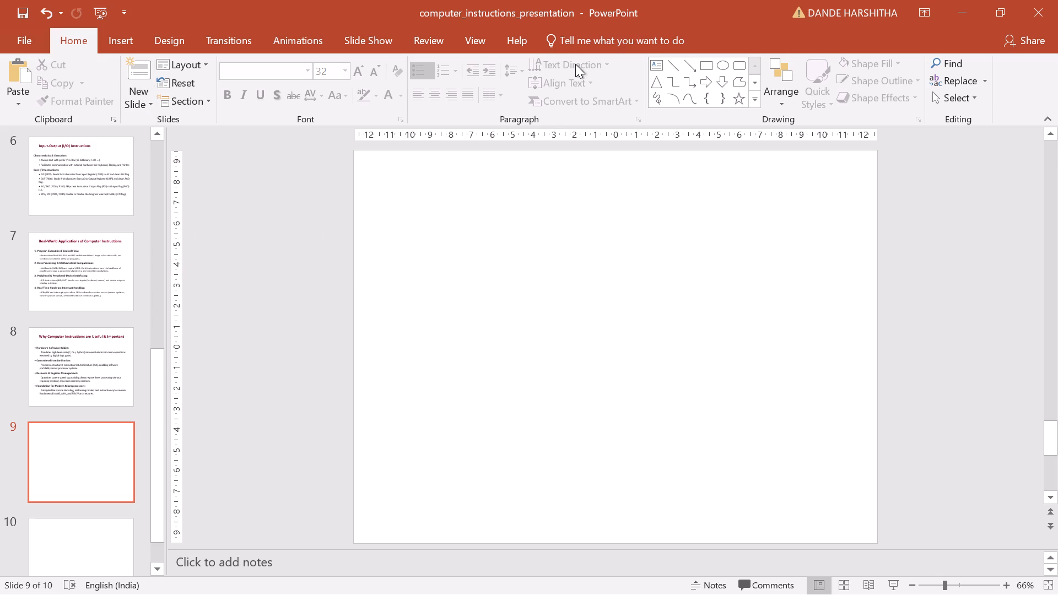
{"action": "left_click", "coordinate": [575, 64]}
Find the Insert Text Box command by searching "te" and insert an empty text box at the centre of slide 9.
{"action": "left_click", "coordinate": [578, 34]}
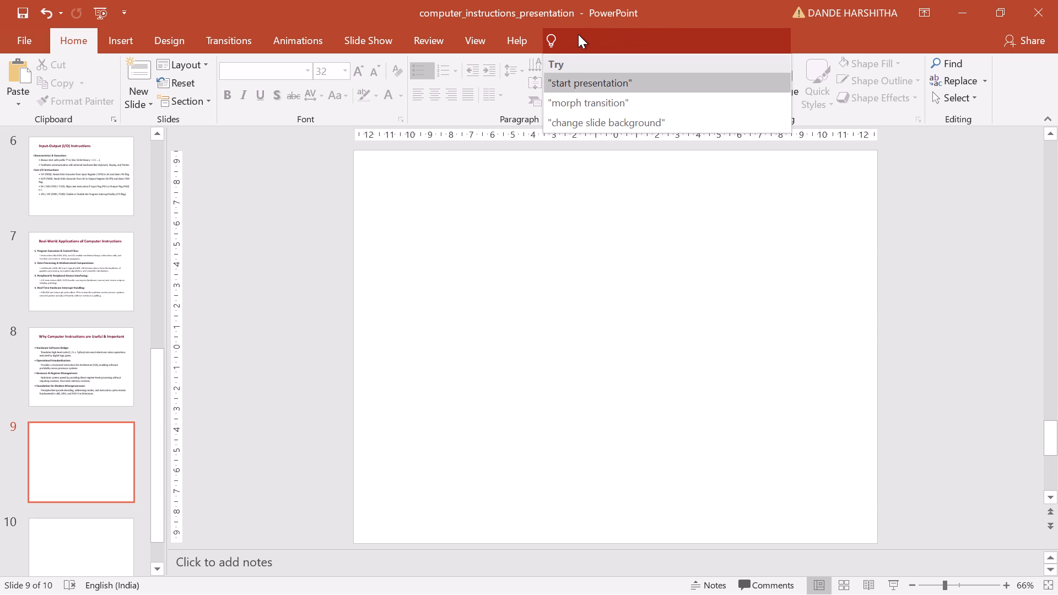
{"action": "type", "text": "te"}
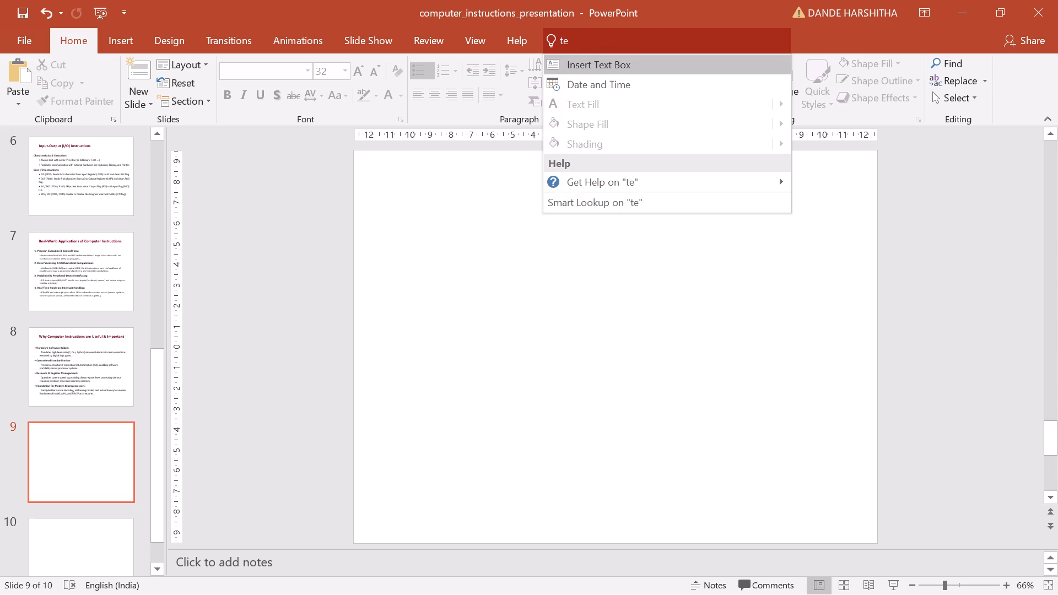
{"action": "left_click", "coordinate": [619, 55]}
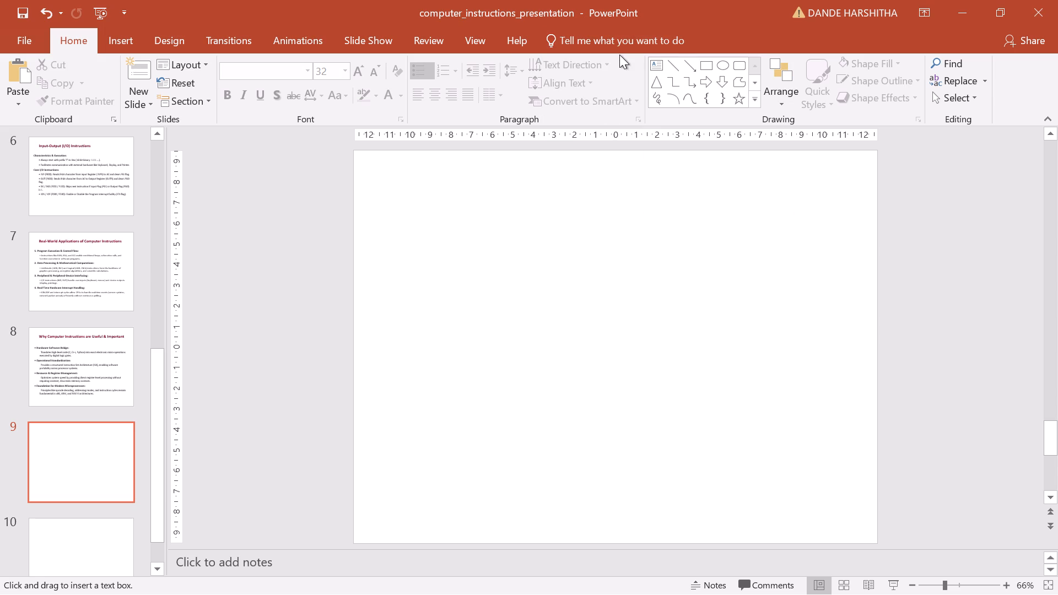
{"action": "left_click", "coordinate": [617, 44]}
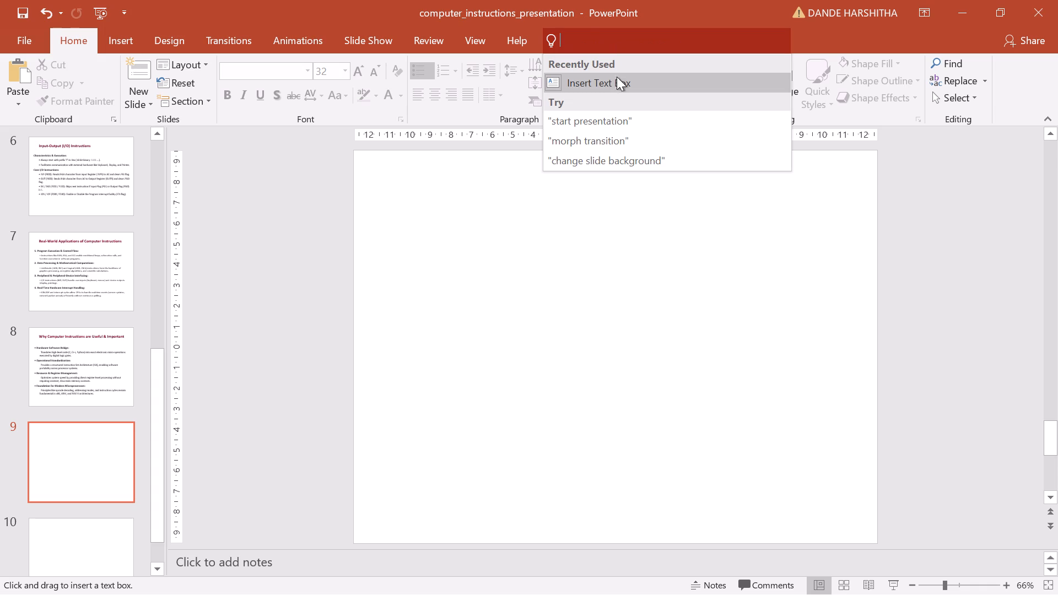
{"action": "left_click", "coordinate": [614, 86]}
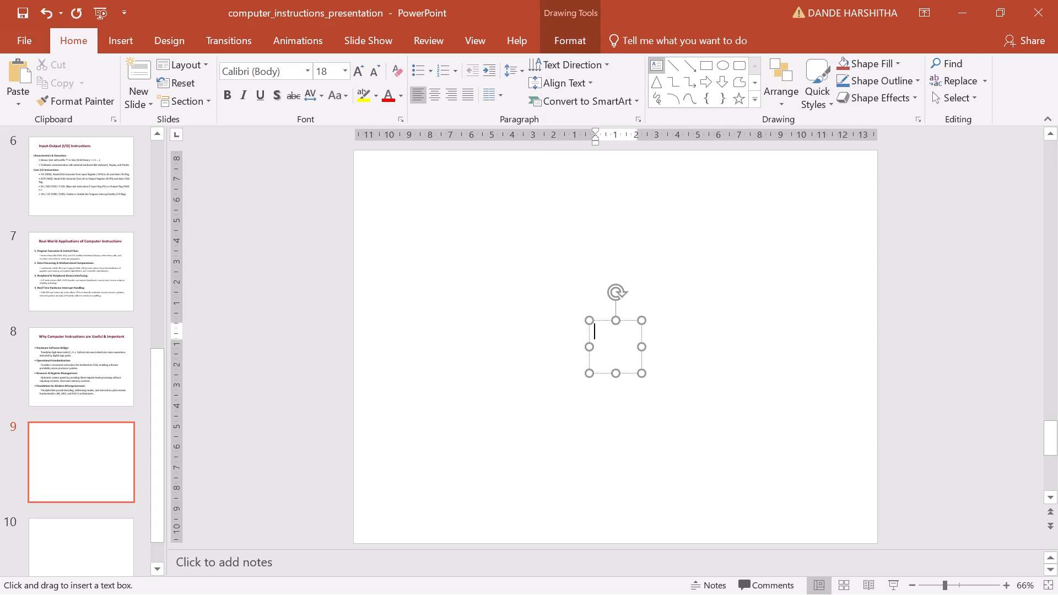
{"action": "left_click", "coordinate": [605, 352]}
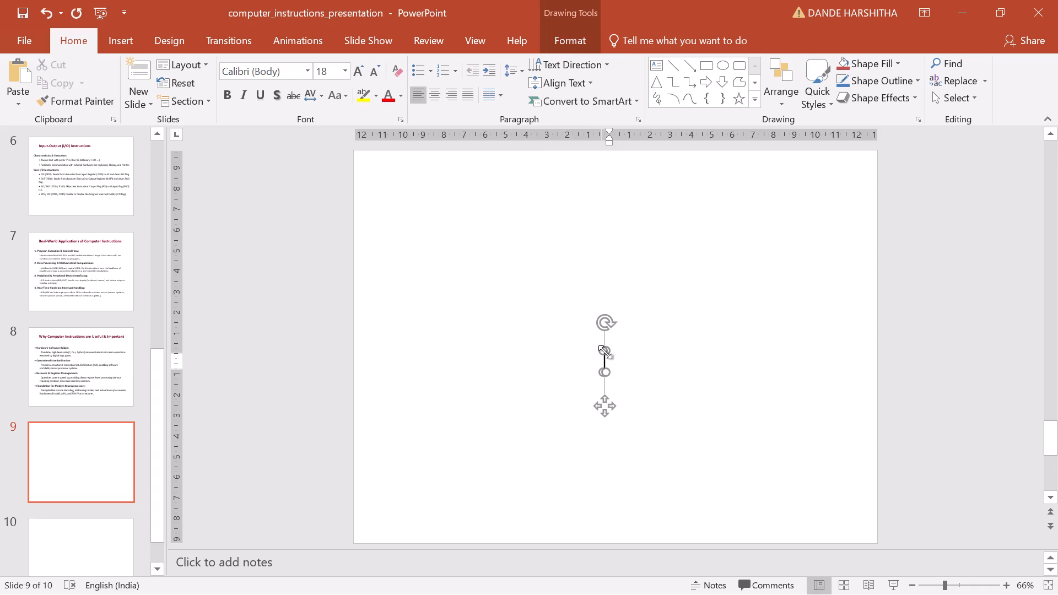
{"action": "key", "text": "ctrl+z"}
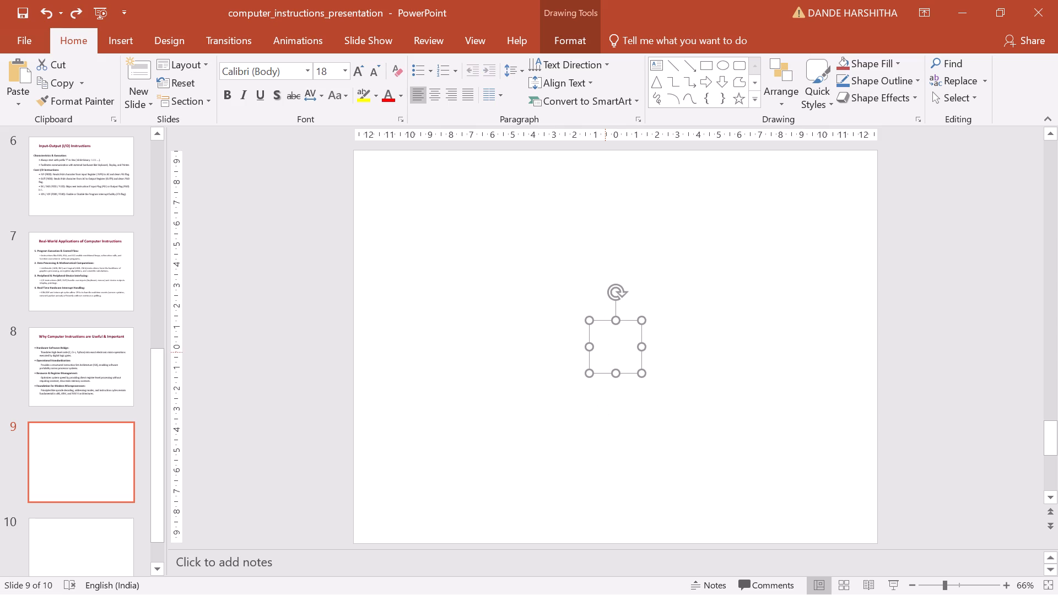
Enter "THANKYOU" in the text box at the centre of slide 9.
{"action": "left_click", "coordinate": [617, 338]}
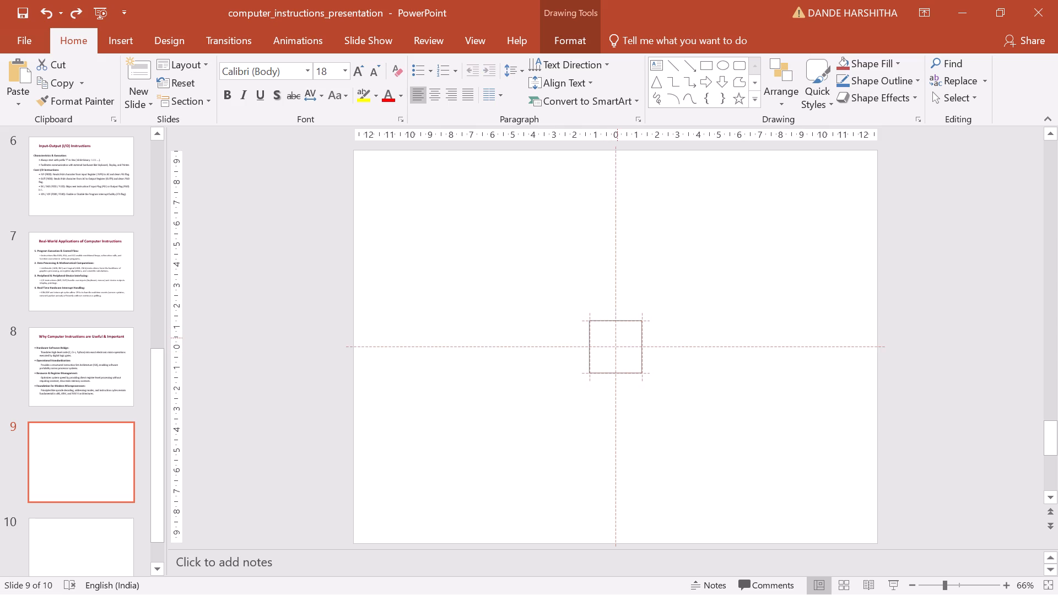
{"action": "double_click", "coordinate": [617, 338]}
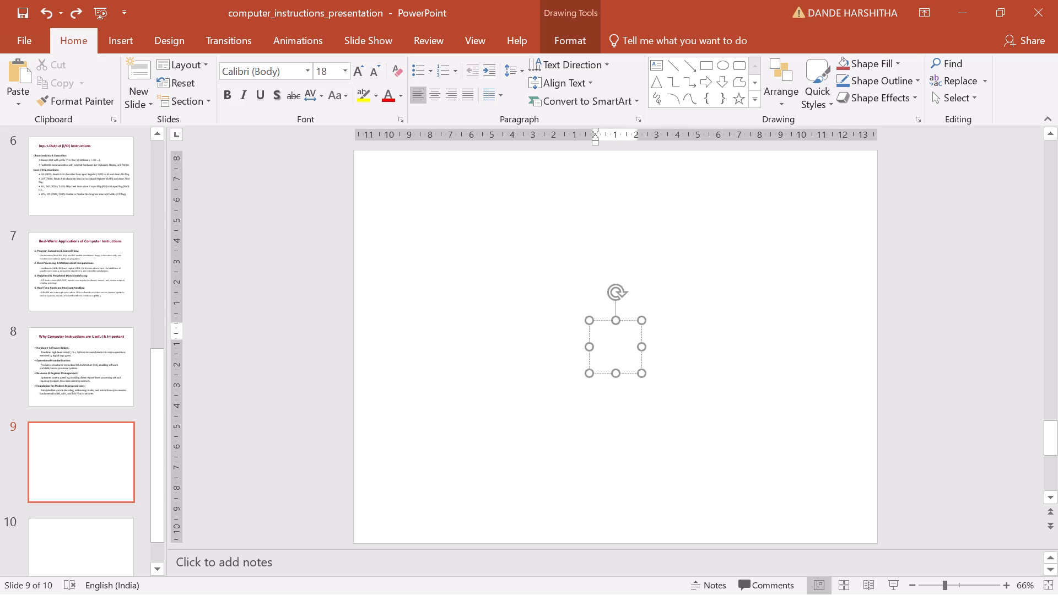
{"action": "type", "text": "THANKYOU"}
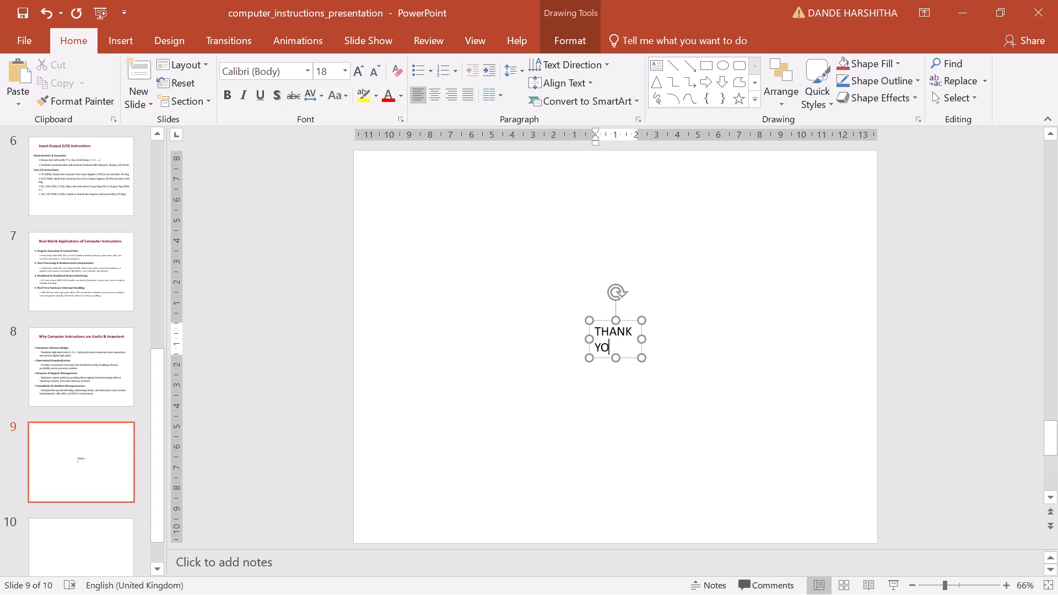
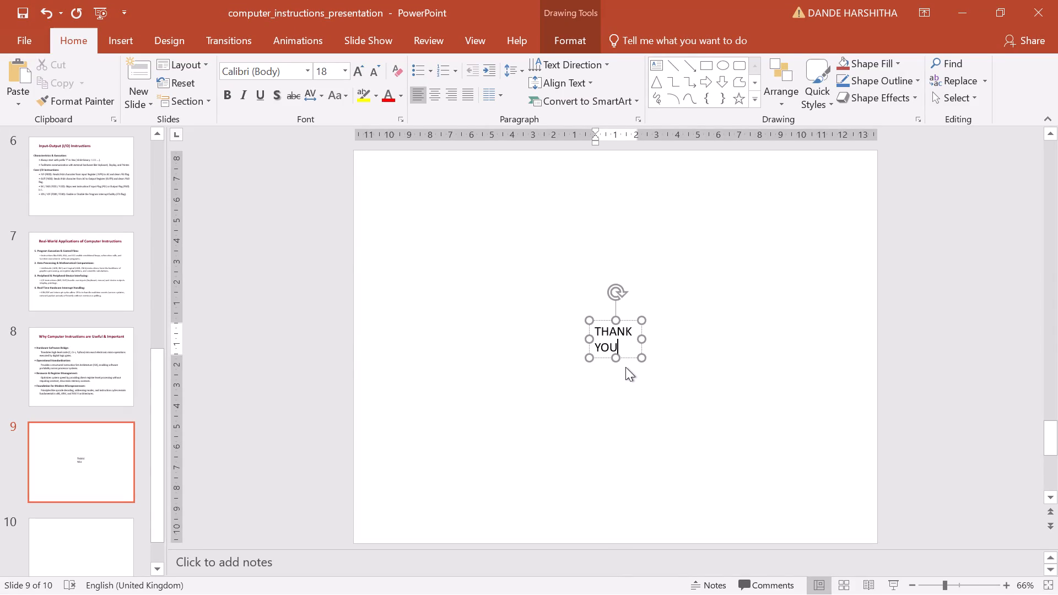
Add an exclamation mark to the end of "THANKYOU" on slide 9.
{"action": "key", "text": "shift+exclam"}
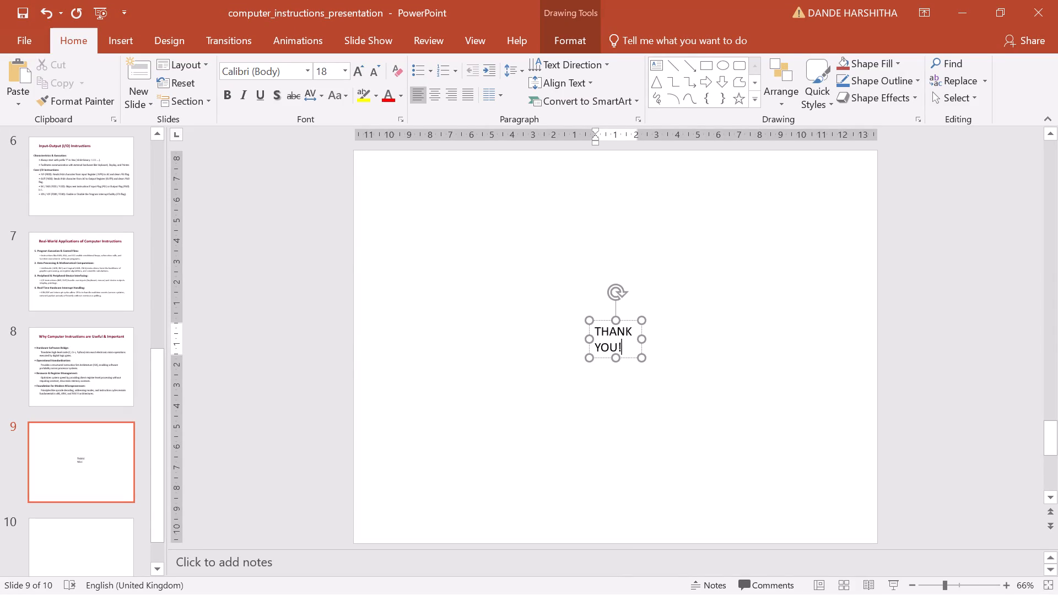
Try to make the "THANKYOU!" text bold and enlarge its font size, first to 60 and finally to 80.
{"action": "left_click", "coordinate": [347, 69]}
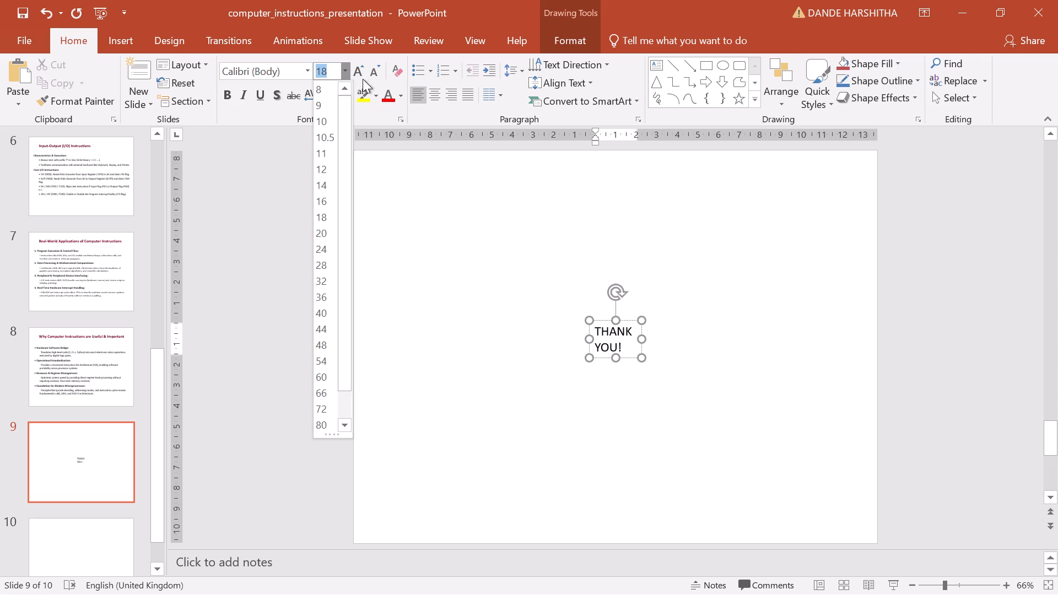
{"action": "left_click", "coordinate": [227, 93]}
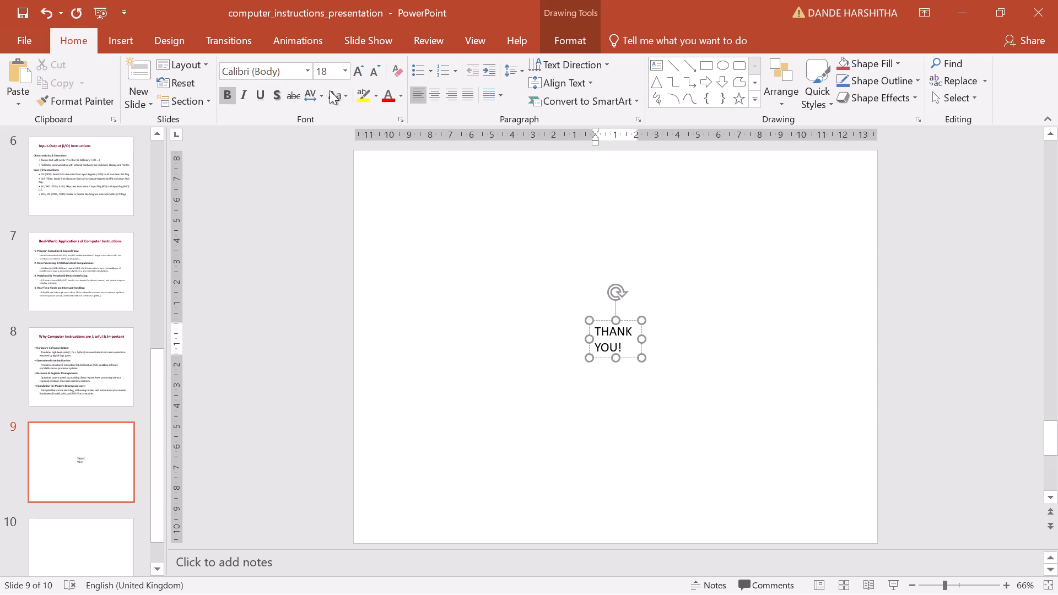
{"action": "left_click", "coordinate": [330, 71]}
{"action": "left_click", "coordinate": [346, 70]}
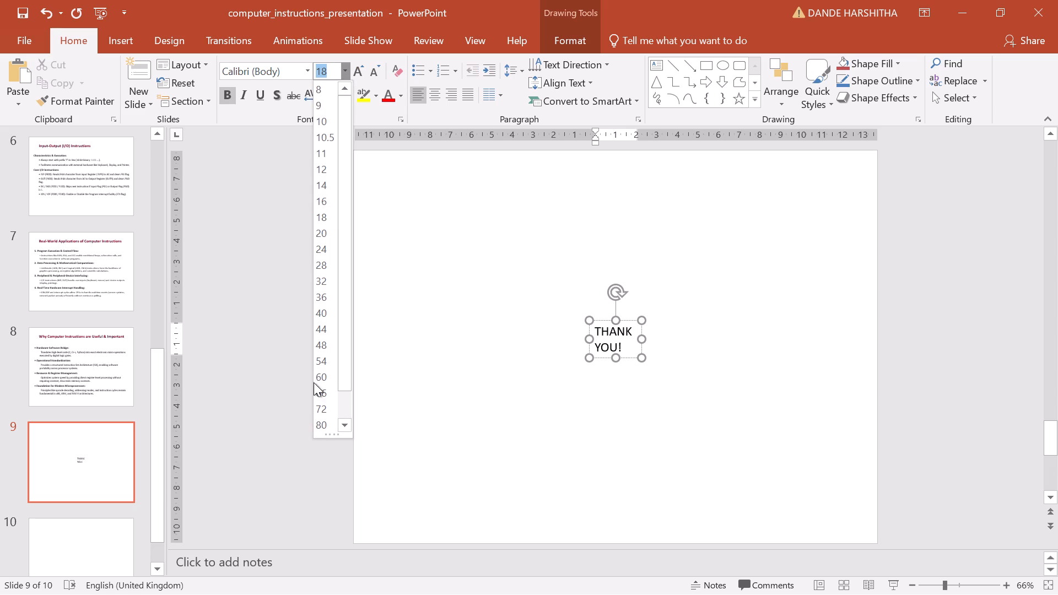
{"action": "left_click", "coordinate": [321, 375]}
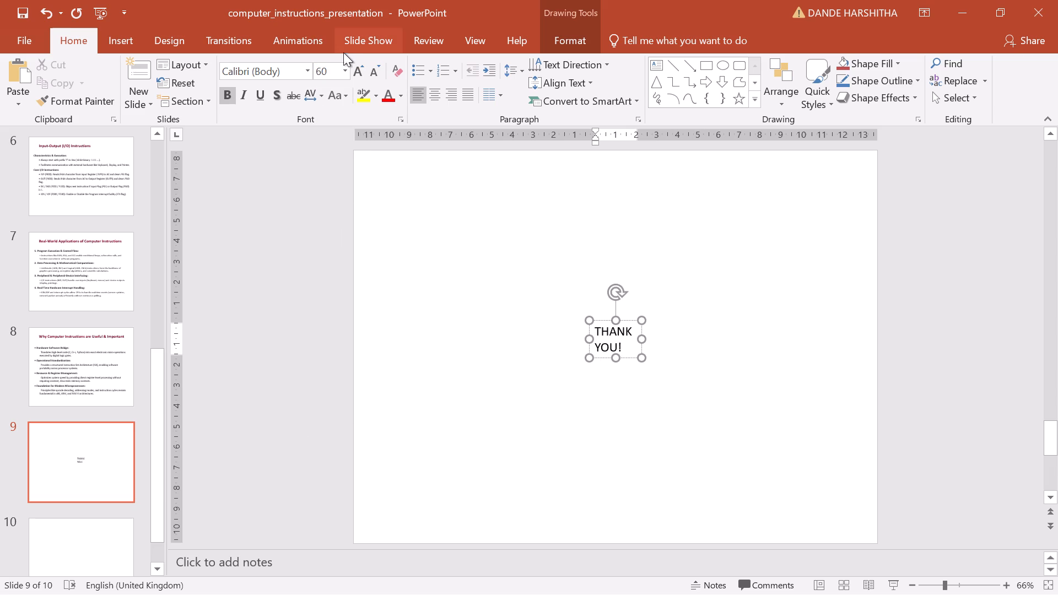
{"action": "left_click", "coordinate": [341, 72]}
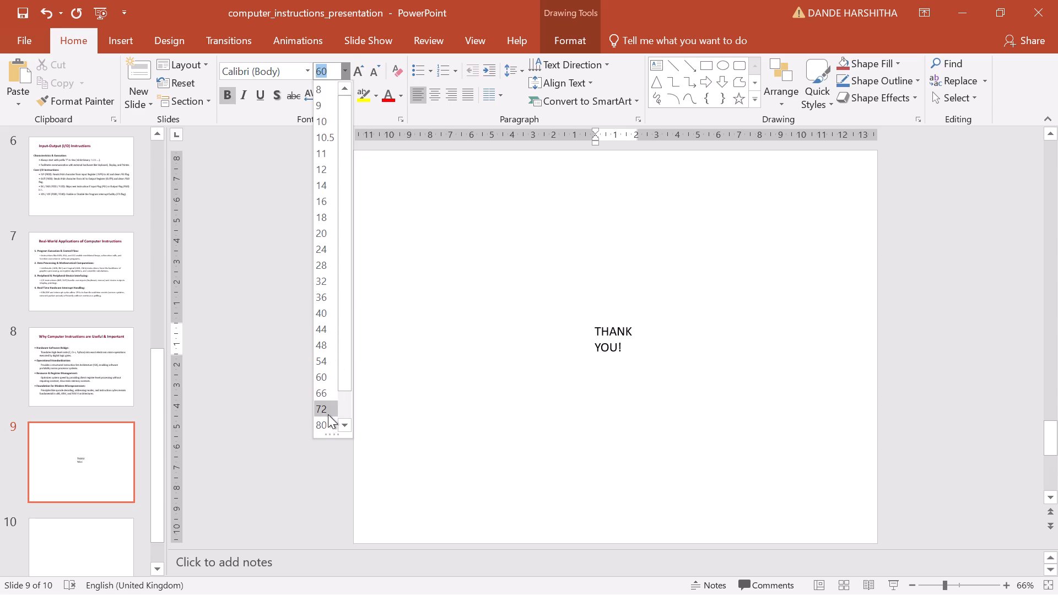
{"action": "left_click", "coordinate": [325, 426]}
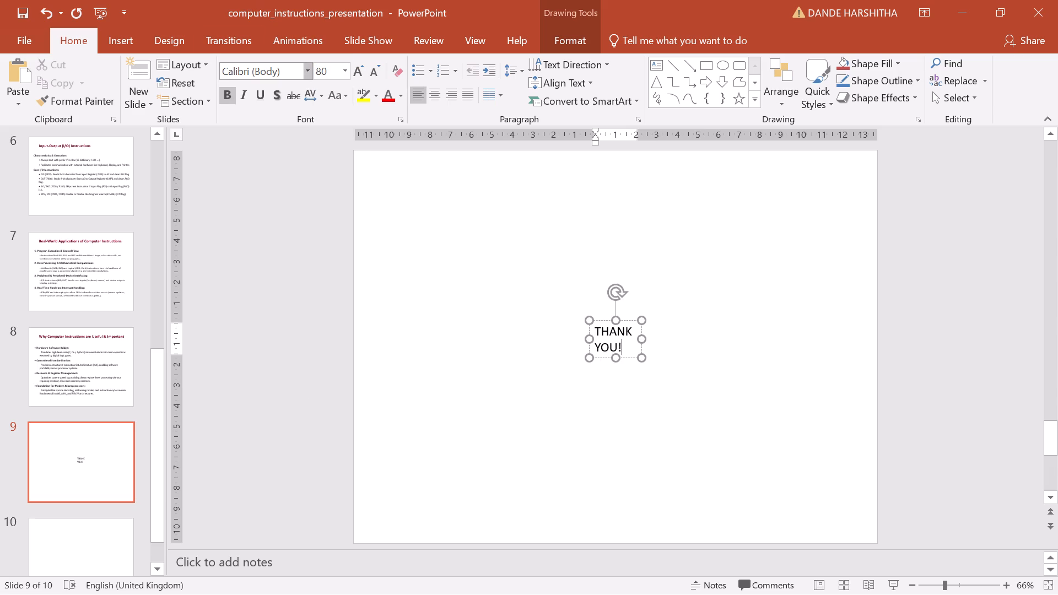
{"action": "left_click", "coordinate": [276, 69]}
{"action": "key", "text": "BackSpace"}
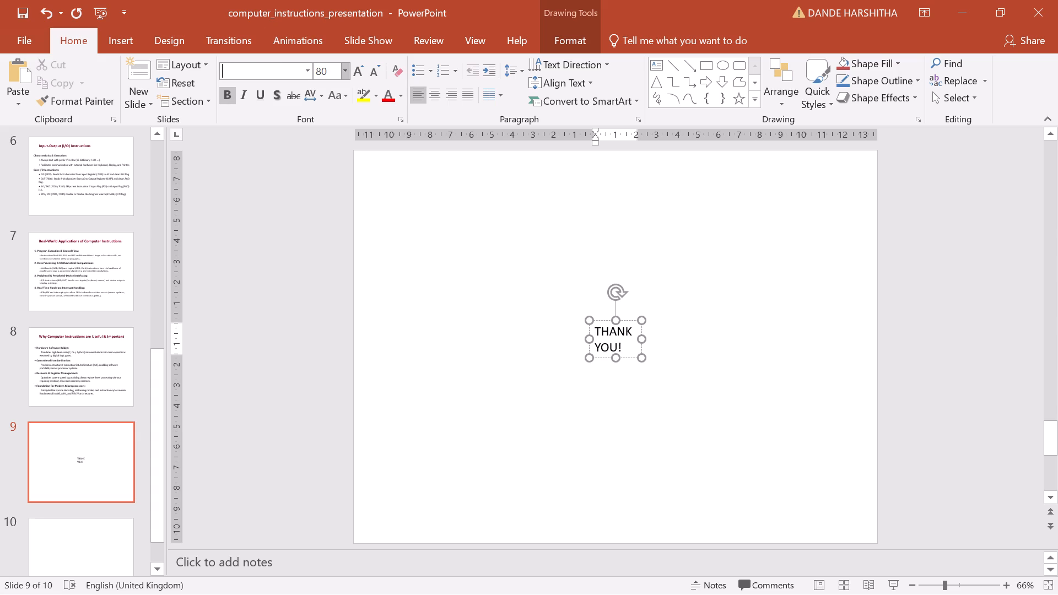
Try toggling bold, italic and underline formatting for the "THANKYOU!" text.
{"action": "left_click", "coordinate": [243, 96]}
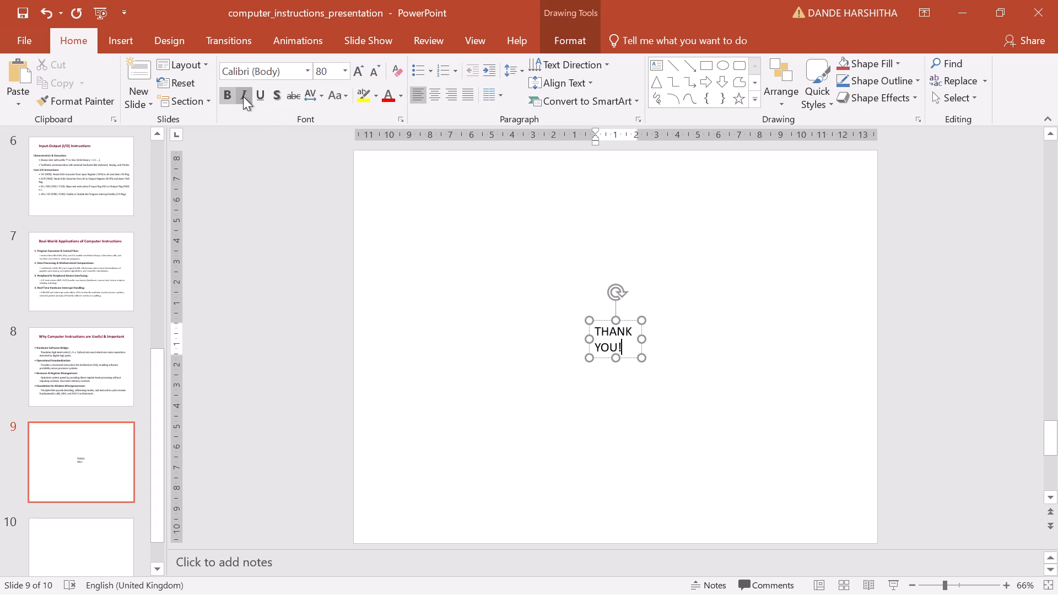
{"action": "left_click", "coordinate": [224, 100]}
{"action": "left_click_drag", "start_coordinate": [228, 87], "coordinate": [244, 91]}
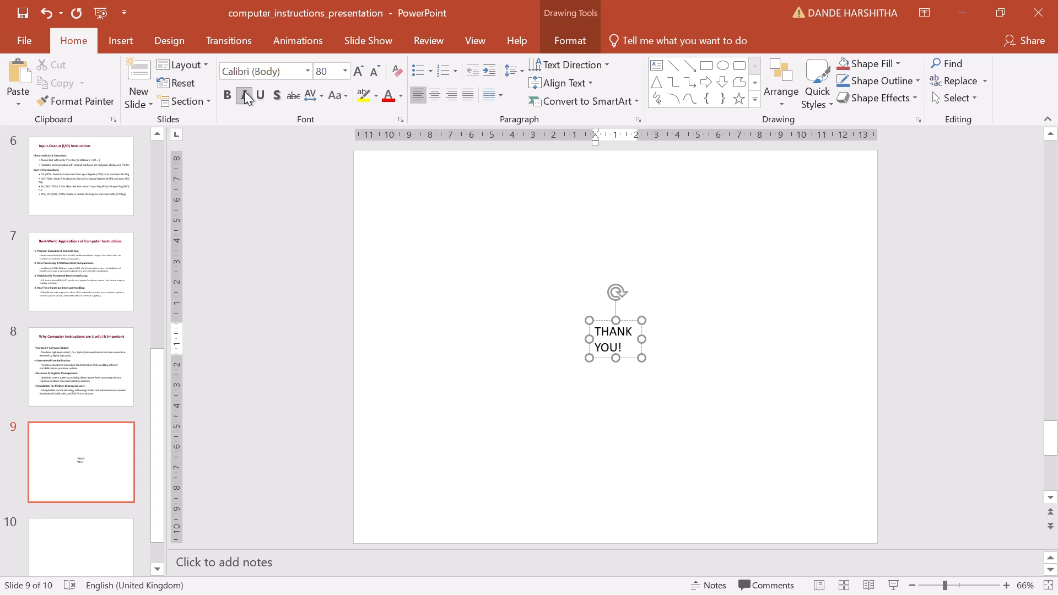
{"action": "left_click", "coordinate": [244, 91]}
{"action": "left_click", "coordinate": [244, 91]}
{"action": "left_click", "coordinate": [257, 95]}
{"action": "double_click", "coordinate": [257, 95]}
Move the "THANKYOU!" text box slightly up and to the left on slide 9.
{"action": "left_click", "coordinate": [633, 342]}
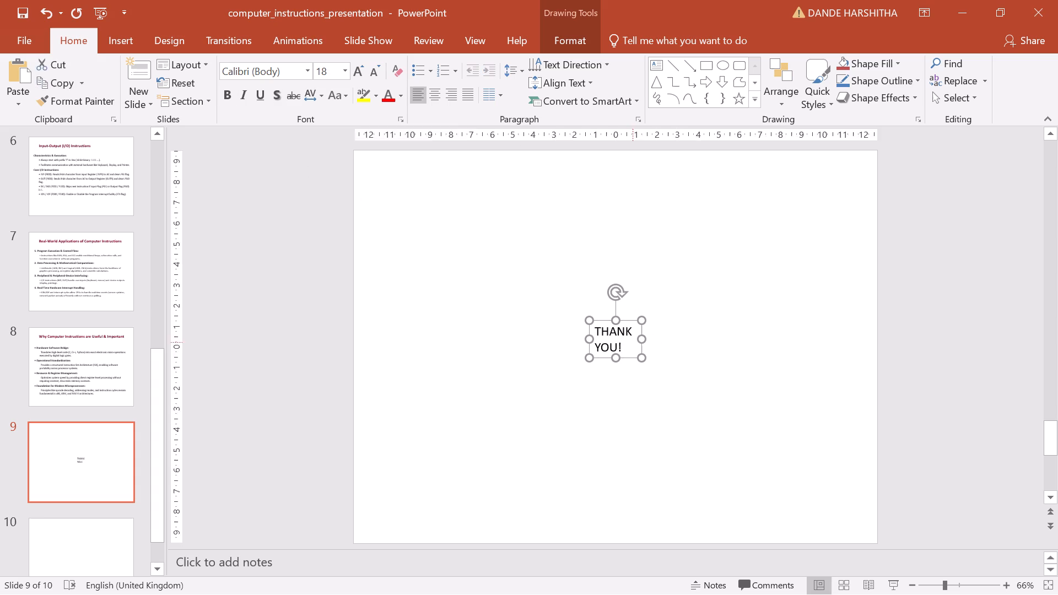
{"action": "left_click_drag", "start_coordinate": [633, 342], "coordinate": [594, 333]}
{"action": "left_click_drag", "start_coordinate": [594, 333], "coordinate": [586, 310]}
{"action": "left_click", "coordinate": [586, 310]}
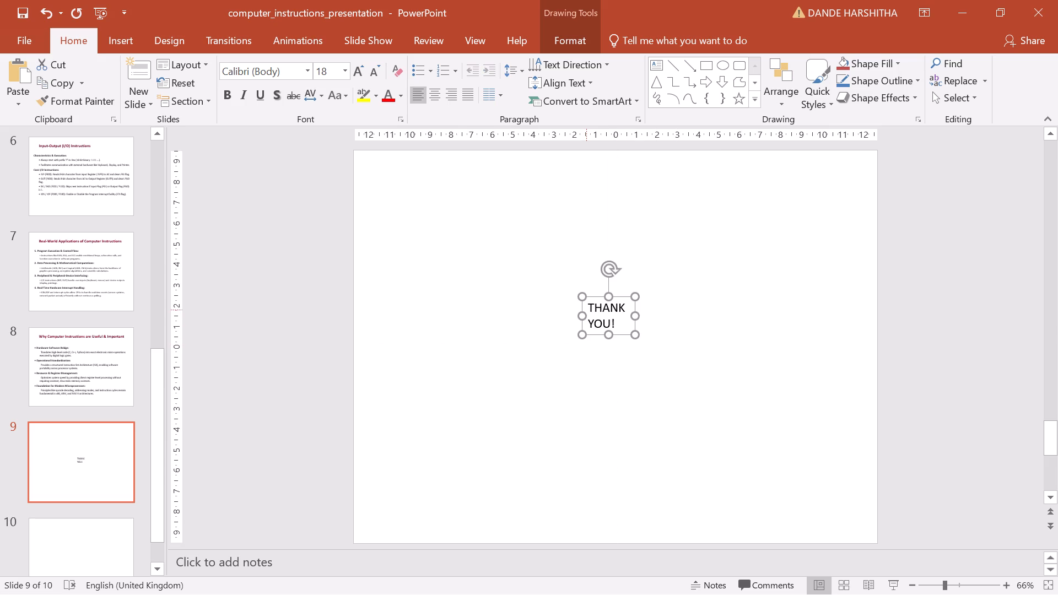
Set the font size of the whole "THANKYOU!" text to 60.
{"action": "left_click_drag", "start_coordinate": [589, 307], "coordinate": [645, 343]}
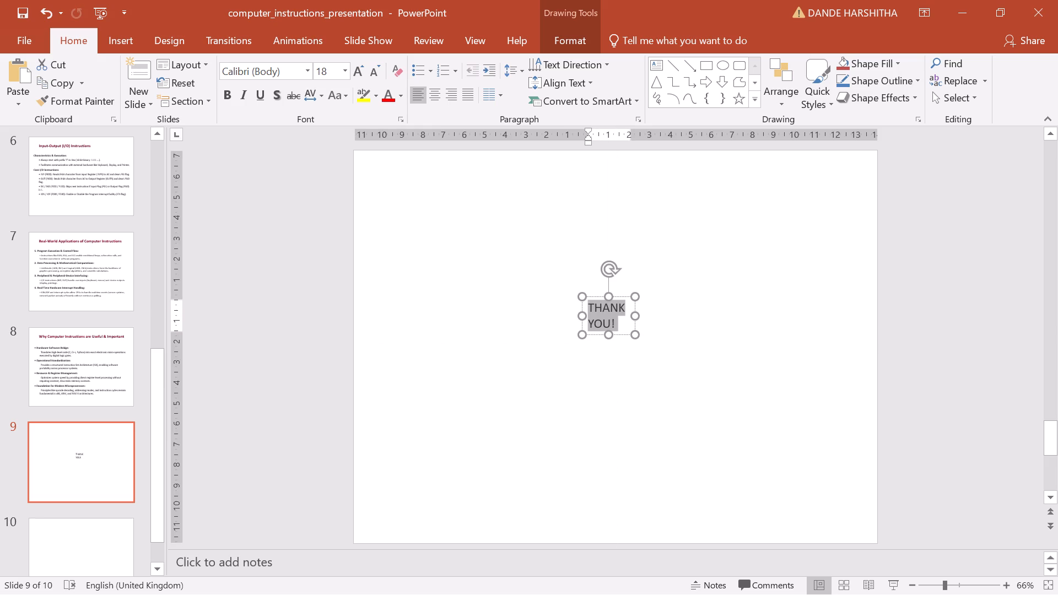
{"action": "left_click_drag", "start_coordinate": [645, 343], "coordinate": [646, 344]}
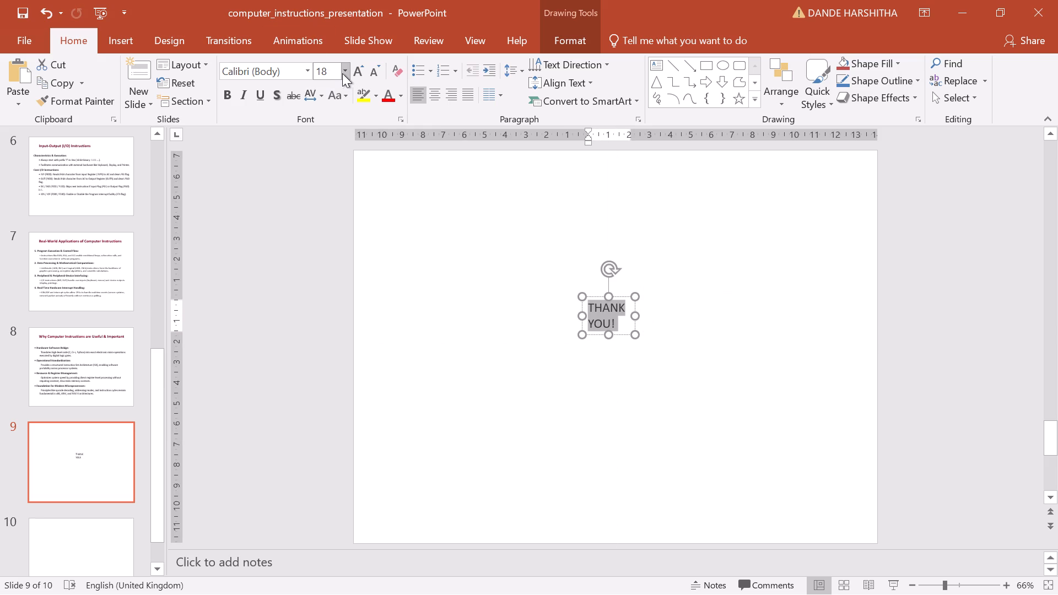
{"action": "left_click", "coordinate": [342, 73]}
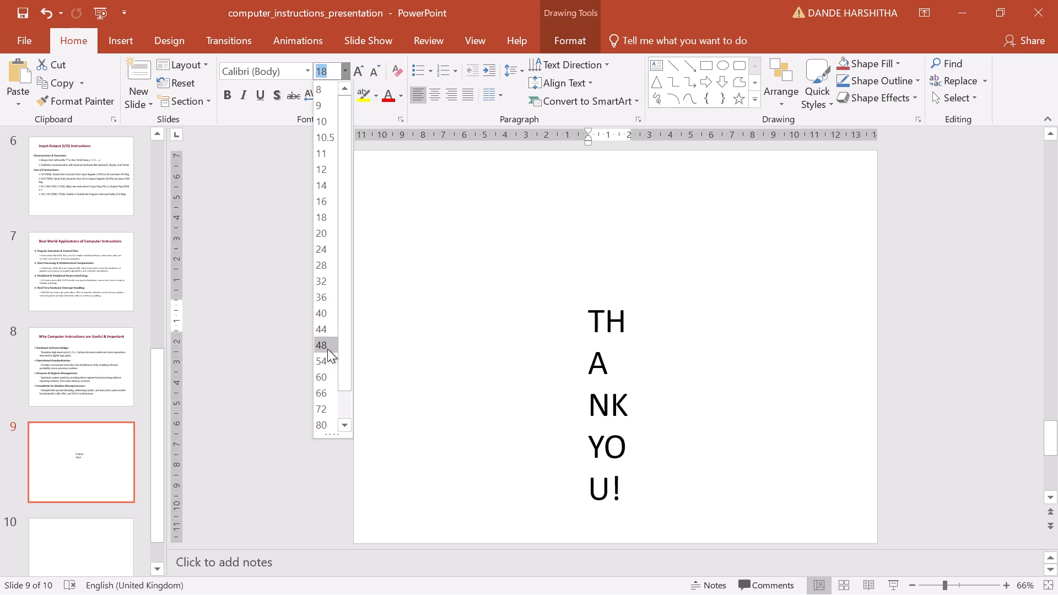
{"action": "left_click", "coordinate": [325, 374]}
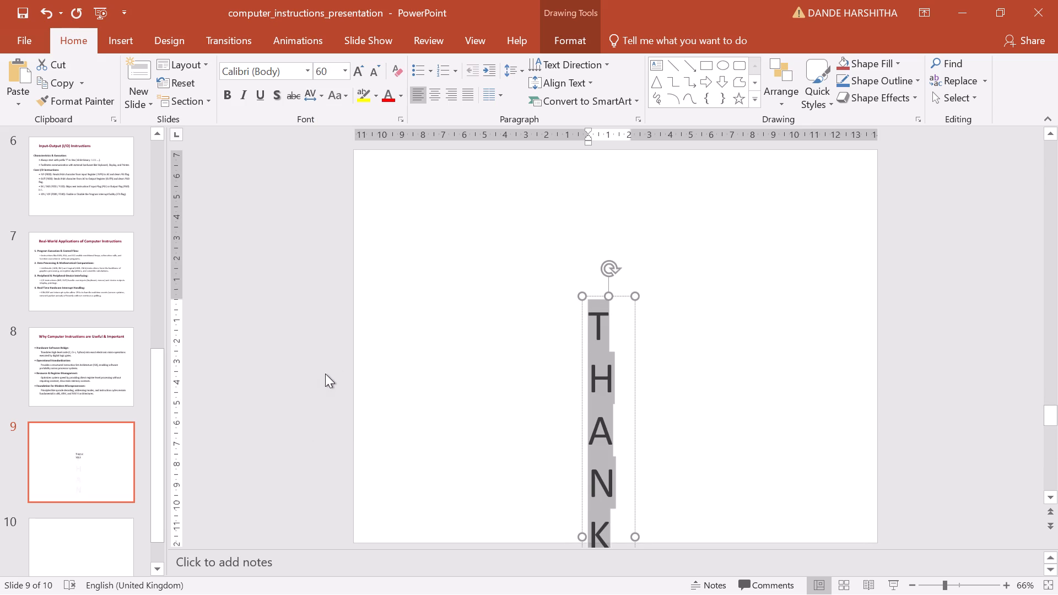
Widen the "THANKYOU!" text box in both directions so it spans almost the full width of slide 9.
{"action": "scroll", "coordinate": [651, 389], "scroll_direction": "down", "scroll_amount": 1}
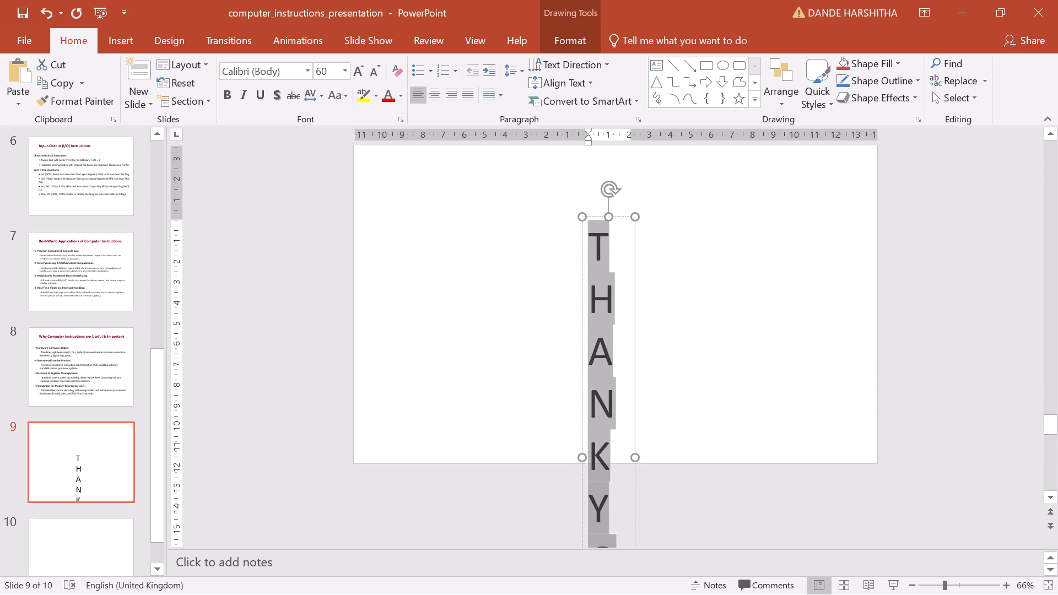
{"action": "left_click_drag", "start_coordinate": [633, 458], "coordinate": [845, 354]}
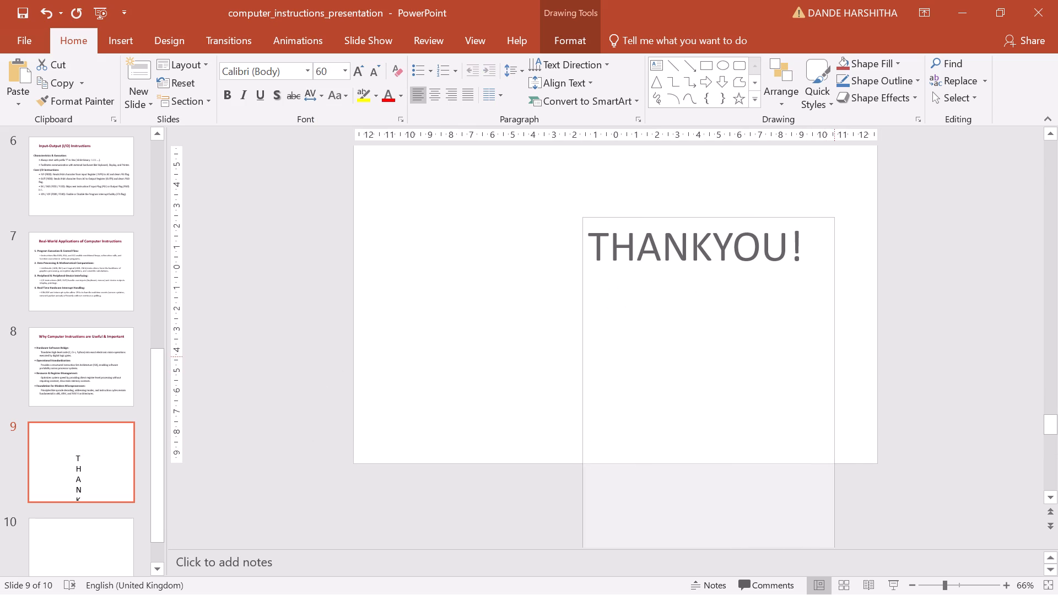
{"action": "left_click_drag", "start_coordinate": [845, 354], "coordinate": [873, 346]}
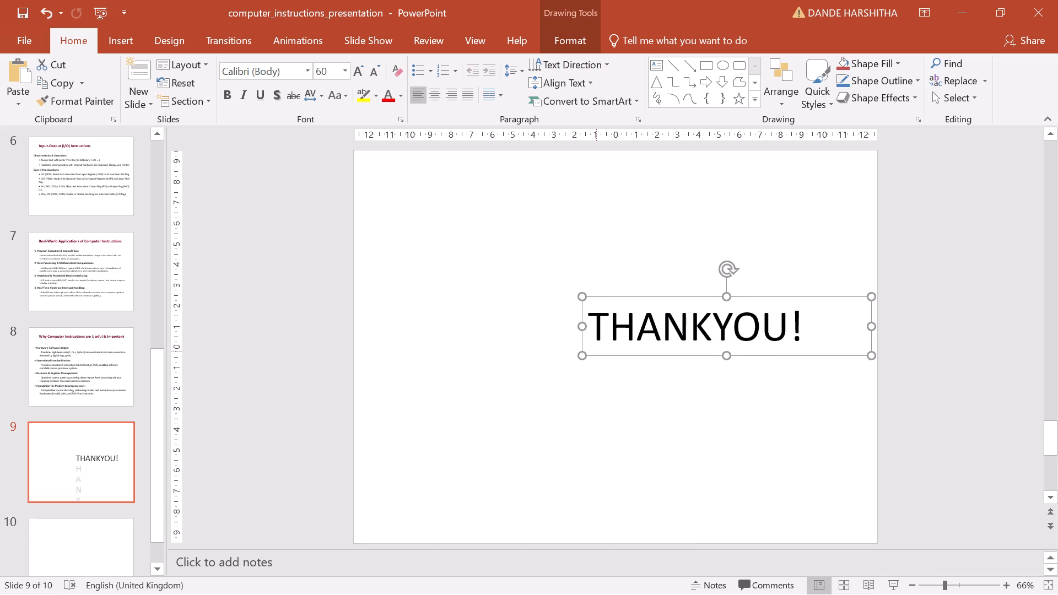
{"action": "left_click_drag", "start_coordinate": [583, 329], "coordinate": [410, 324]}
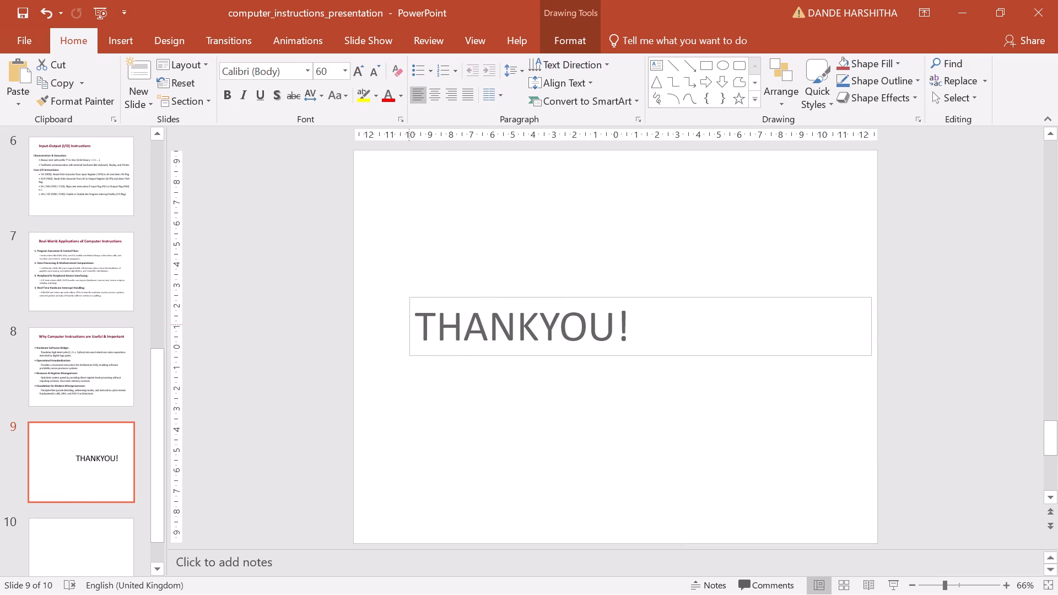
{"action": "left_click_drag", "start_coordinate": [410, 324], "coordinate": [407, 324]}
{"action": "left_click_drag", "start_coordinate": [411, 323], "coordinate": [403, 321]}
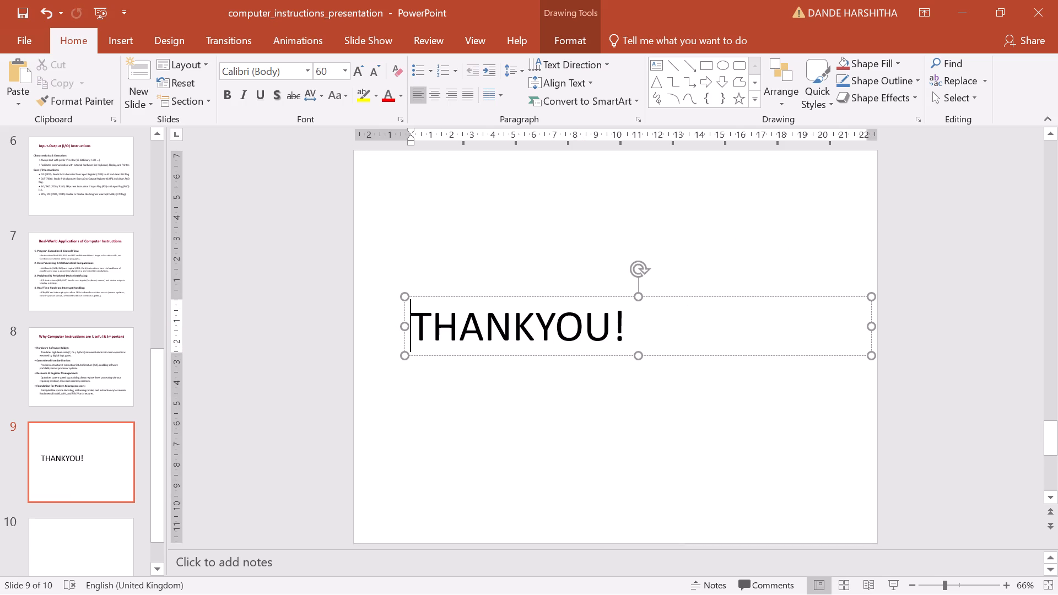
{"action": "left_click_drag", "start_coordinate": [403, 321], "coordinate": [403, 325]}
{"action": "left_click", "coordinate": [403, 325]}
{"action": "left_click_drag", "start_coordinate": [403, 325], "coordinate": [369, 326]}
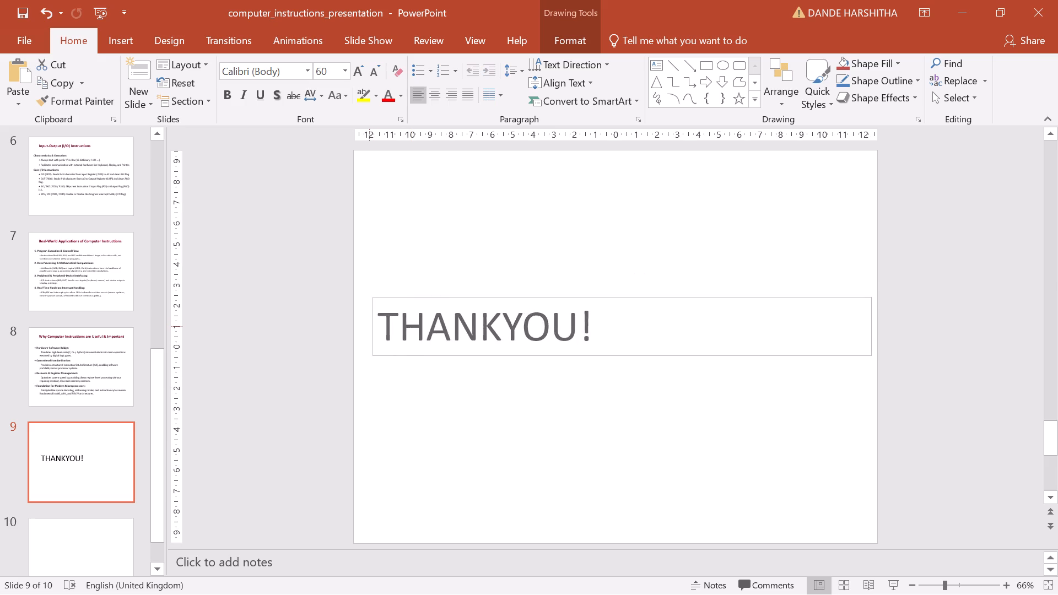
{"action": "left_click_drag", "start_coordinate": [369, 326], "coordinate": [357, 352]}
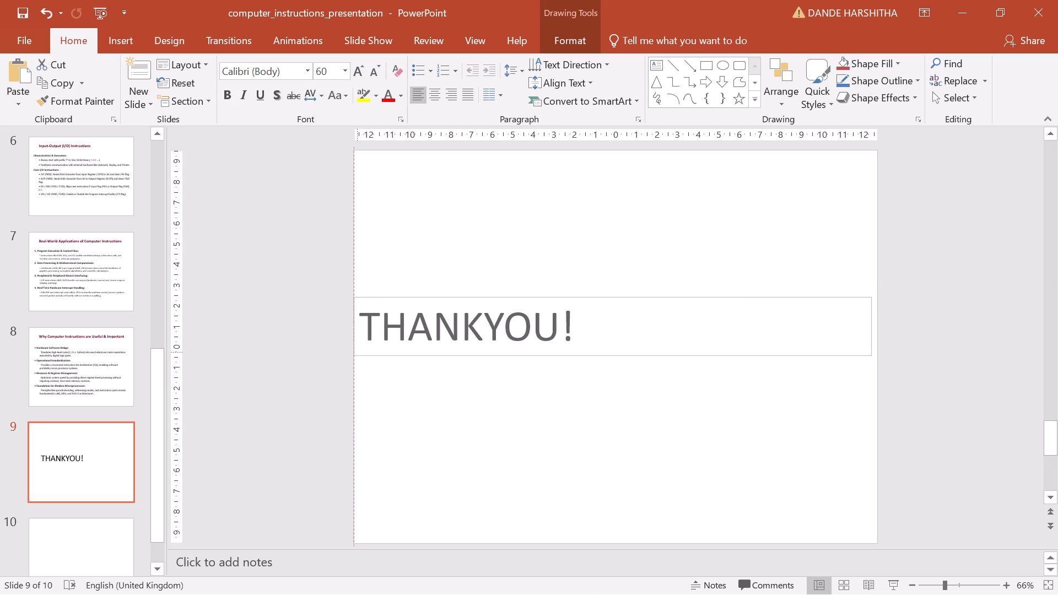
{"action": "left_click_drag", "start_coordinate": [357, 352], "coordinate": [363, 352]}
{"action": "left_click", "coordinate": [363, 352]}
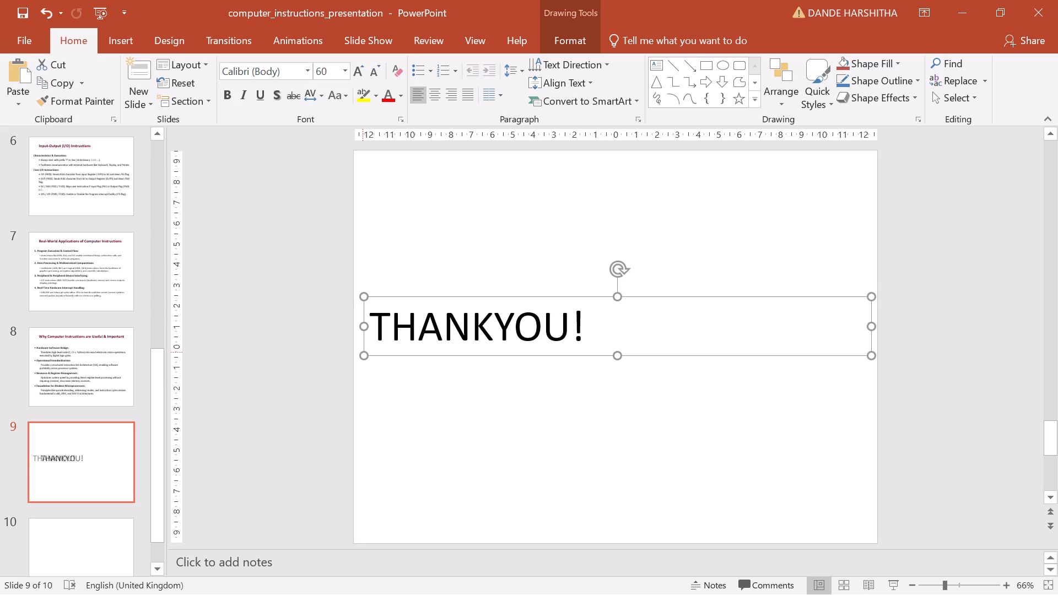
Centre the "THANKYOU!" text horizontally within its text box.
{"action": "left_click", "coordinate": [435, 91]}
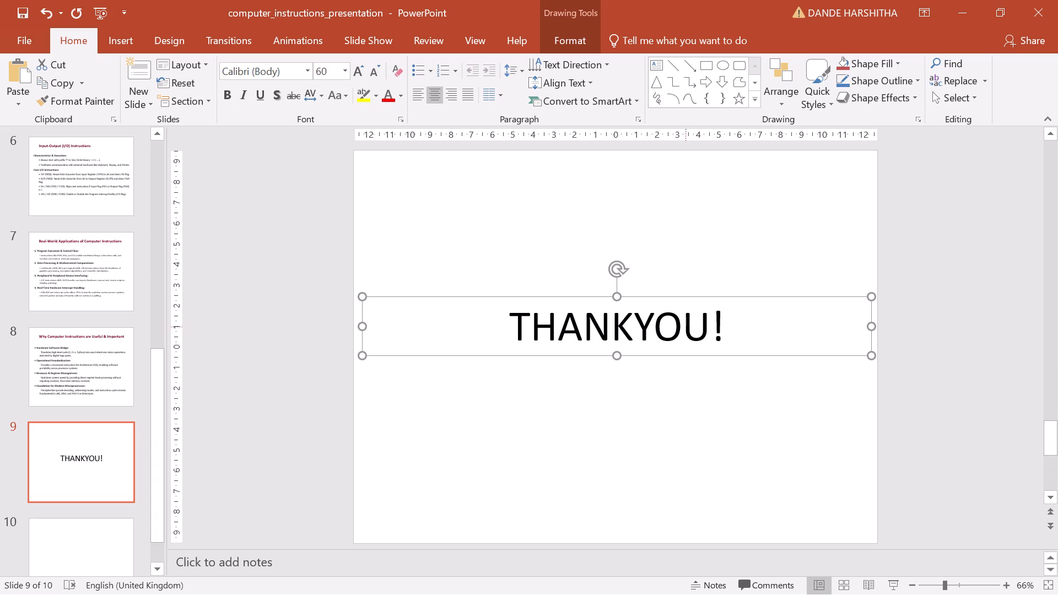
Insert a space between "THANK" and "YOU!" in the slide 9 text.
{"action": "left_click", "coordinate": [627, 323]}
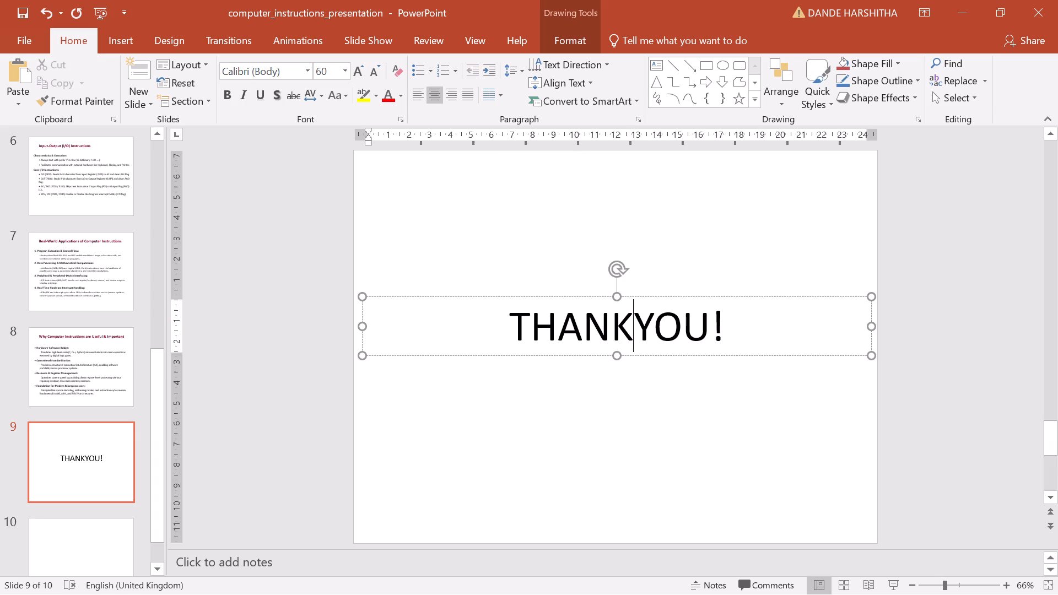
{"action": "key", "text": "space"}
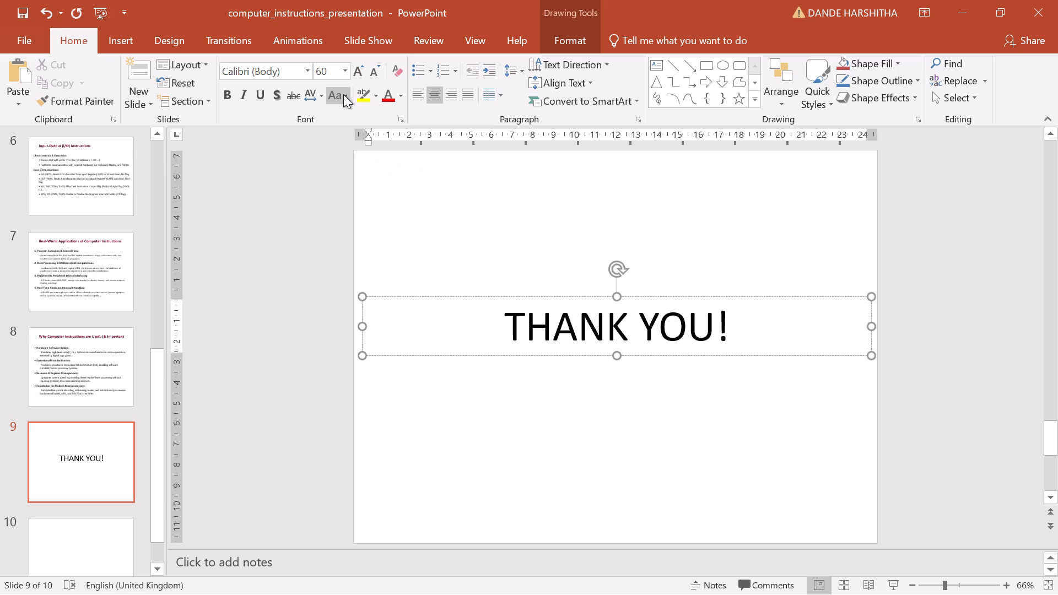
Make the whole "THANK YOU!" text on slide 9 bold.
{"action": "left_click", "coordinate": [226, 91]}
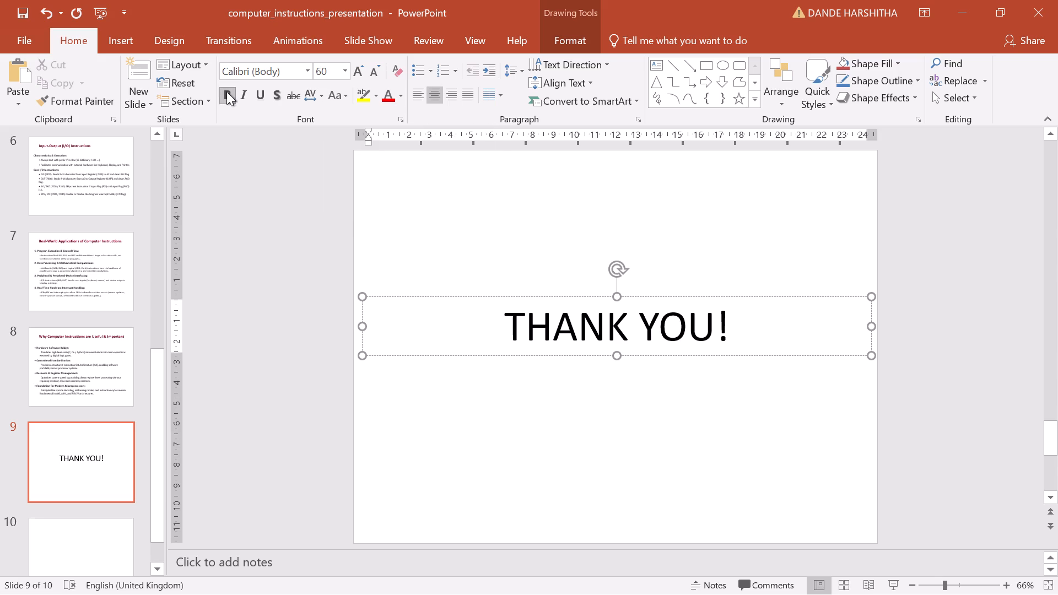
{"action": "left_click", "coordinate": [226, 91]}
{"action": "double_click", "coordinate": [489, 326]}
{"action": "left_click_drag", "start_coordinate": [508, 323], "coordinate": [796, 314]}
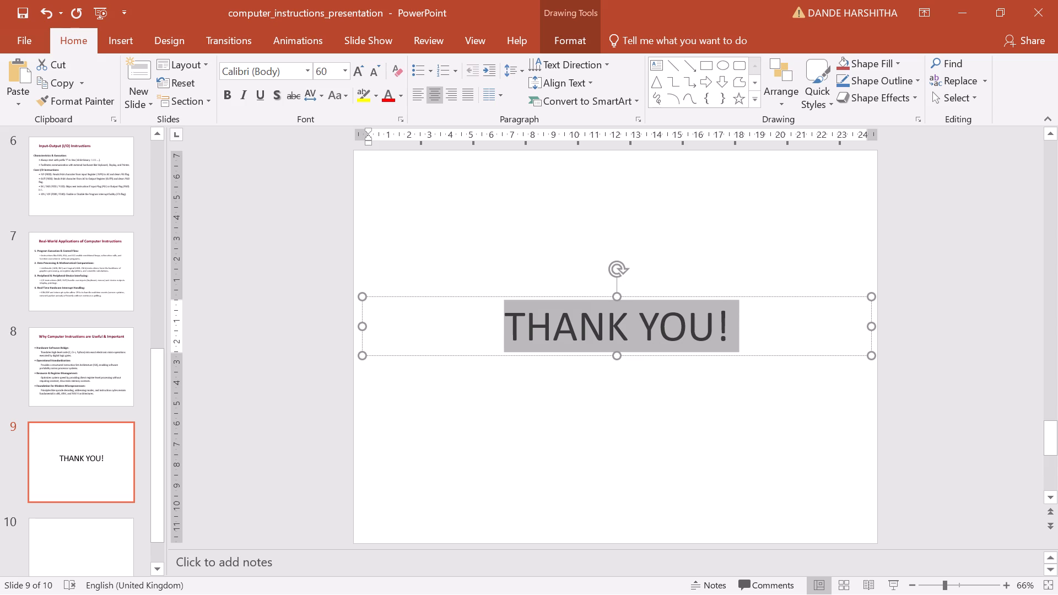
{"action": "left_click_drag", "start_coordinate": [796, 314], "coordinate": [724, 328]}
{"action": "left_click", "coordinate": [738, 304]}
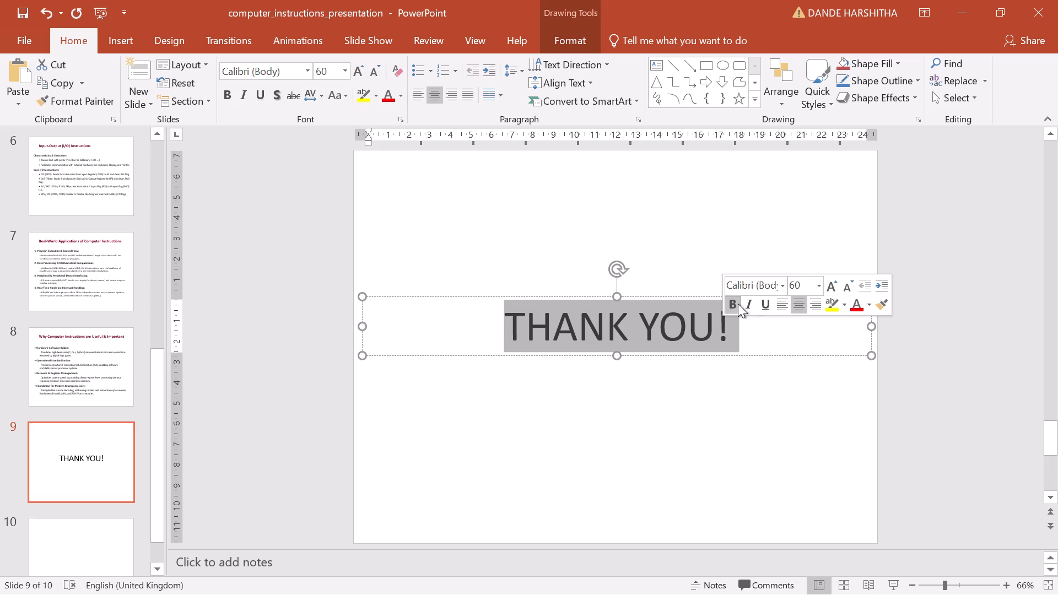
Look back through the slides from the thank-you slide to the title slide and the introduction.
{"action": "left_click", "coordinate": [306, 317]}
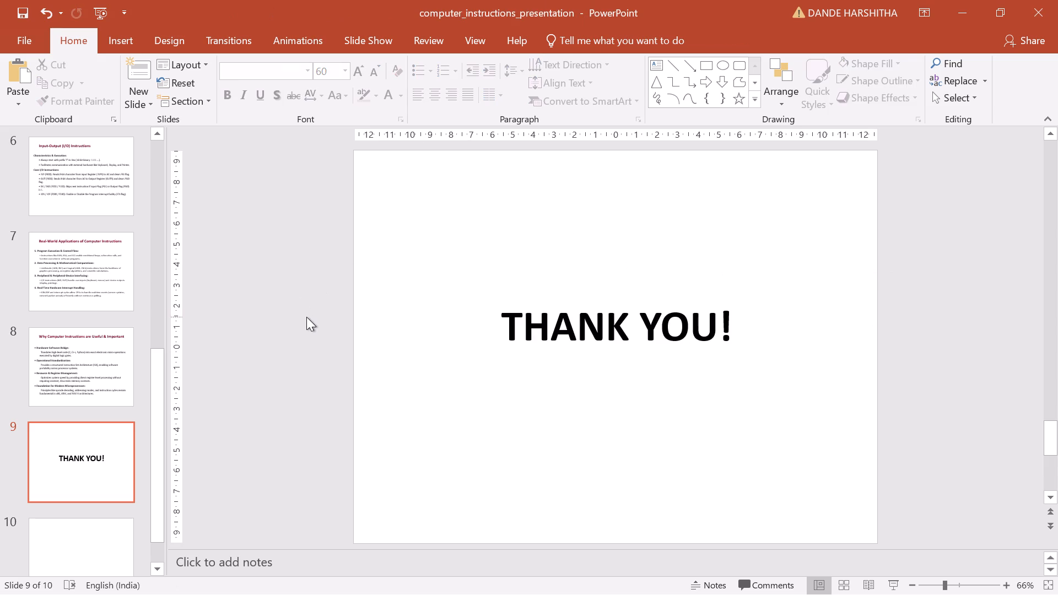
{"action": "key", "text": "Up"}
{"action": "key", "text": "Down"}
{"action": "key", "text": "Up"}
{"action": "key", "text": "Up"}
{"action": "key", "text": "Up"}
{"action": "key", "text": "Up"}
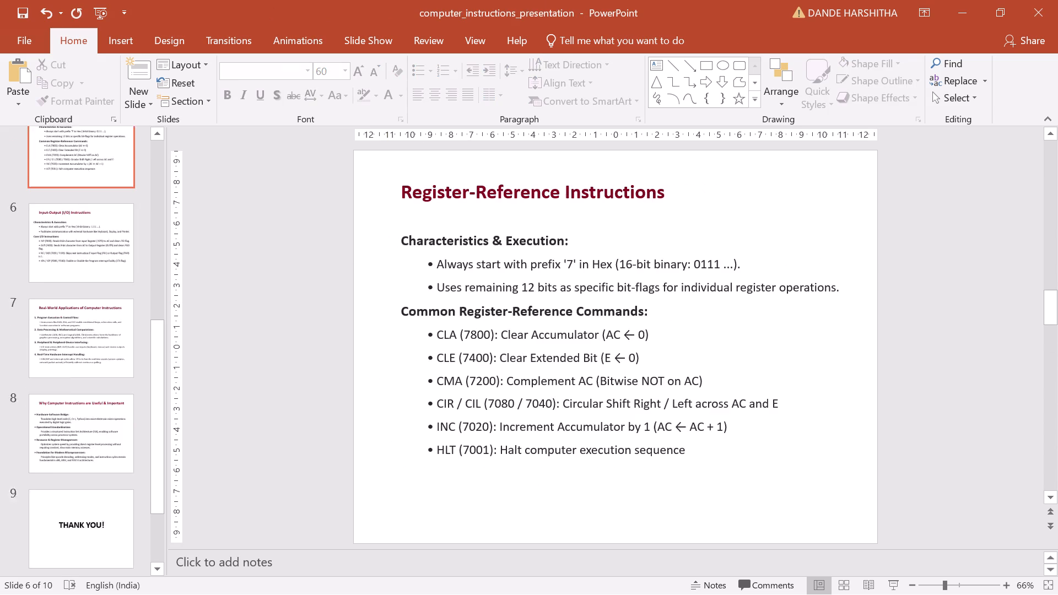
{"action": "key", "text": "Up"}
{"action": "key", "text": "Up"}
{"action": "key", "text": "Up"}
{"action": "key", "text": "Up"}
{"action": "key", "text": "Up"}
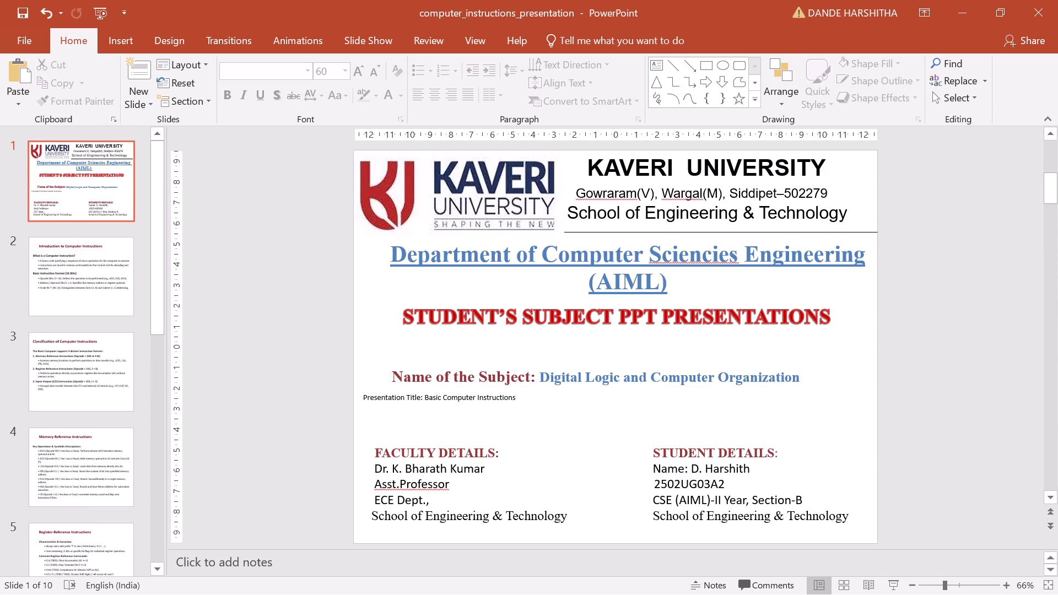
{"action": "key", "text": "Down"}
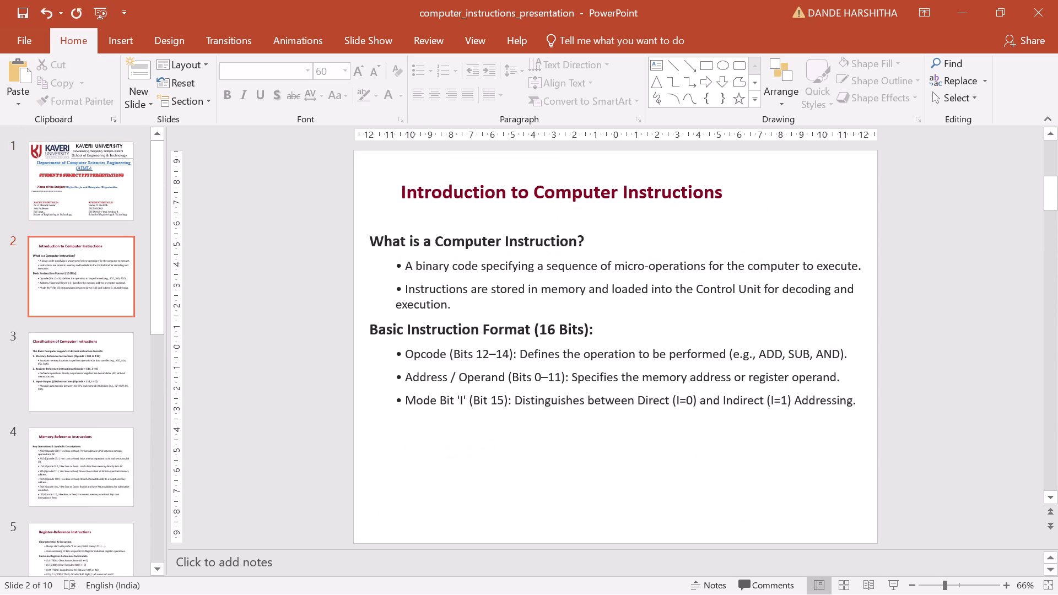
{"action": "key", "text": "Up"}
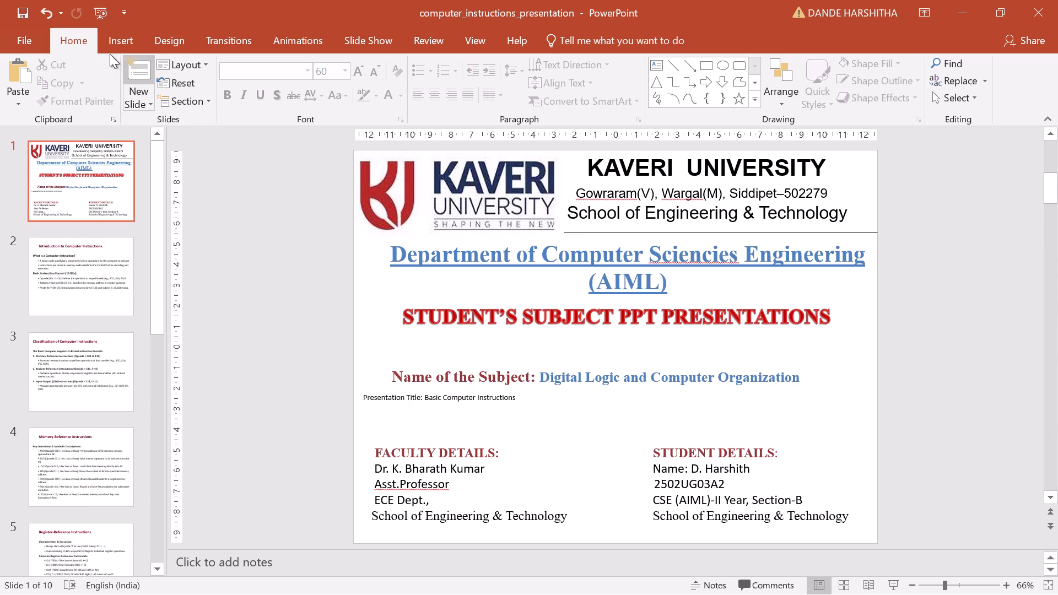
Insert a new slide with title and content placeholders directly after the title slide.
{"action": "left_click", "coordinate": [121, 44]}
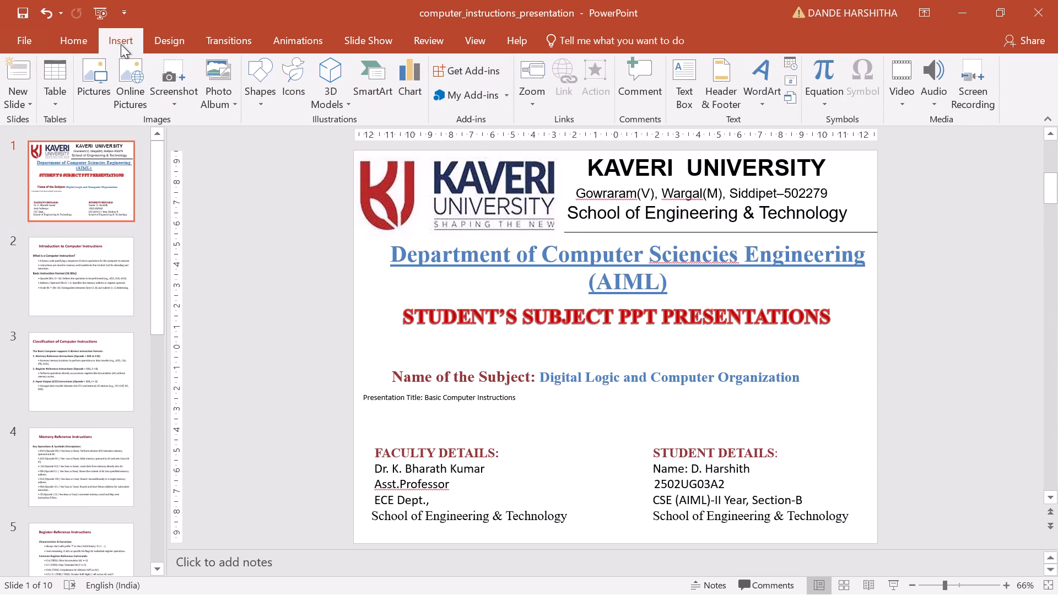
{"action": "left_click", "coordinate": [70, 34]}
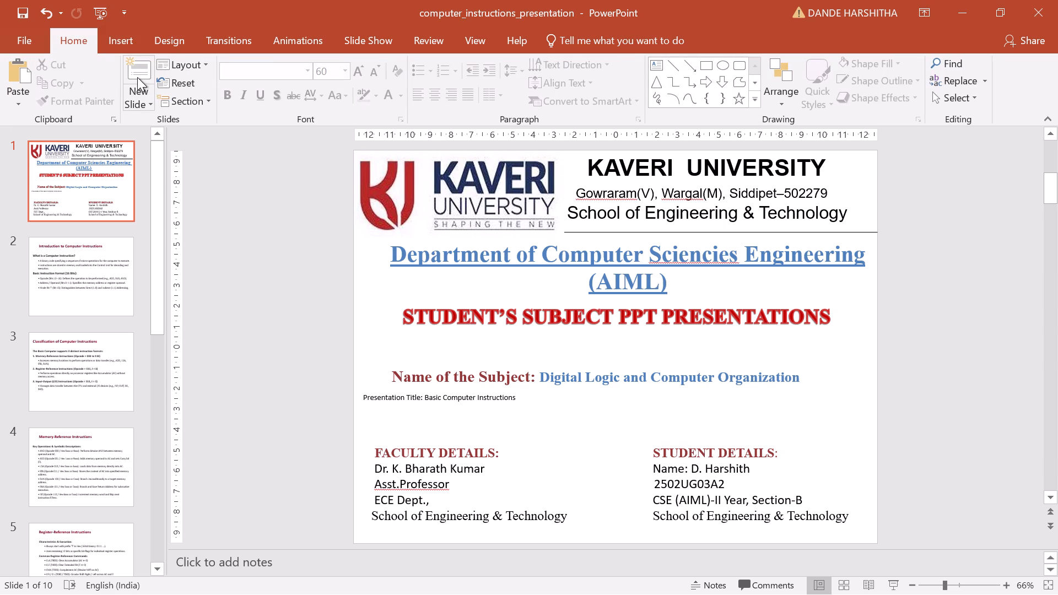
{"action": "left_click", "coordinate": [144, 67]}
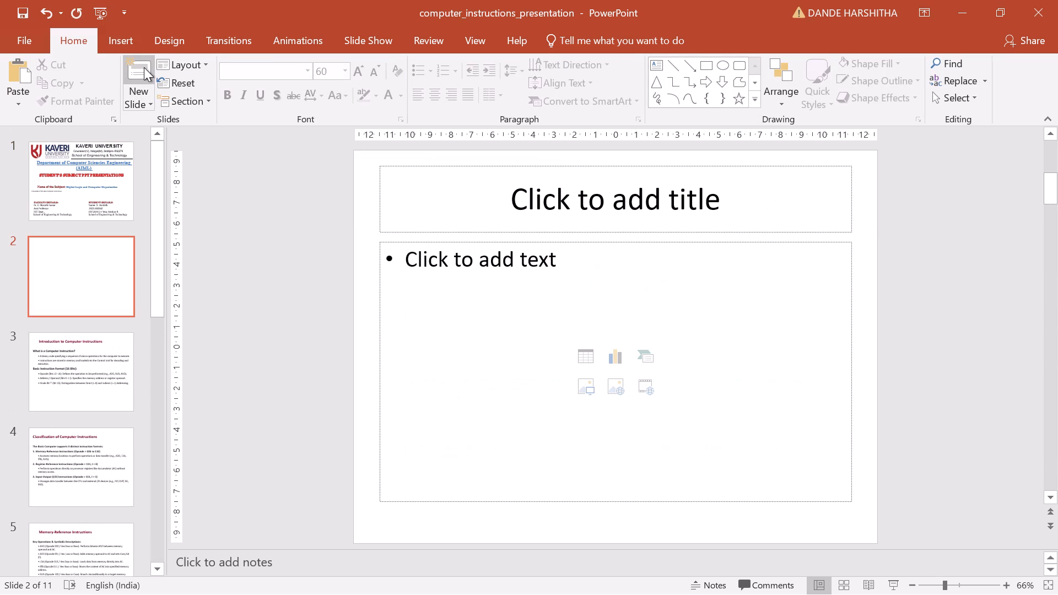
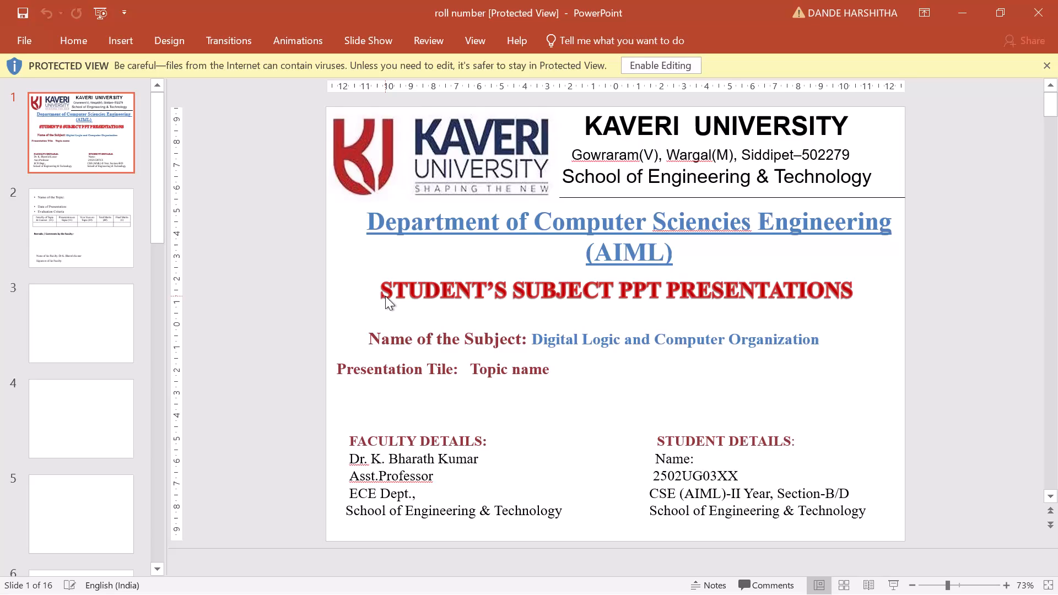
Go to slide 2 of the roll number presentation and enable editing of the protected file.
{"action": "key", "text": "Down"}
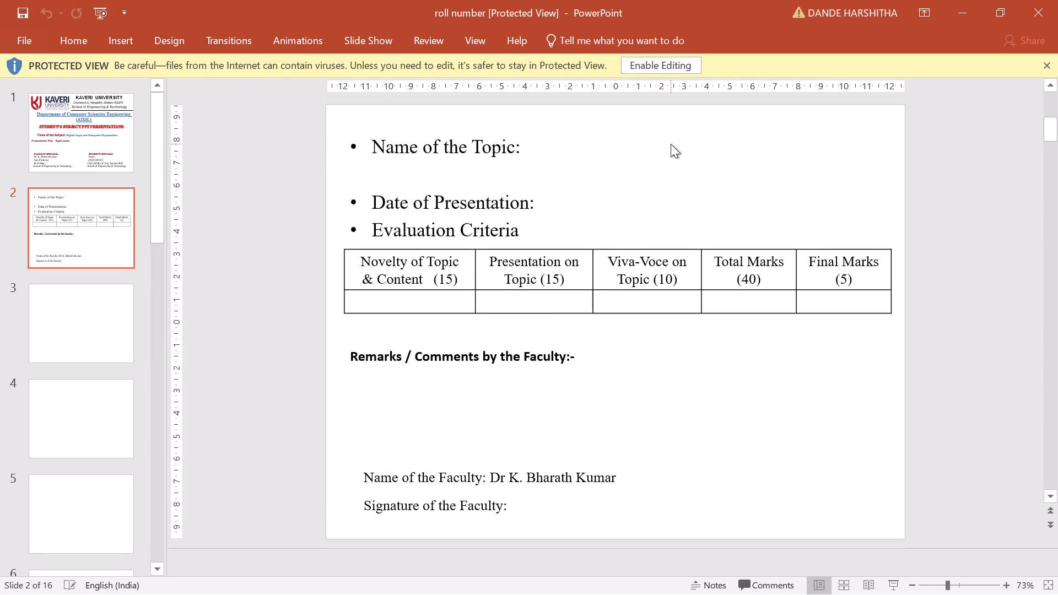
{"action": "left_click", "coordinate": [671, 144]}
{"action": "right_click", "coordinate": [671, 144]}
{"action": "left_click", "coordinate": [665, 62]}
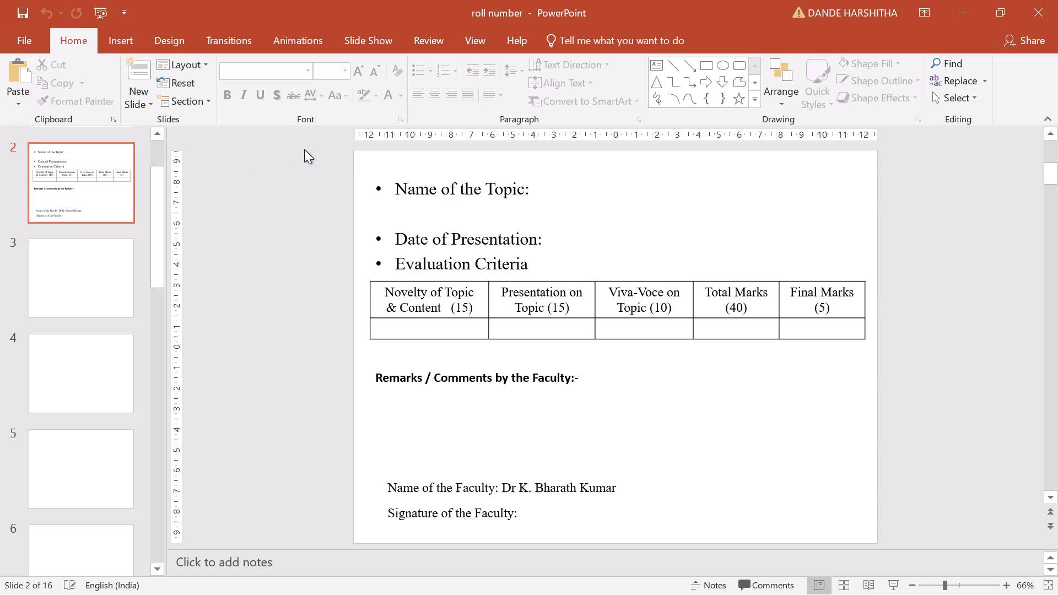
Copy all text boxes and the evaluation table from slide 2, and switch back to the computer_instructions_presentation file.
{"action": "left_click_drag", "start_coordinate": [342, 156], "coordinate": [579, 357]}
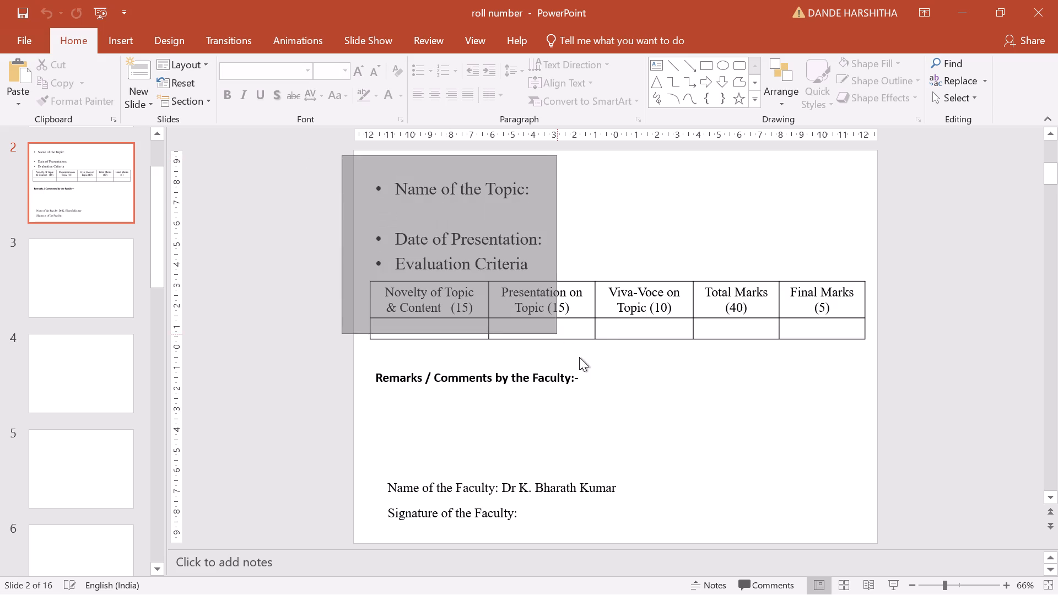
{"action": "left_click_drag", "start_coordinate": [579, 357], "coordinate": [949, 594]}
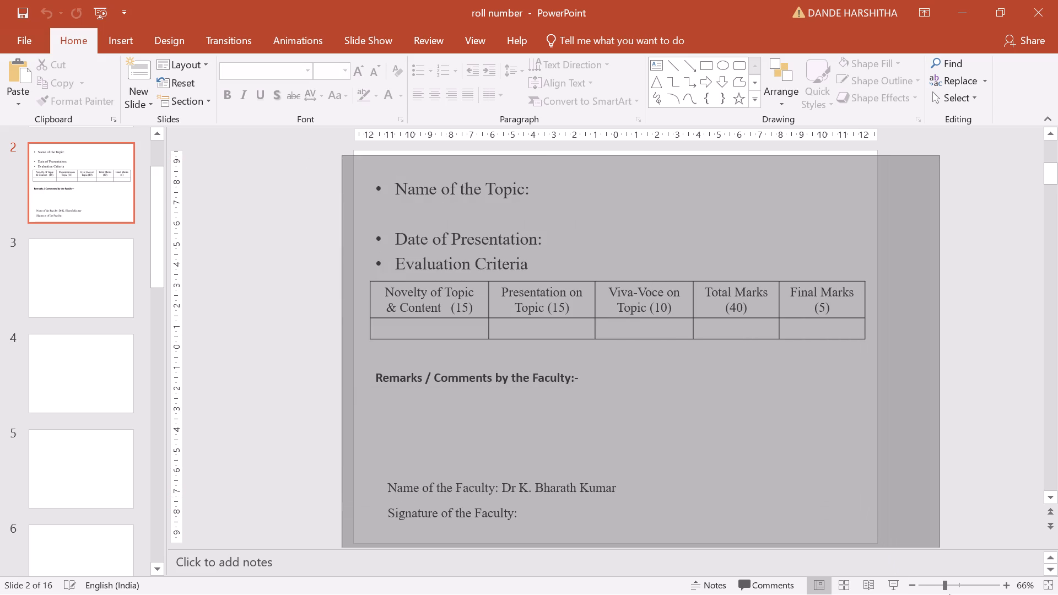
{"action": "left_click_drag", "start_coordinate": [949, 594], "coordinate": [921, 594]}
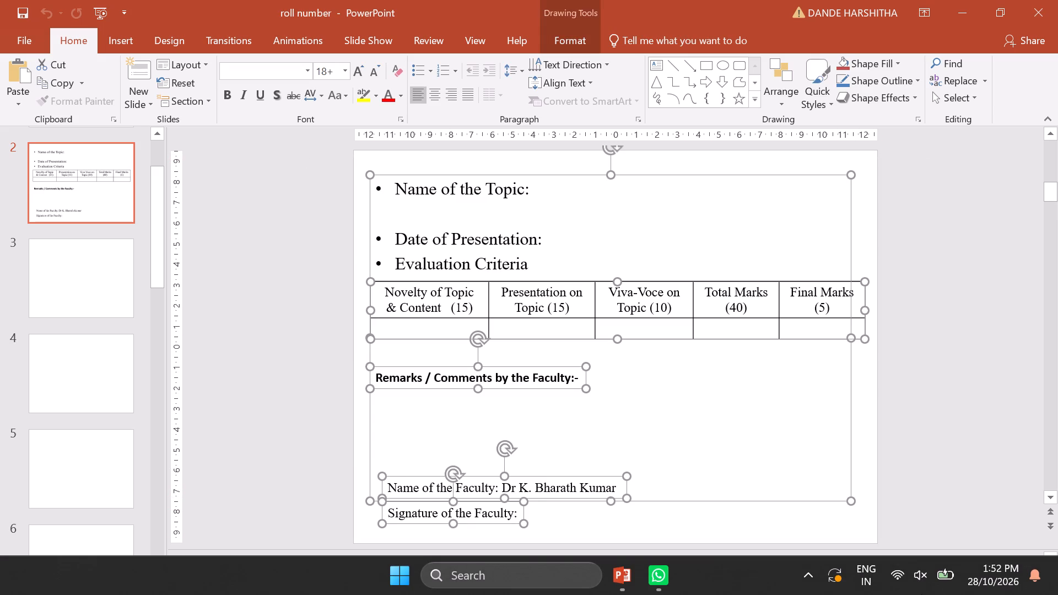
{"action": "key", "text": "ctrl+c"}
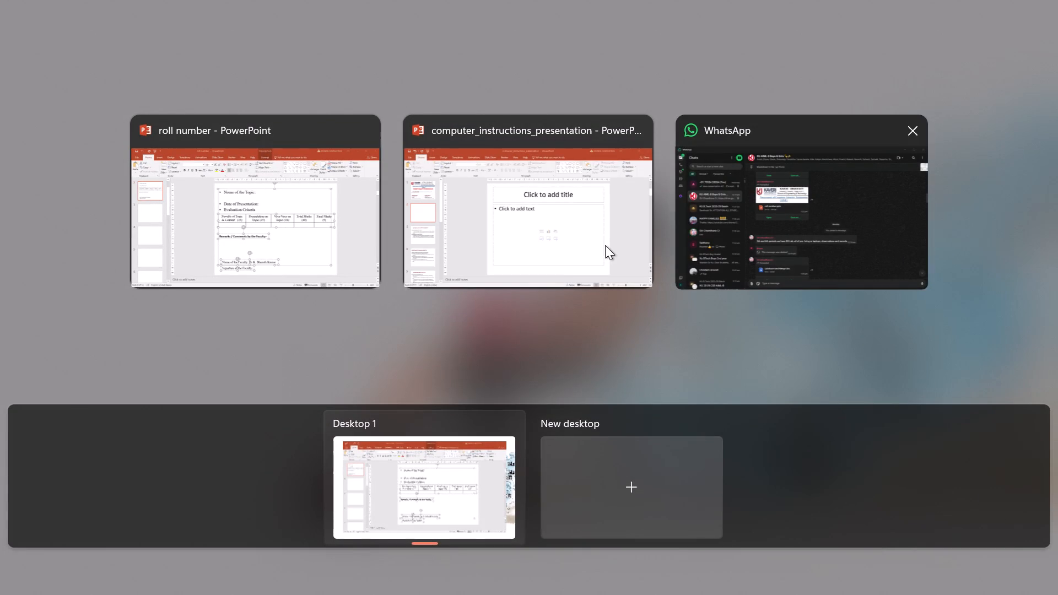
{"action": "left_click", "coordinate": [605, 245]}
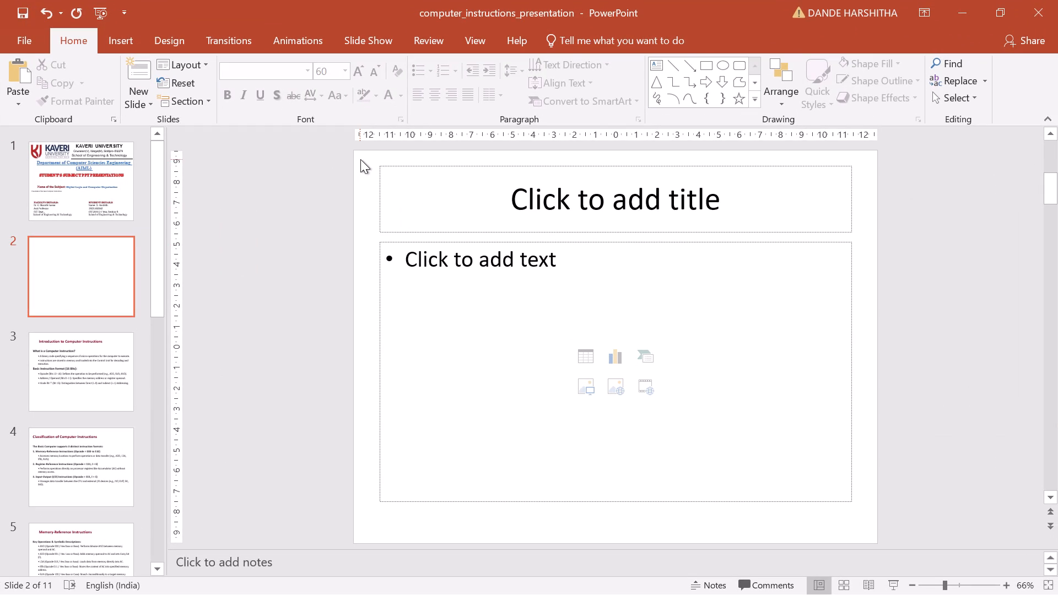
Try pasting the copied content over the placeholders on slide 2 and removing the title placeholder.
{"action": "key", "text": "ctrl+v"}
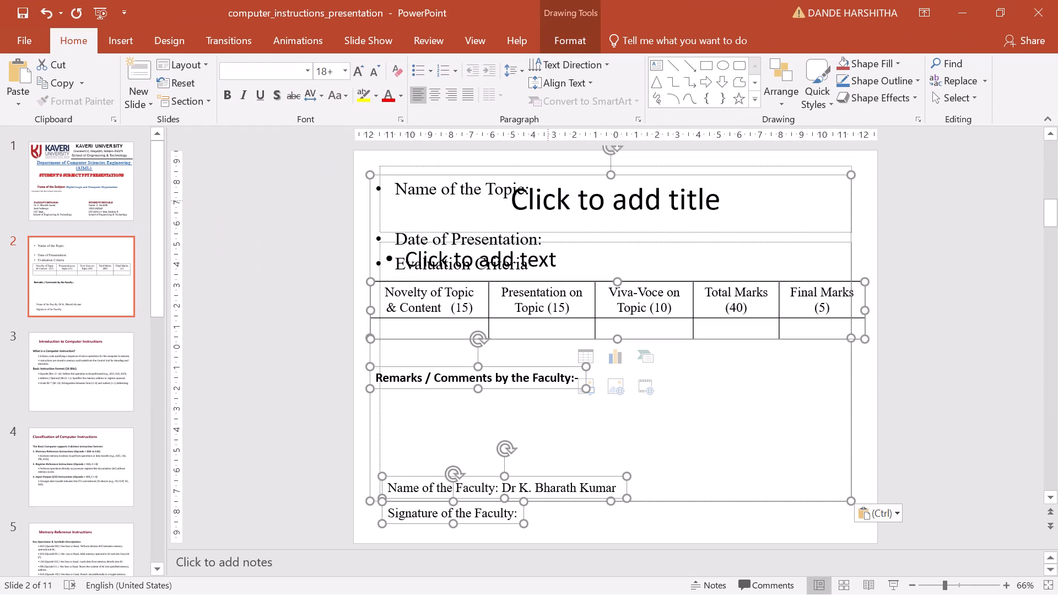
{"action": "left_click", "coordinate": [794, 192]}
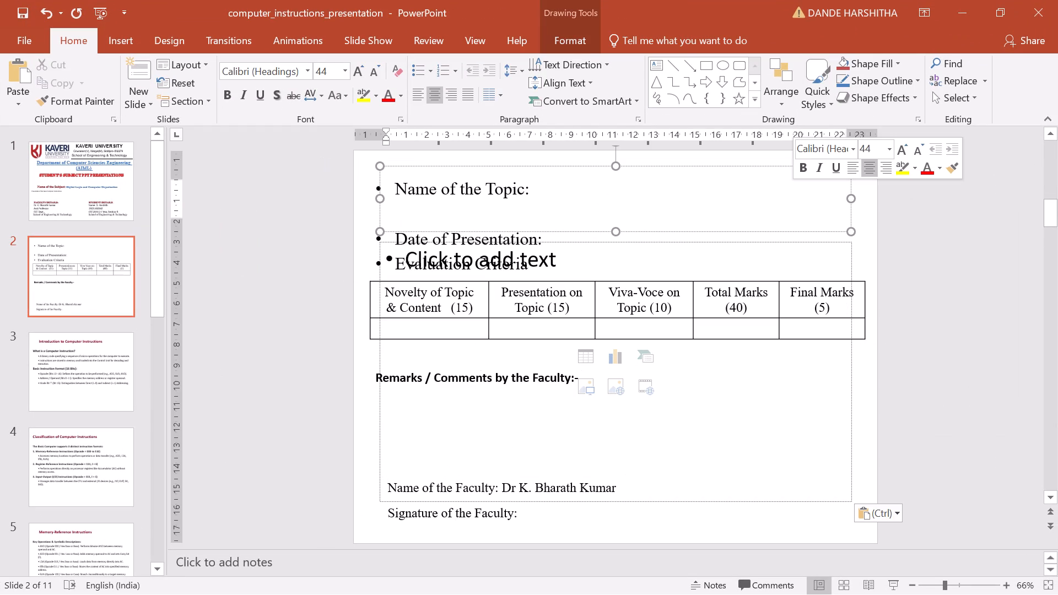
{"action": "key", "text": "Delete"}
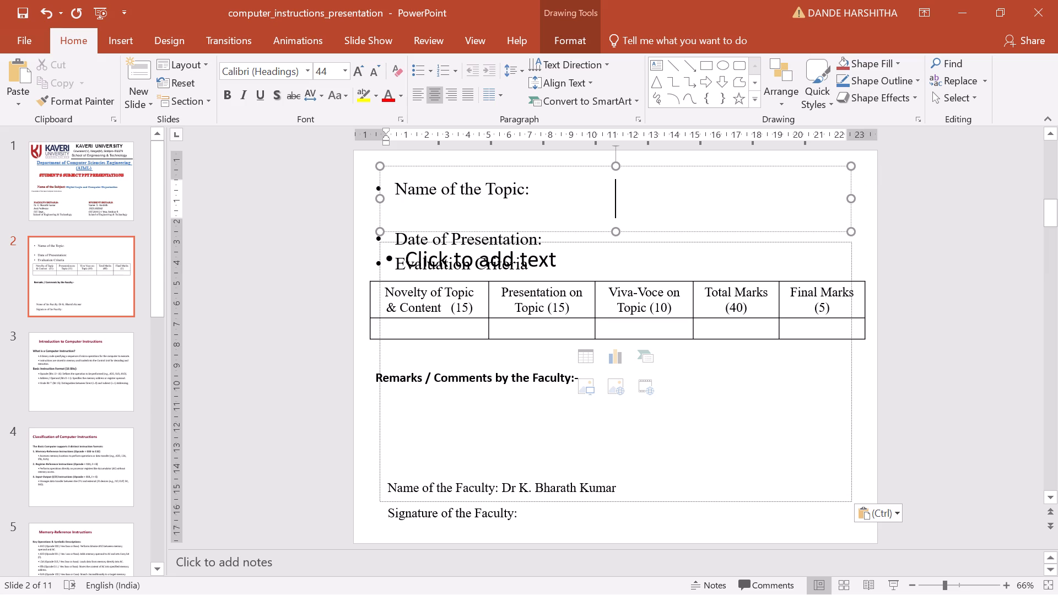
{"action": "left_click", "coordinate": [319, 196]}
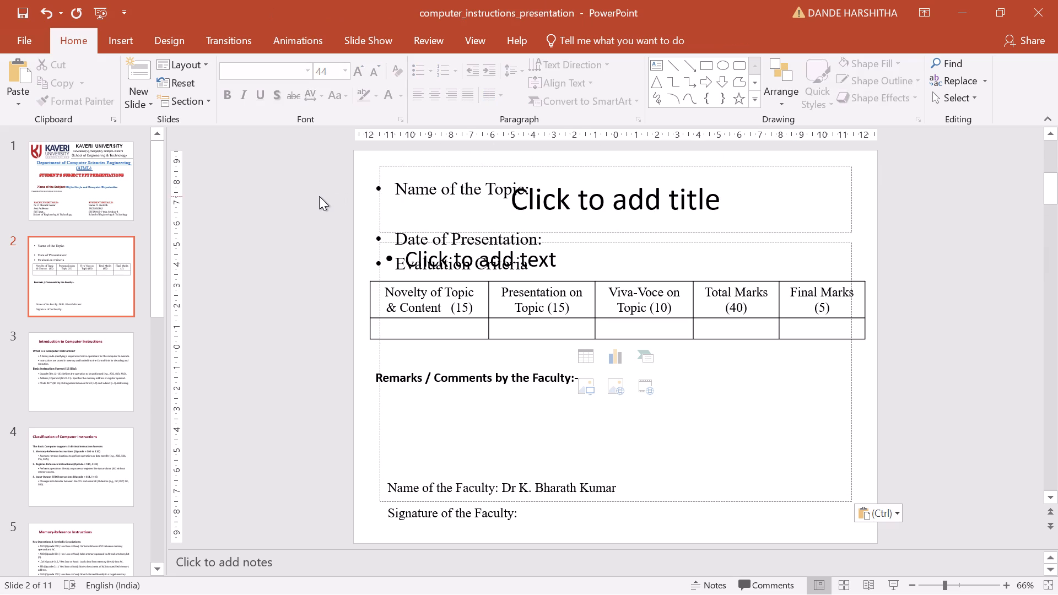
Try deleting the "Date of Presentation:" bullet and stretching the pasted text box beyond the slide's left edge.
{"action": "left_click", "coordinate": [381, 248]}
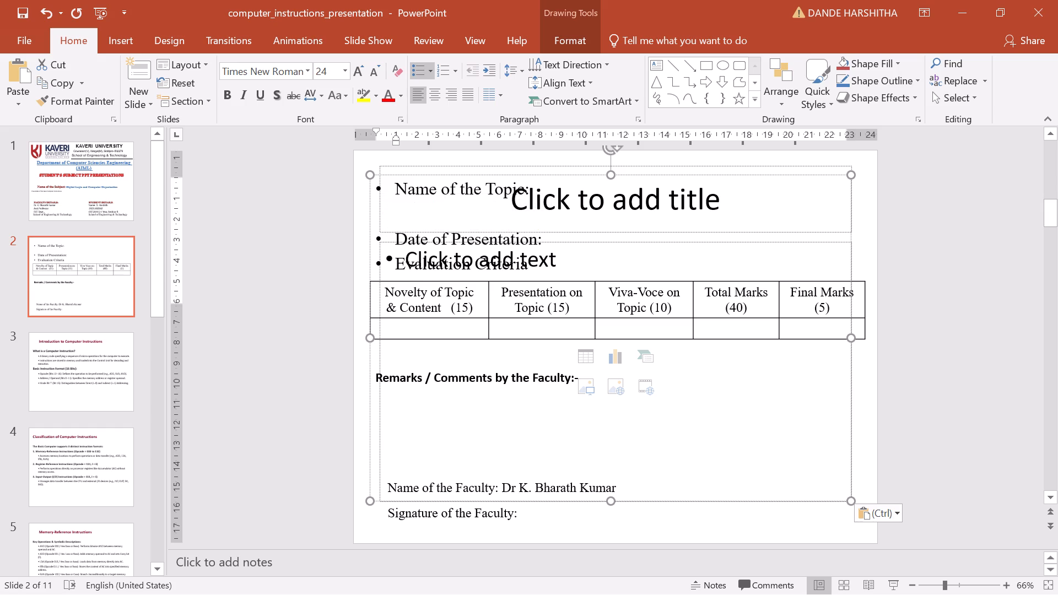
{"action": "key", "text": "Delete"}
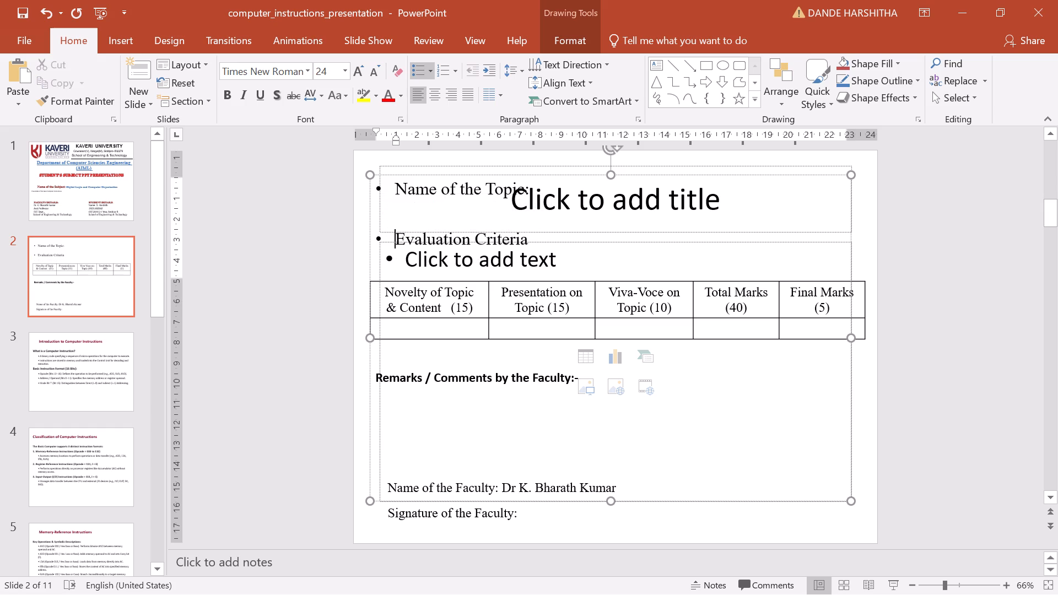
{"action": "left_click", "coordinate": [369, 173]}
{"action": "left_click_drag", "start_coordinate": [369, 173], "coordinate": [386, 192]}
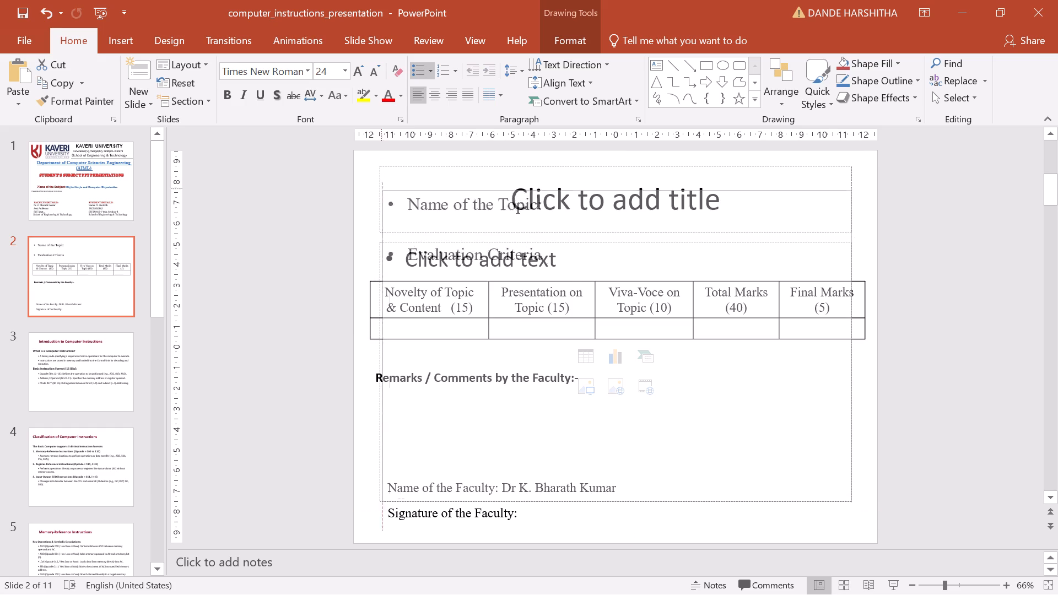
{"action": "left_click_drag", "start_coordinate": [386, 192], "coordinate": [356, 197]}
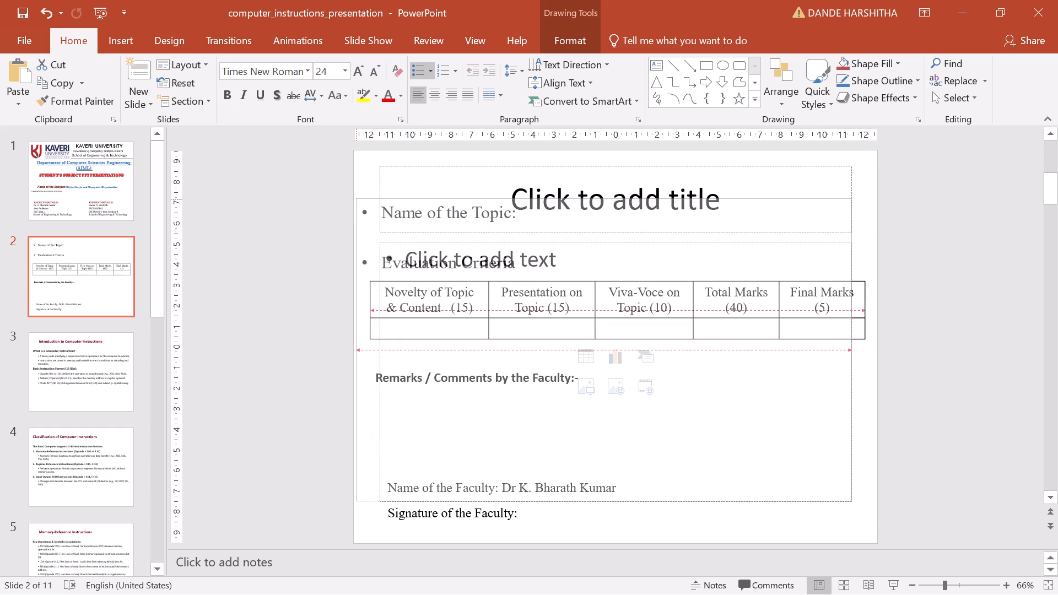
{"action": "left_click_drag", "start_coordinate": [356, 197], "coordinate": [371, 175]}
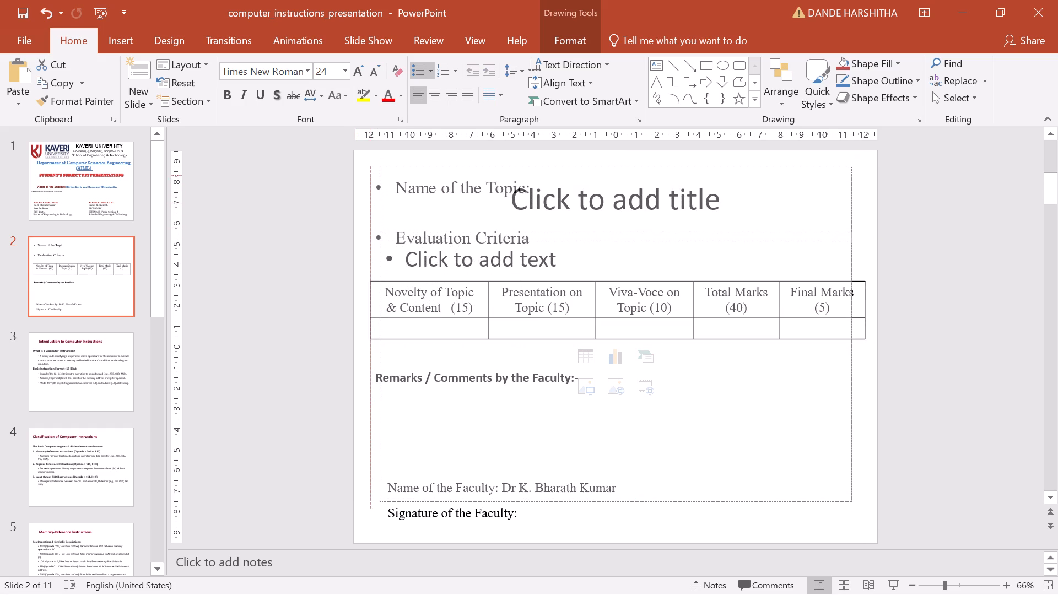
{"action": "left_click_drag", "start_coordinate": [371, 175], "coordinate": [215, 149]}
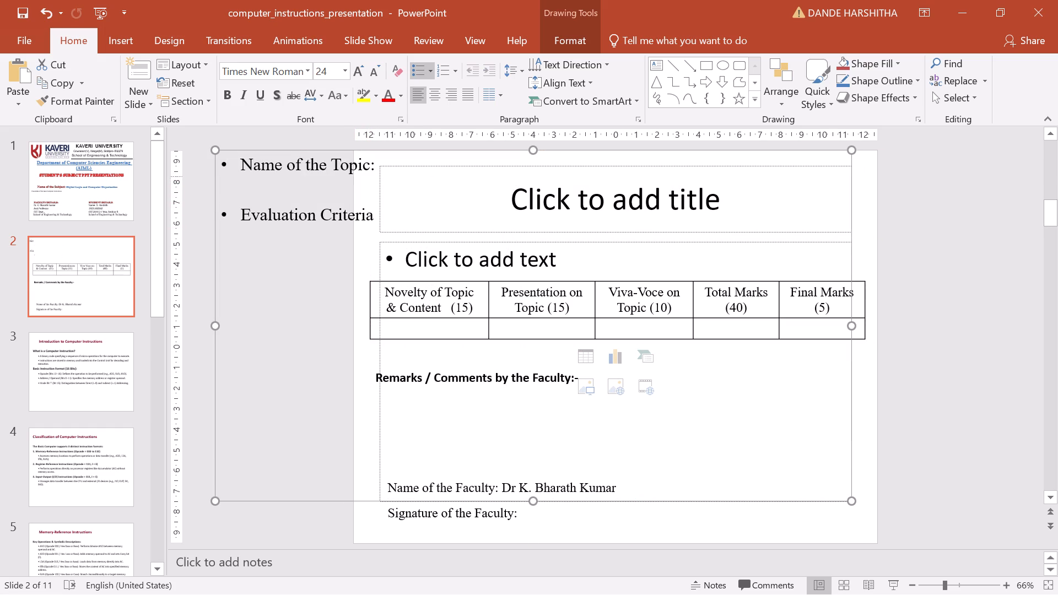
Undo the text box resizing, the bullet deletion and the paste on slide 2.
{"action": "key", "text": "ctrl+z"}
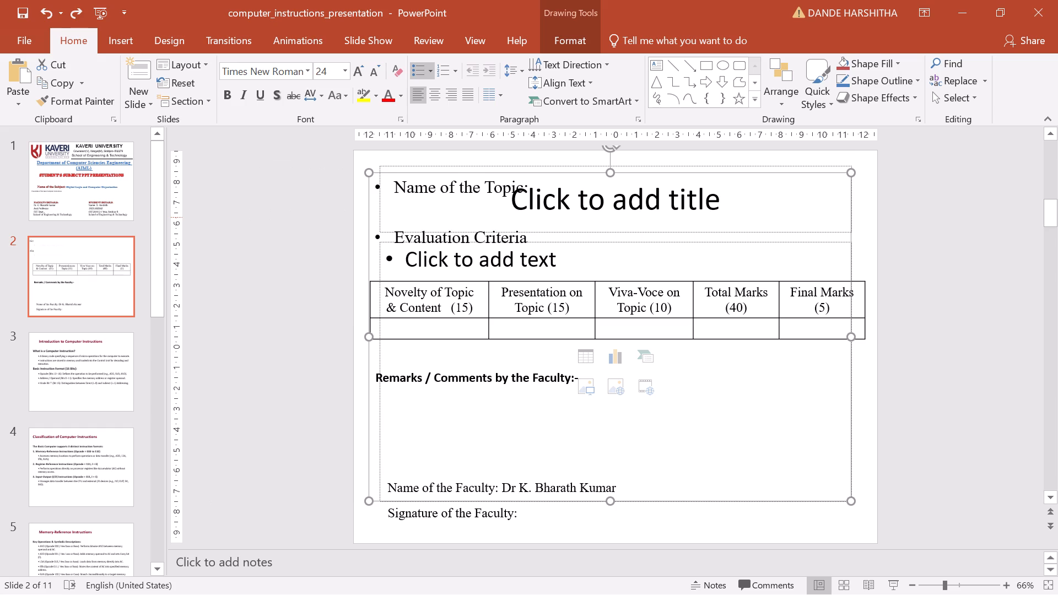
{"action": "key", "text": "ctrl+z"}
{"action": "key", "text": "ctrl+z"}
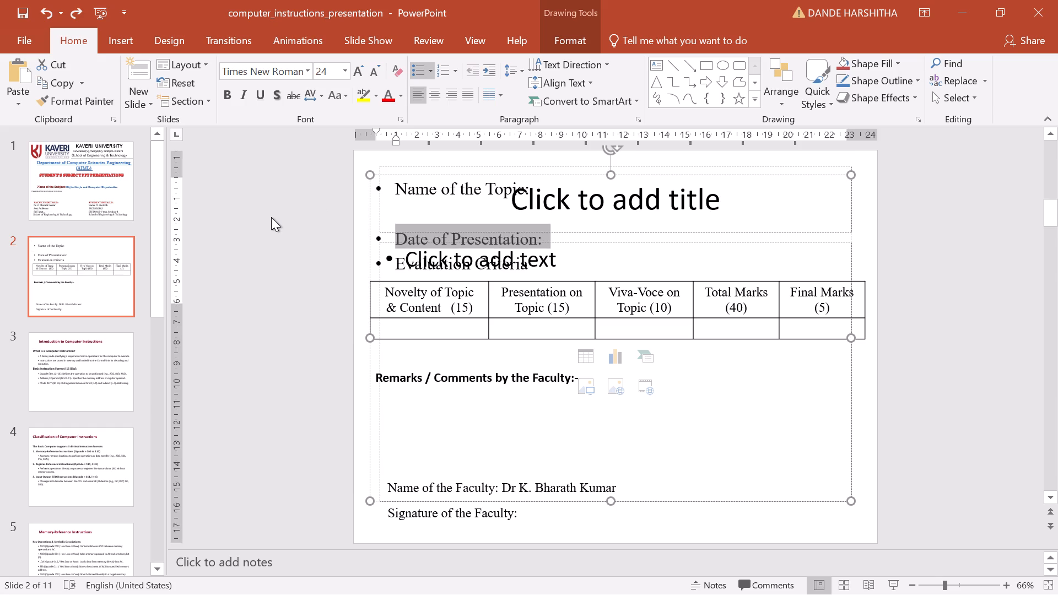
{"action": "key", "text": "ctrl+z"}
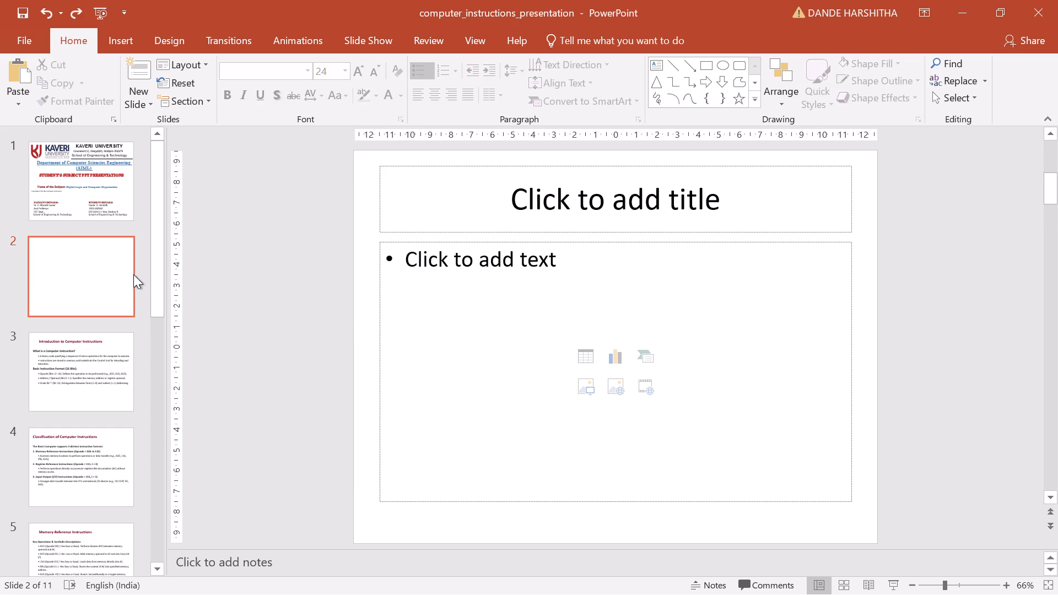
Delete both the empty title and content placeholders from slide 2.
{"action": "left_click", "coordinate": [108, 273]}
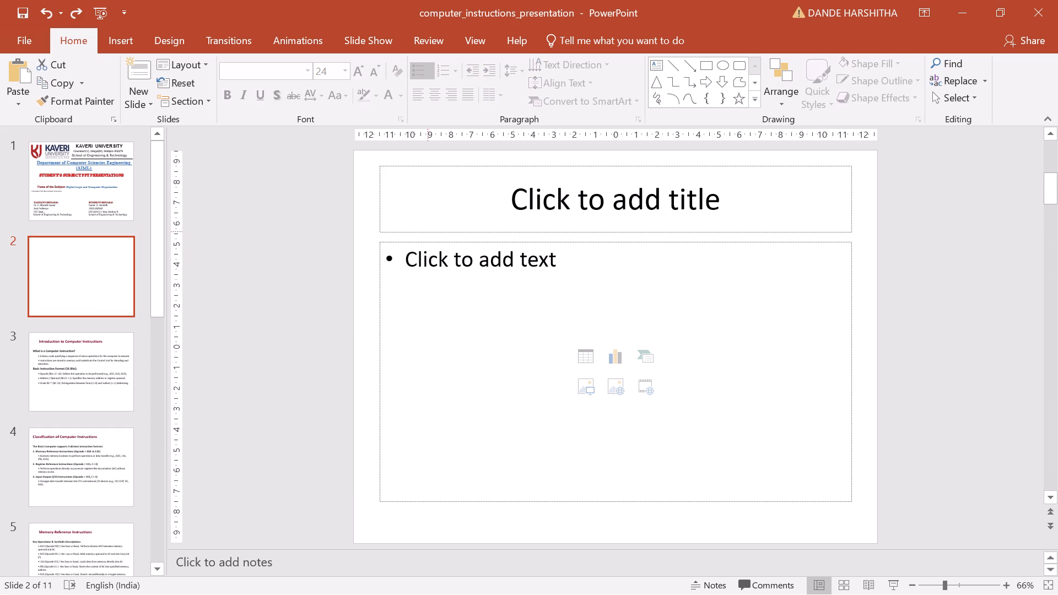
{"action": "left_click_drag", "start_coordinate": [369, 162], "coordinate": [671, 533]}
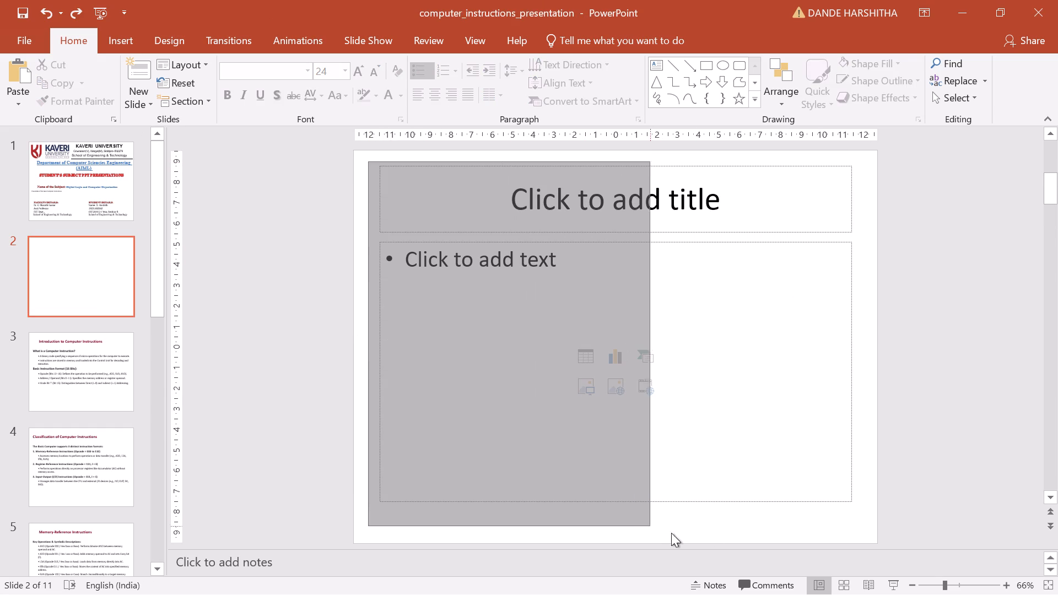
{"action": "left_click_drag", "start_coordinate": [671, 533], "coordinate": [857, 543]}
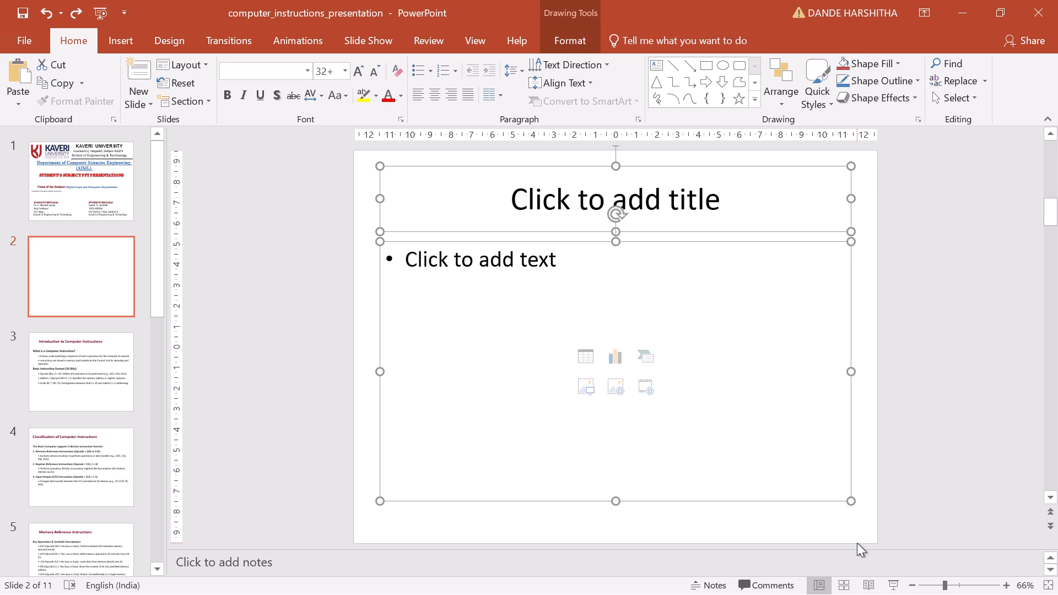
{"action": "key", "text": "Delete"}
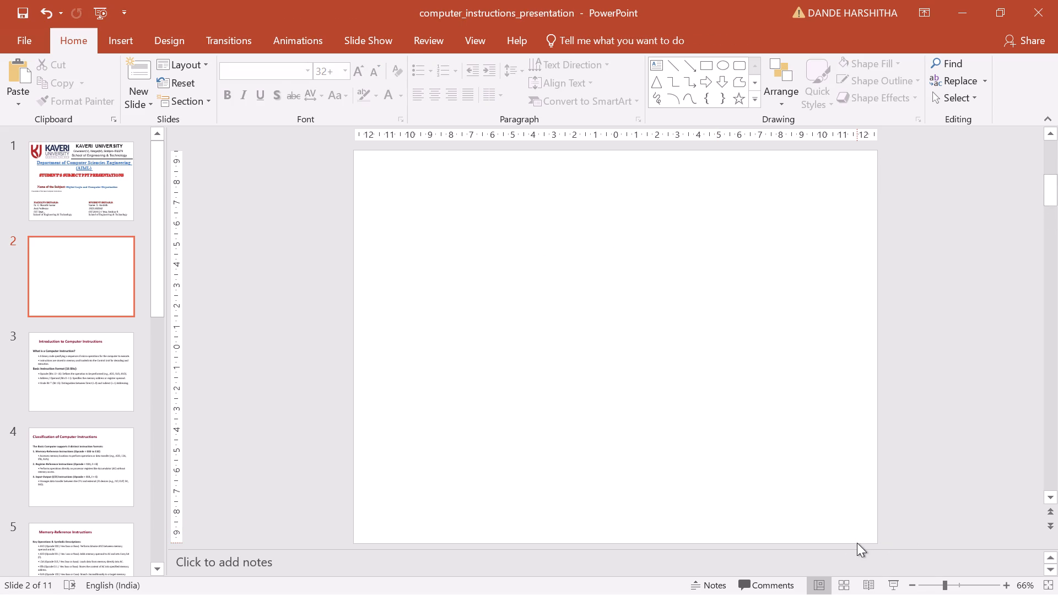
Paste the copied topic, evaluation table, remarks and faculty text onto the blank slide 2.
{"action": "key", "text": "ctrl+v"}
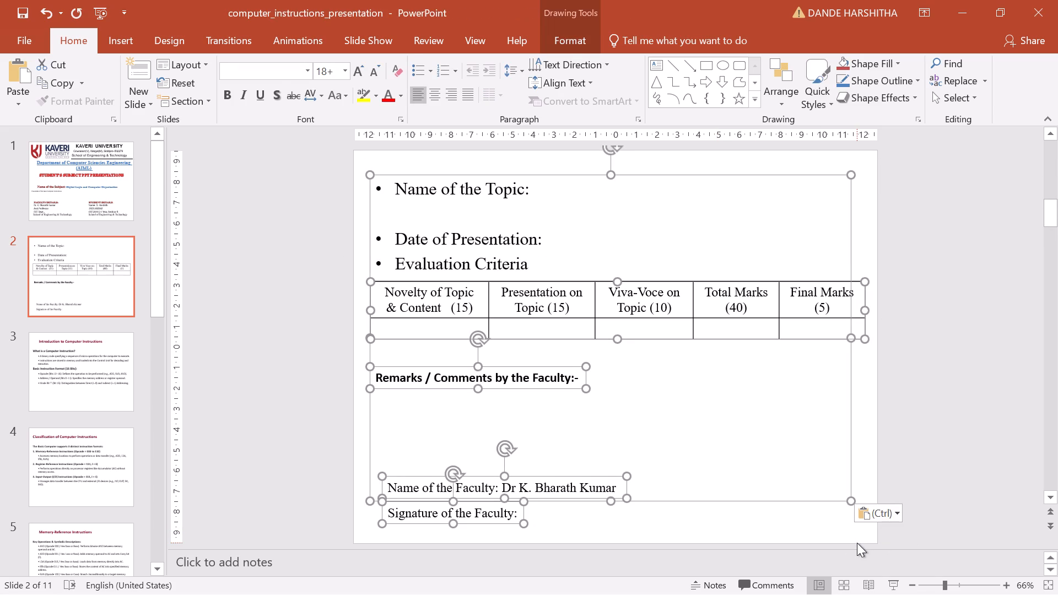
{"action": "left_click", "coordinate": [226, 412]}
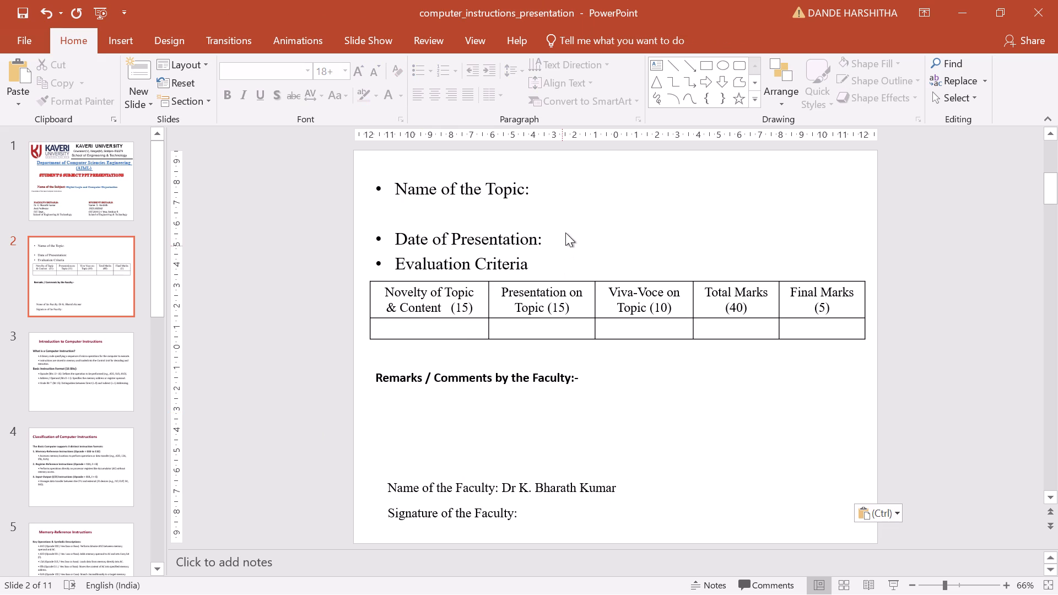
Enter "Computer Instructions" after "Name of the Topic:" on slide 2, leaving a two-space gap after the colon.
{"action": "left_click", "coordinate": [539, 187]}
{"action": "key", "text": "space"}
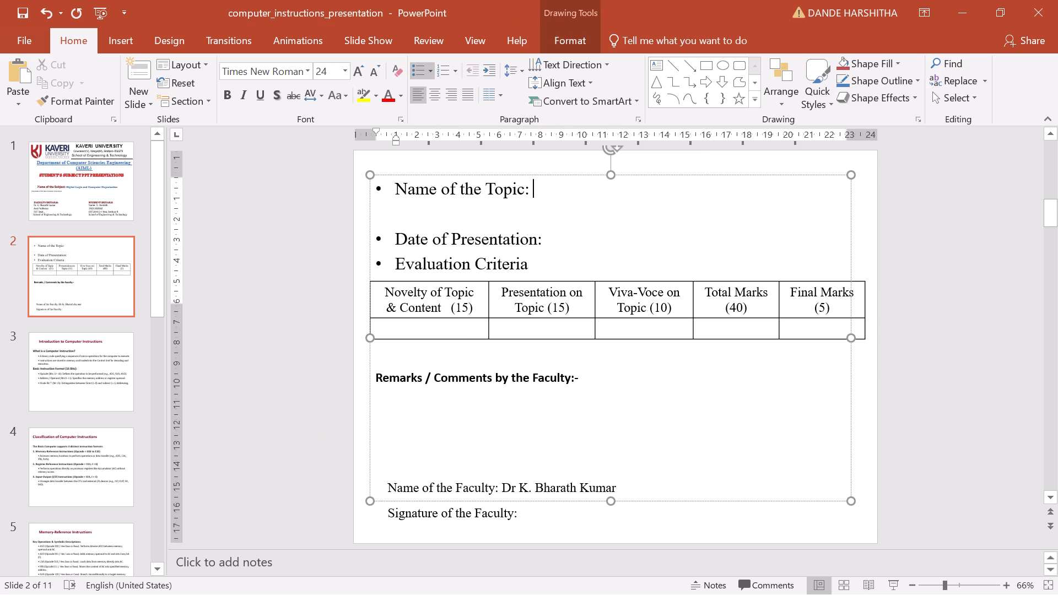
{"action": "left_click_drag", "start_coordinate": [539, 187], "coordinate": [388, 112]}
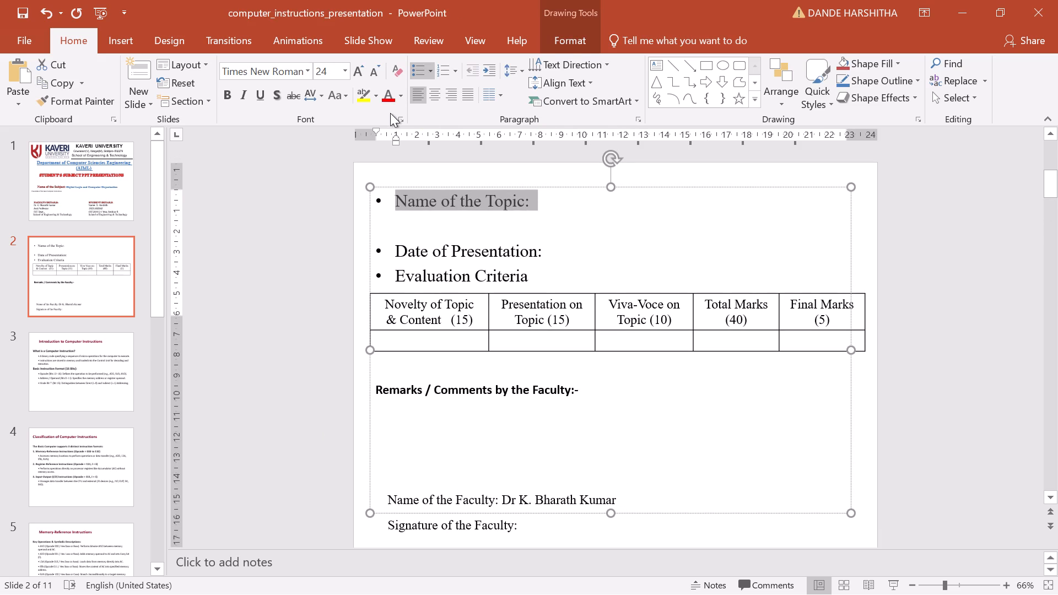
{"action": "left_click", "coordinate": [390, 113]}
{"action": "left_click", "coordinate": [438, 200]}
{"action": "left_click_drag", "start_coordinate": [396, 199], "coordinate": [410, 198]}
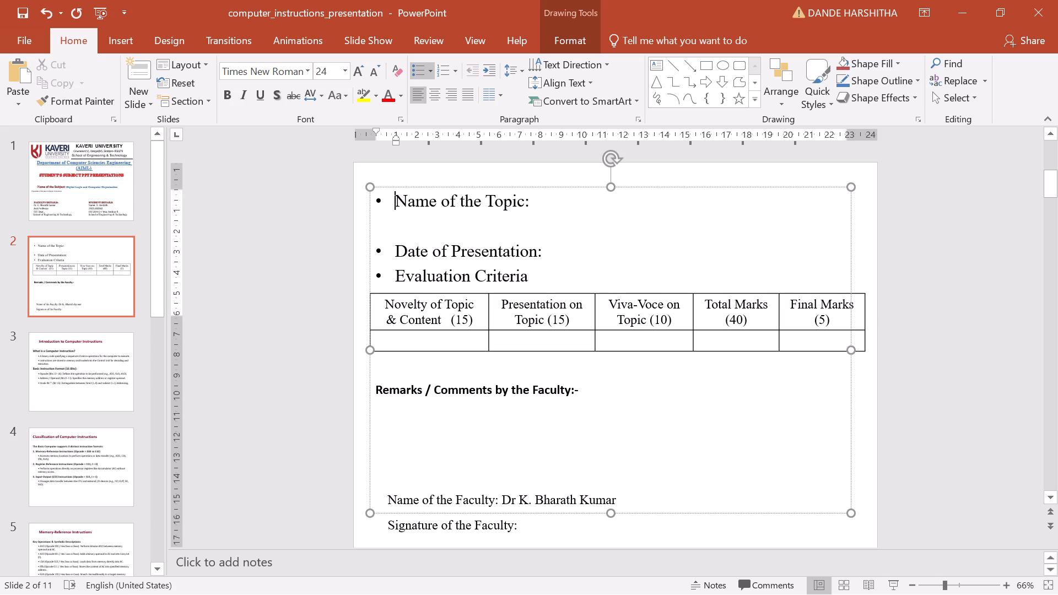
{"action": "left_click_drag", "start_coordinate": [410, 198], "coordinate": [553, 212]}
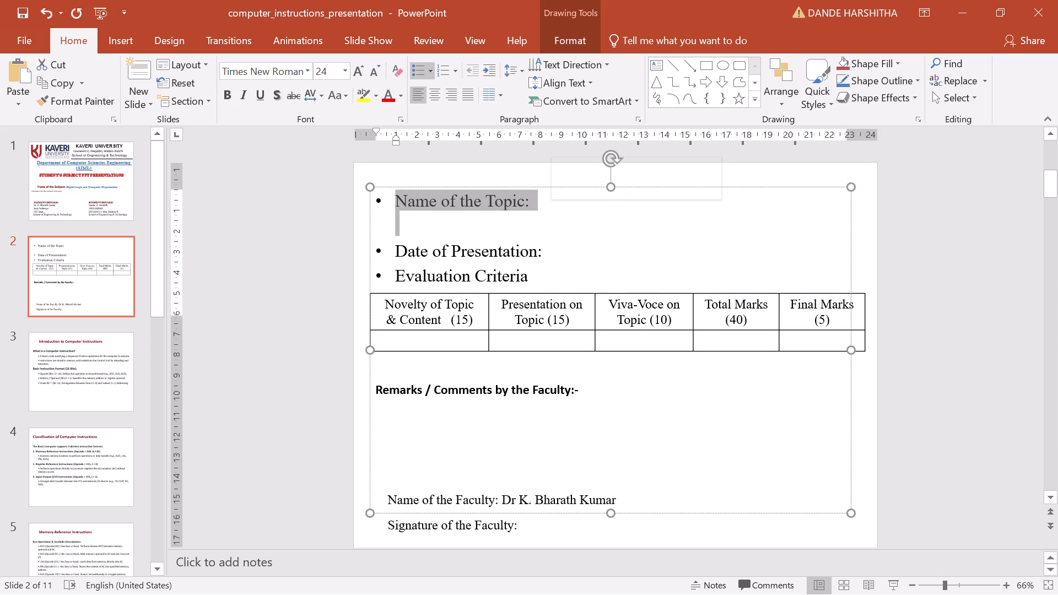
{"action": "left_click", "coordinate": [537, 202]}
{"action": "key", "text": "space"}
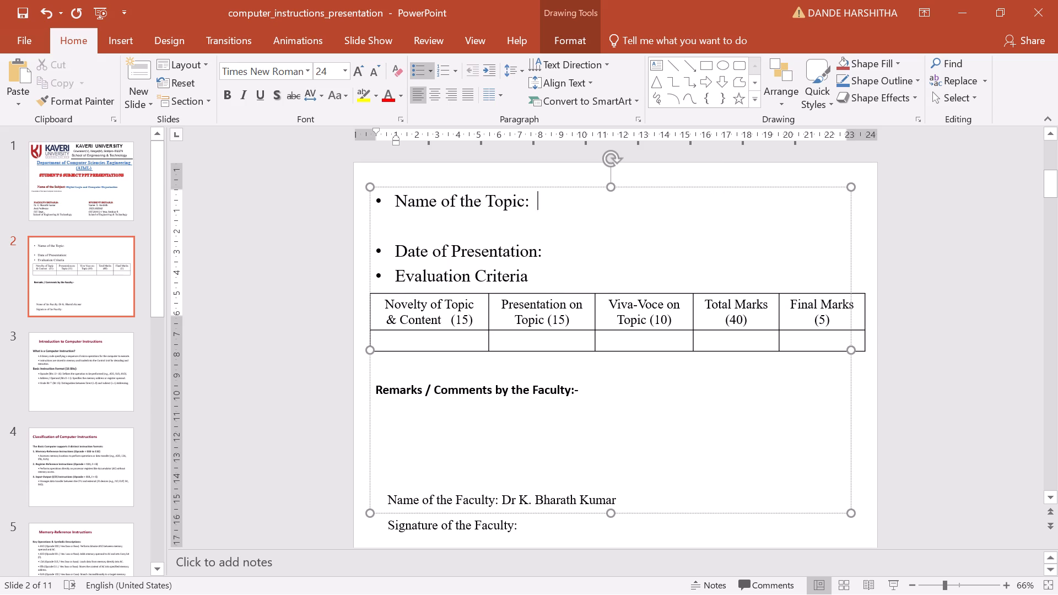
{"action": "key", "text": "shift+c"}
{"action": "type", "text": "ompur"}
{"action": "key", "text": "BackSpace"}
{"action": "type", "text": "ter"}
{"action": "key", "text": "space"}
{"action": "key", "text": "shift+i"}
{"action": "type", "text": "nstu"}
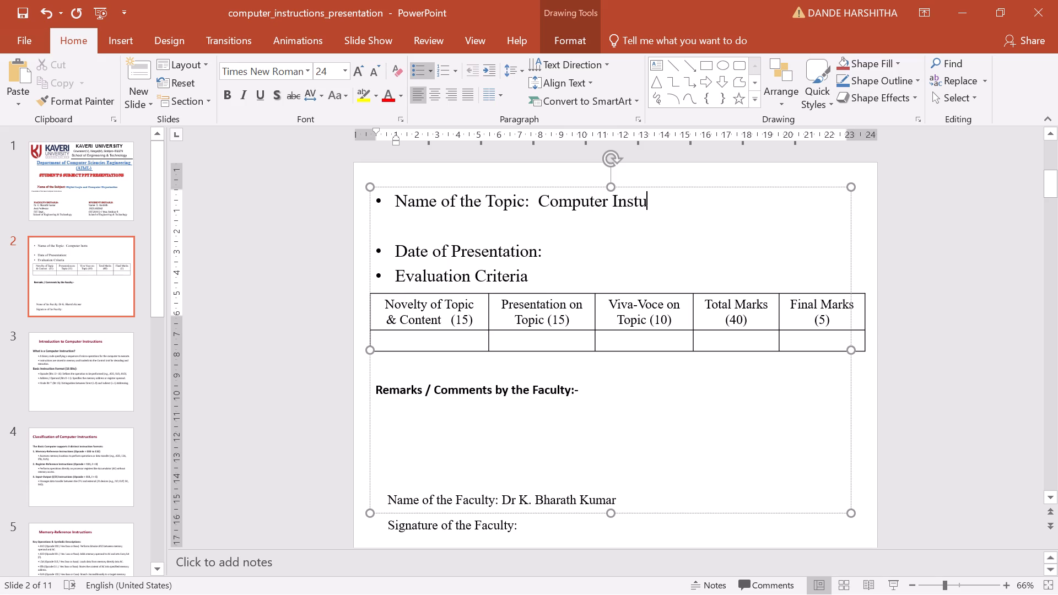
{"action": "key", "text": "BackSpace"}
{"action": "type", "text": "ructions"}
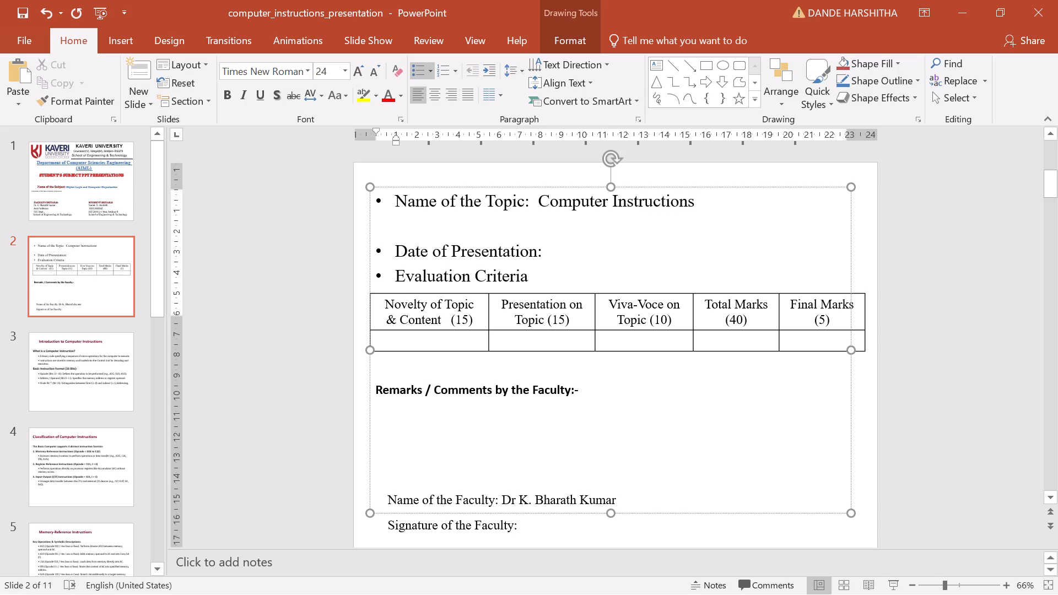
Switch from the computer_instructions_presentation file to the roll number presentation.
{"action": "left_click", "coordinate": [549, 251]}
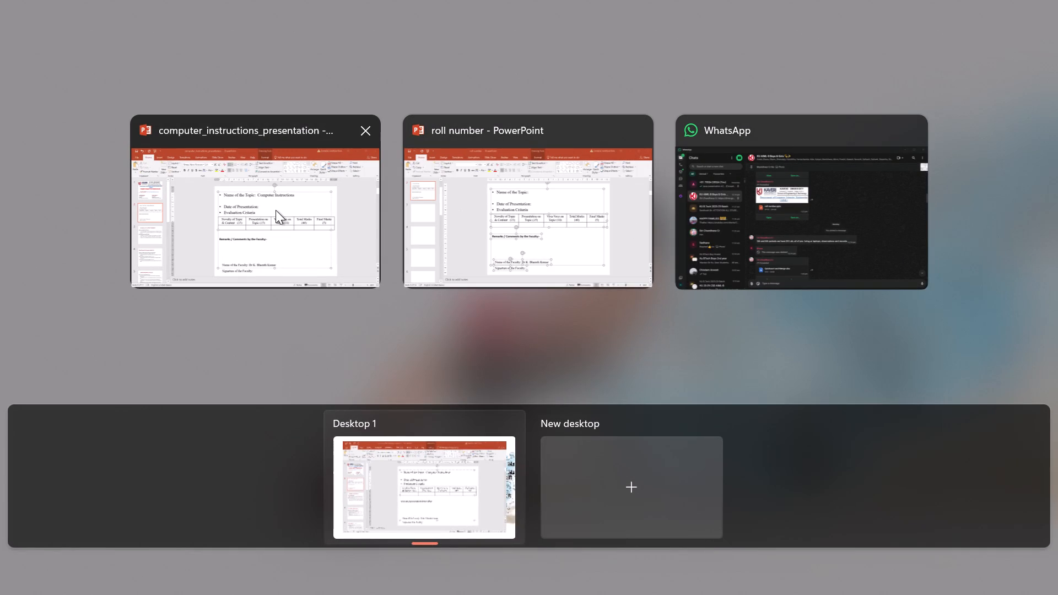
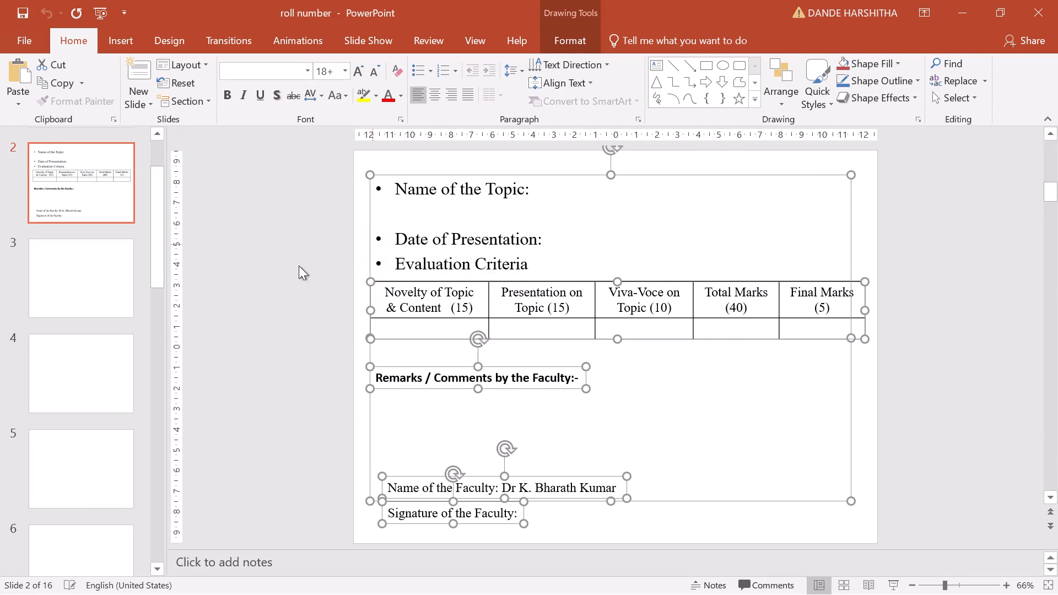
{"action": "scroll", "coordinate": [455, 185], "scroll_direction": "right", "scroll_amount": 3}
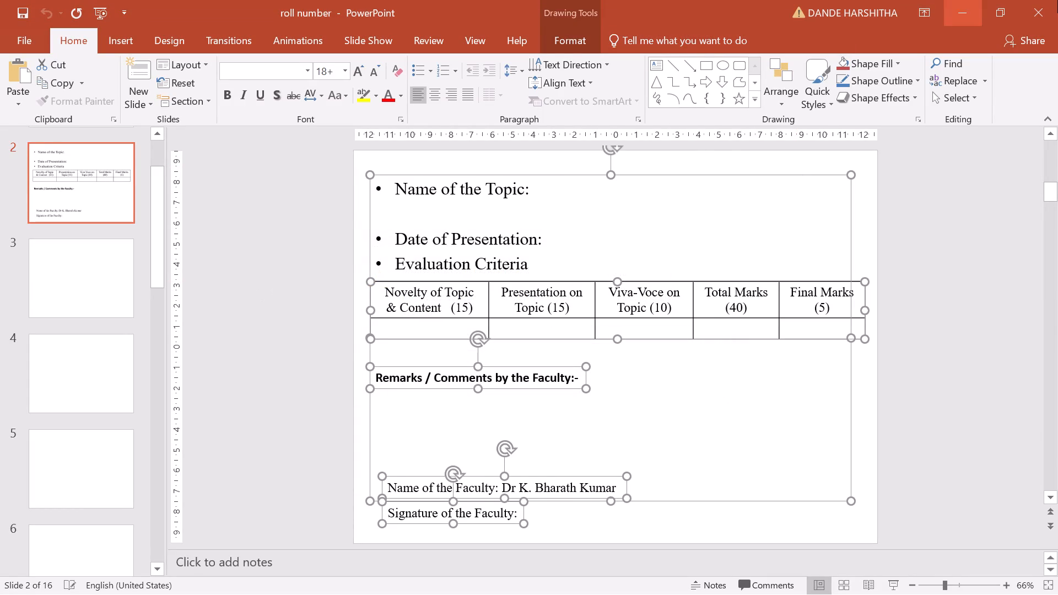
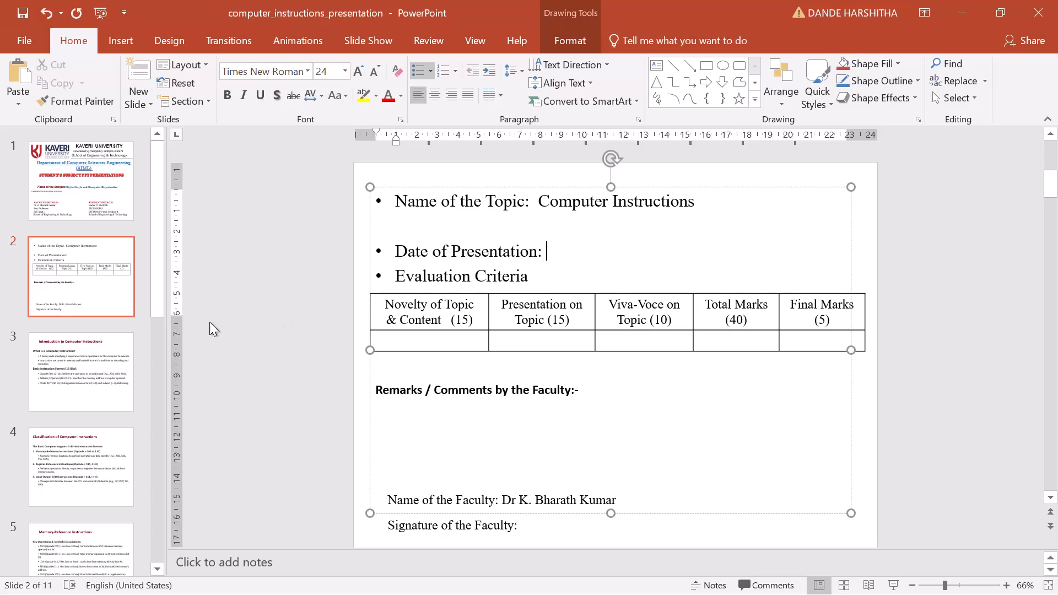
Review the title slide, and return to slide 2 to place the text cursor at the end of the "Date of Presentation:" line.
{"action": "left_click", "coordinate": [83, 204]}
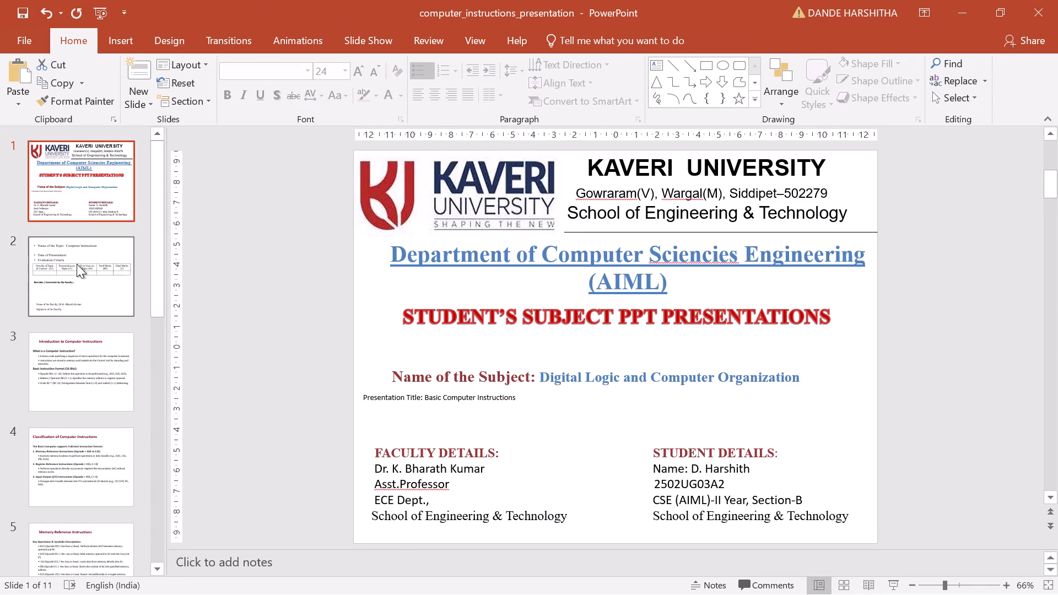
{"action": "left_click", "coordinate": [77, 265]}
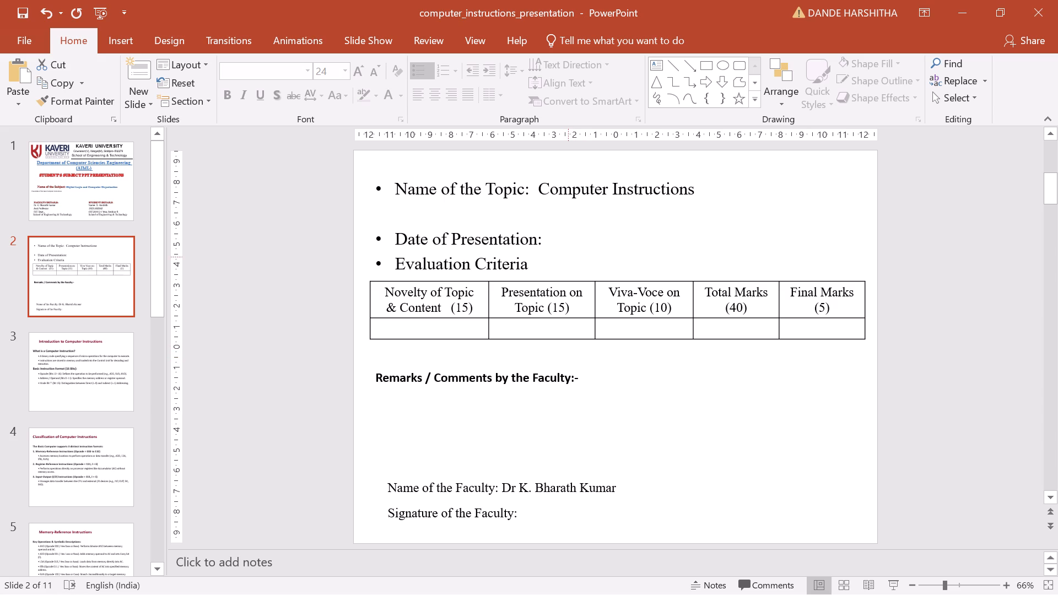
{"action": "left_click", "coordinate": [550, 241]}
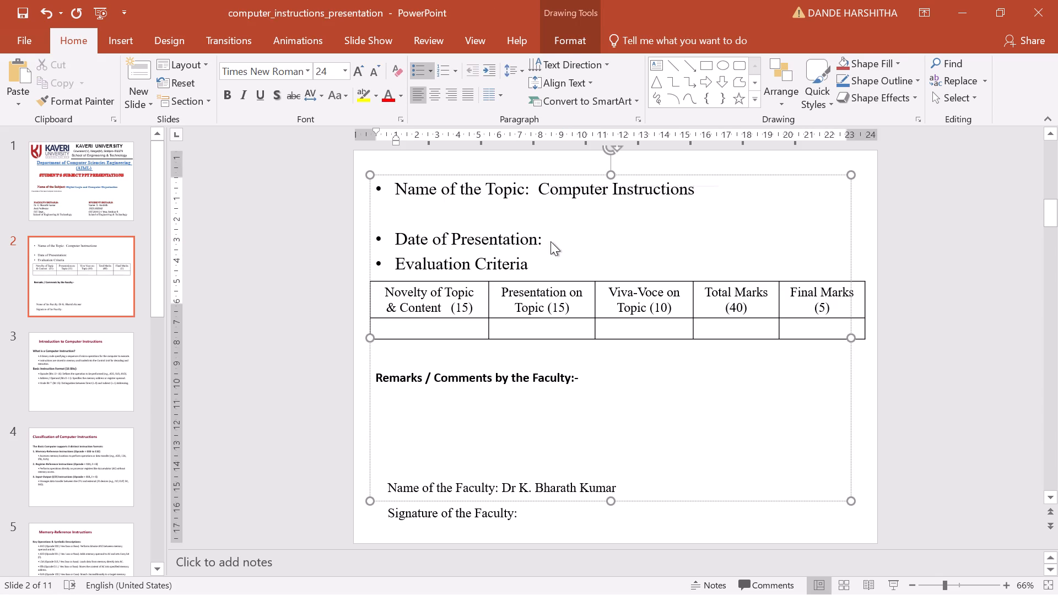
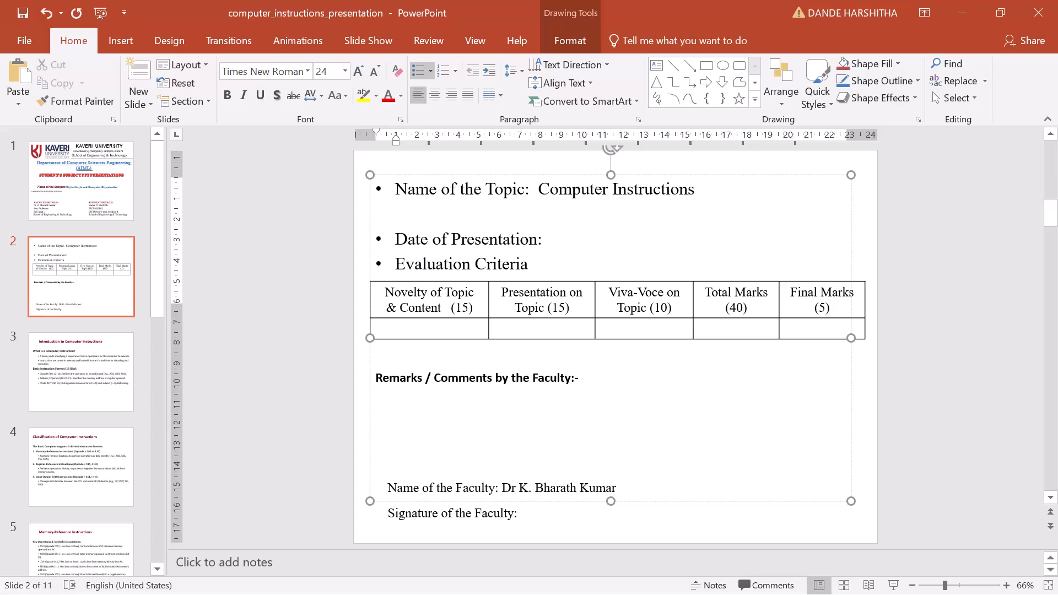
Enter 3/11/2026 as the date of presentation on slide 2.
{"action": "type", "text": "3/11/"}
{"action": "type", "text": "2026"}
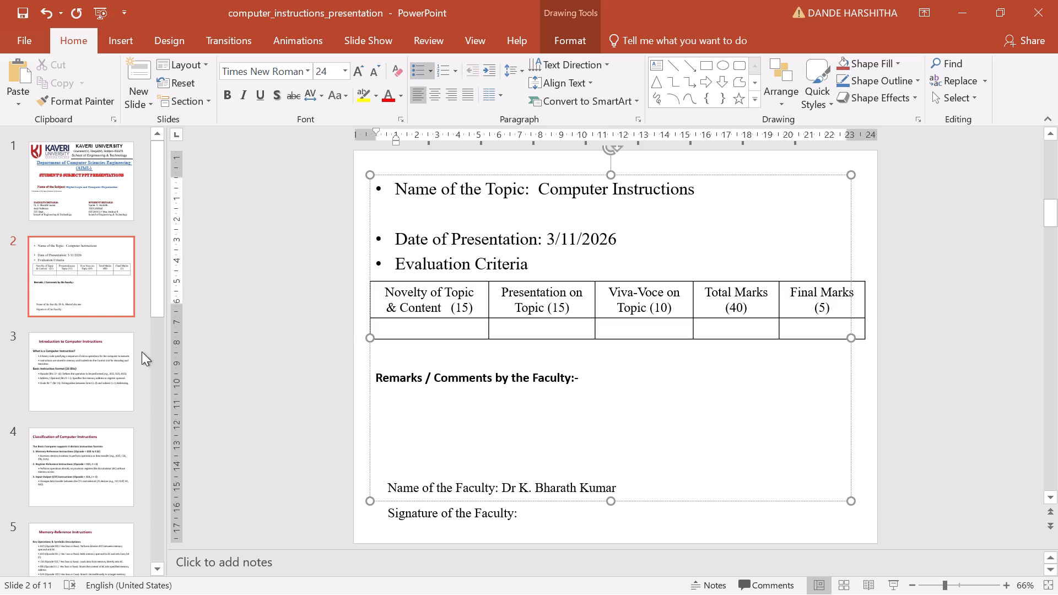
Review the Introduction to Computer Instructions slide and go to the Classification of Computer Instructions slide.
{"action": "left_click", "coordinate": [115, 369]}
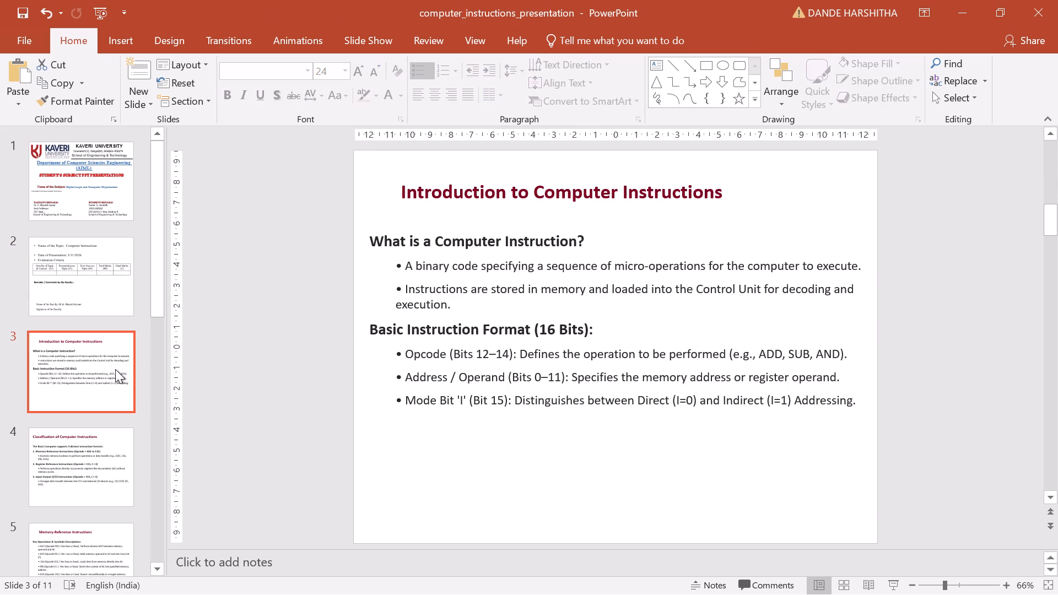
{"action": "left_click", "coordinate": [88, 446]}
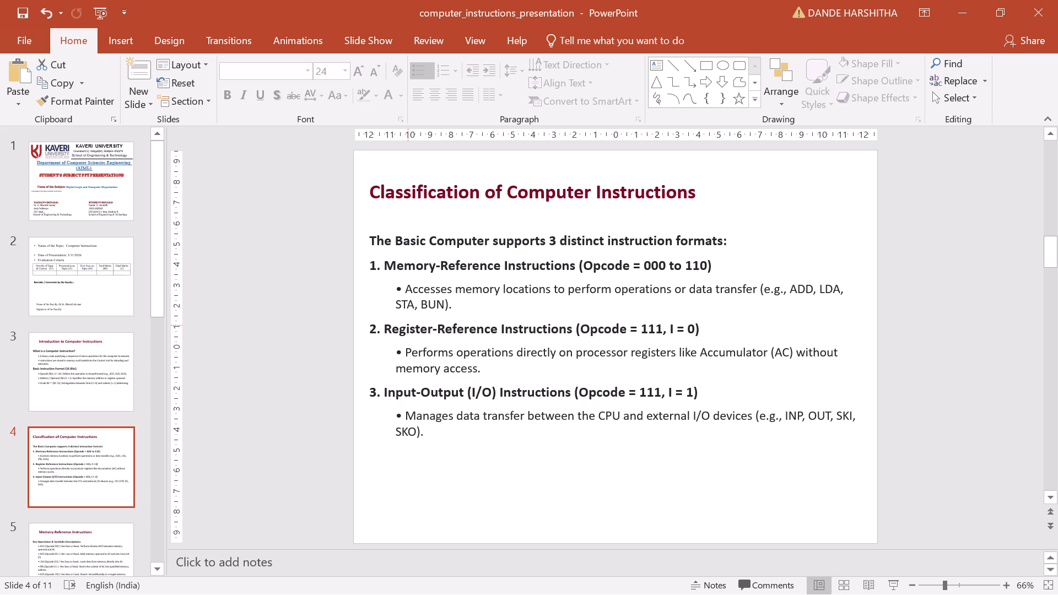
Add a blank slide directly after the Classification of Computer Instructions slide and select it.
{"action": "left_click", "coordinate": [105, 526]}
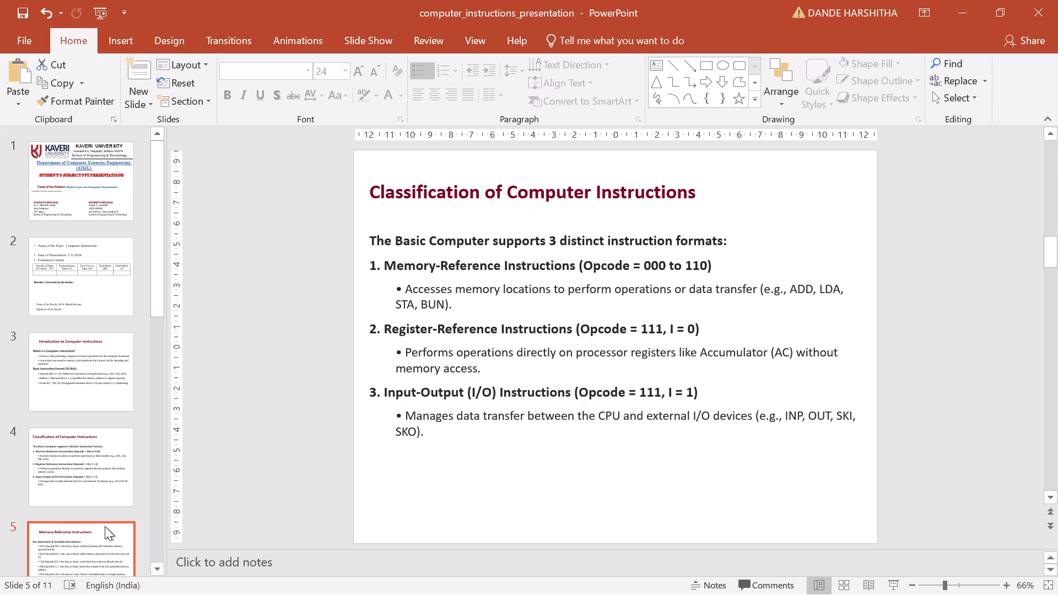
{"action": "left_click", "coordinate": [96, 390]}
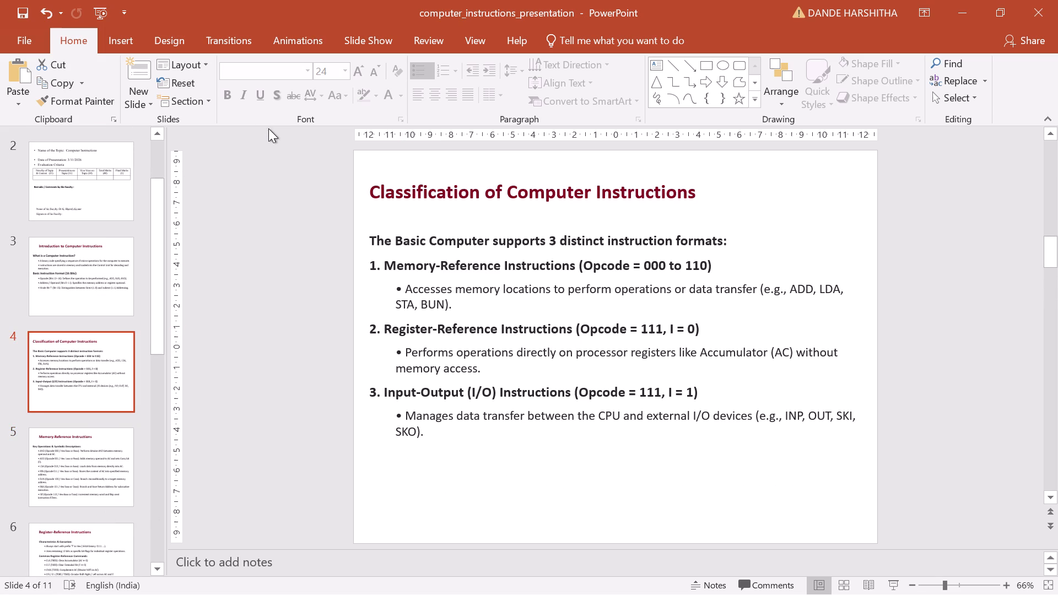
{"action": "left_click", "coordinate": [134, 80]}
{"action": "left_click", "coordinate": [61, 359]}
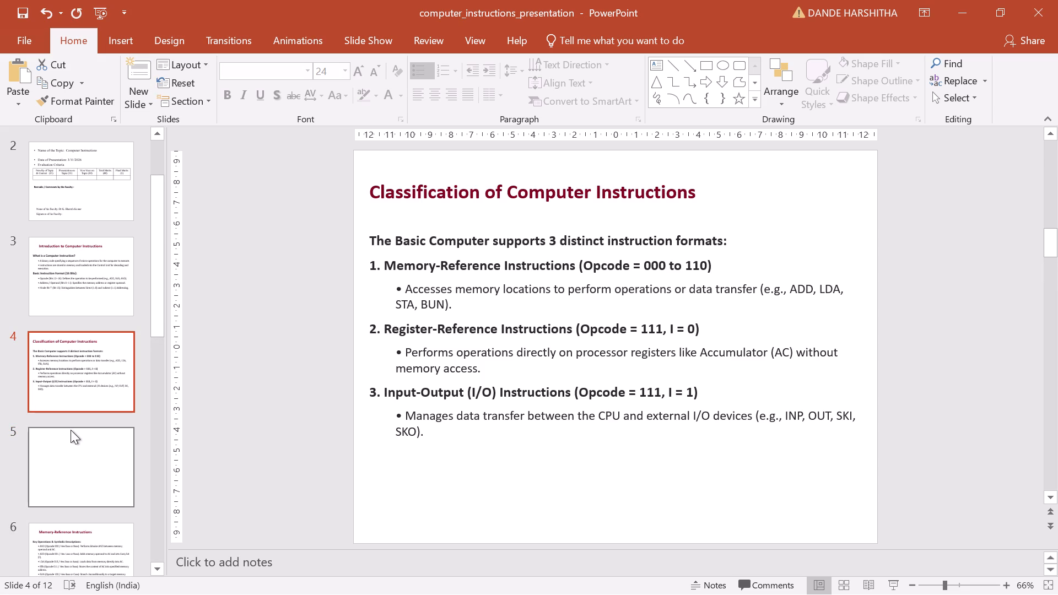
{"action": "left_click", "coordinate": [73, 455]}
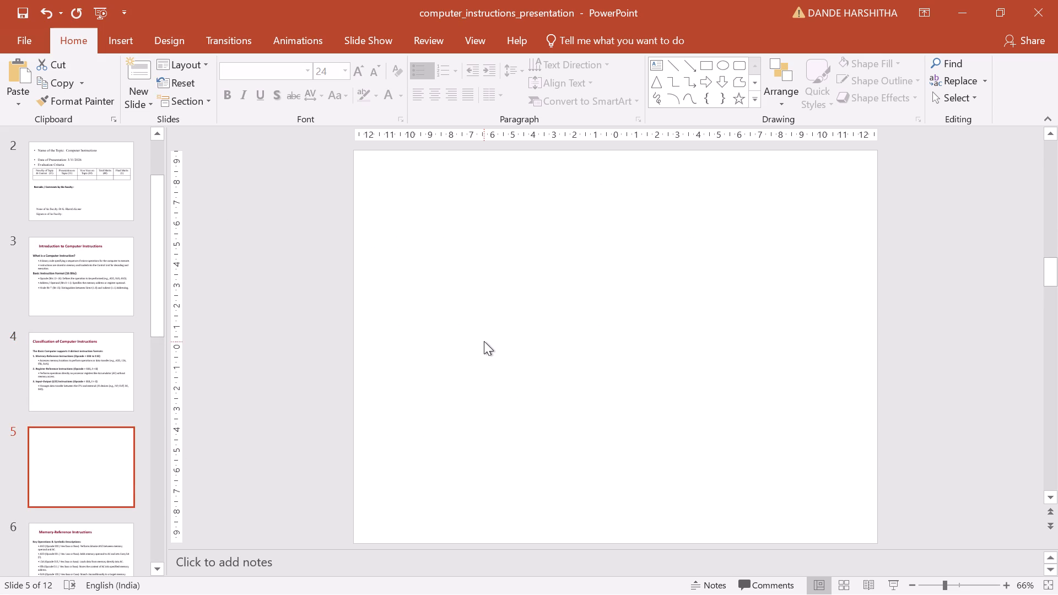
Close the WhatsApp window.
{"action": "scroll", "coordinate": [484, 341], "scroll_direction": "down", "scroll_amount": 3}
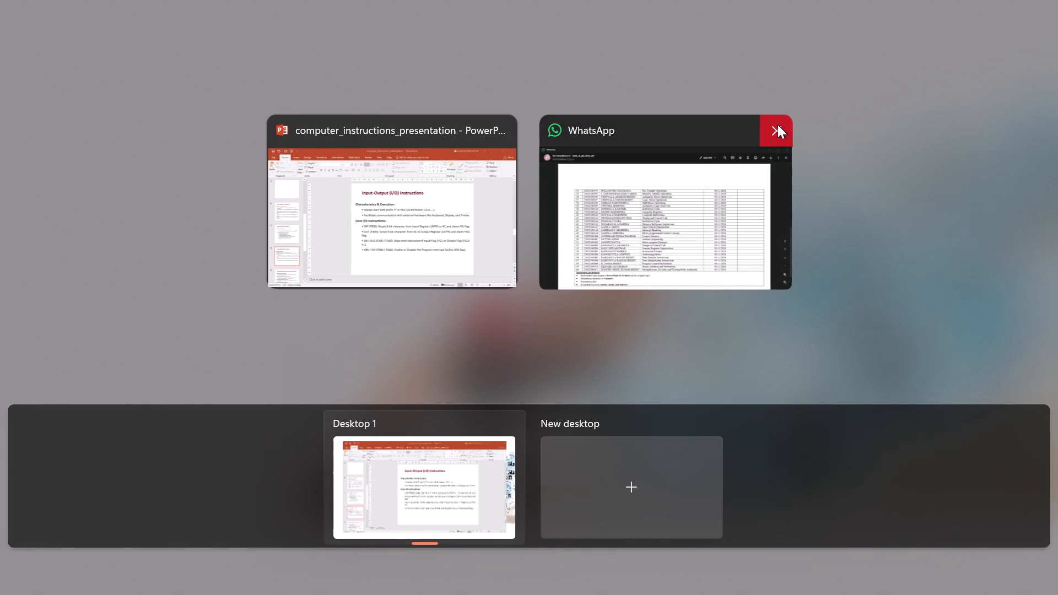
{"action": "left_click", "coordinate": [778, 125]}
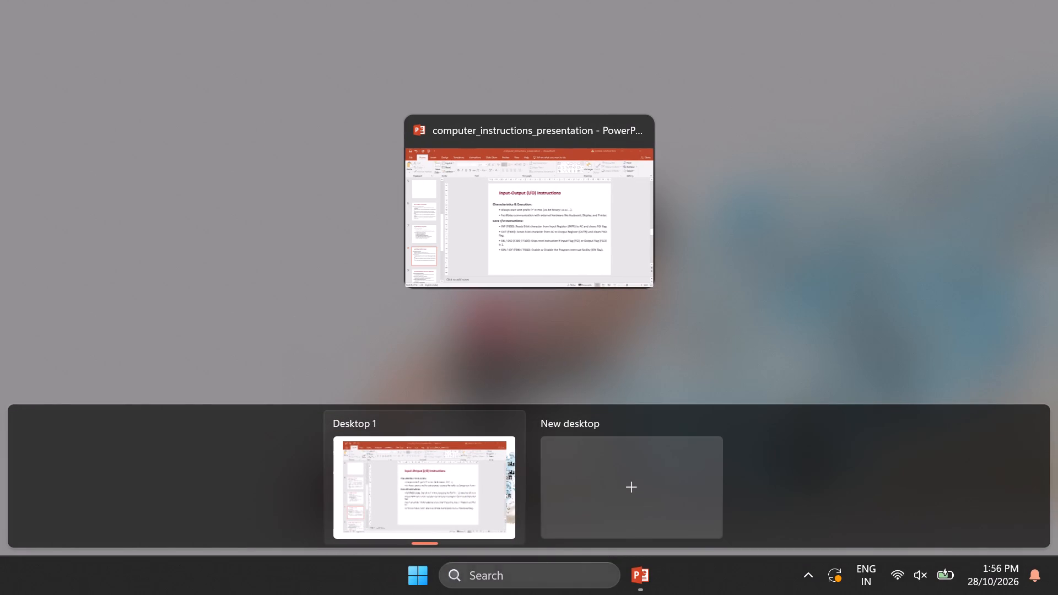
{"action": "left_click", "coordinate": [508, 578]}
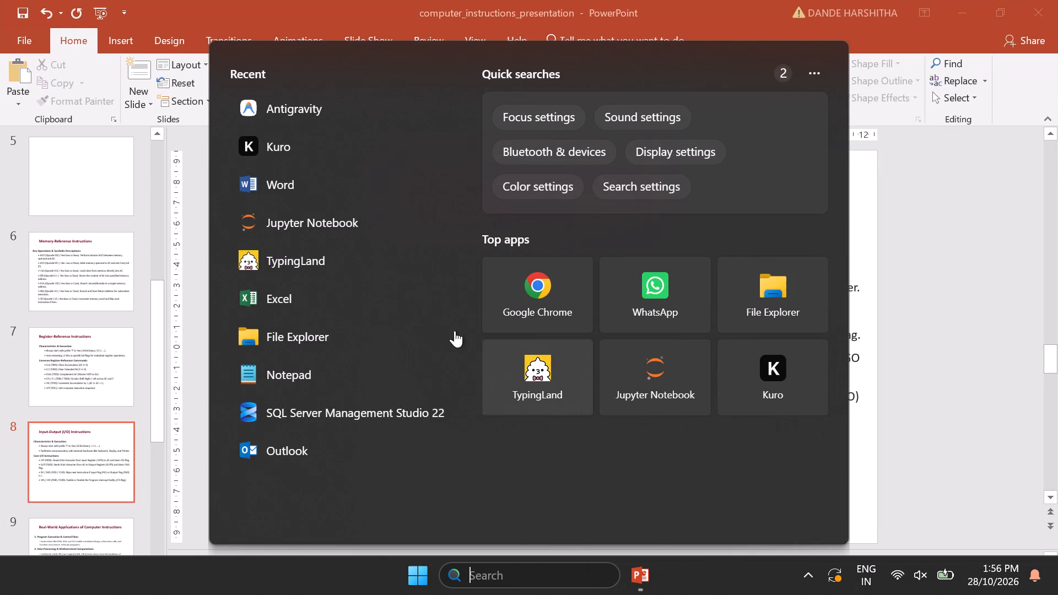
{"action": "left_click", "coordinate": [363, 338]}
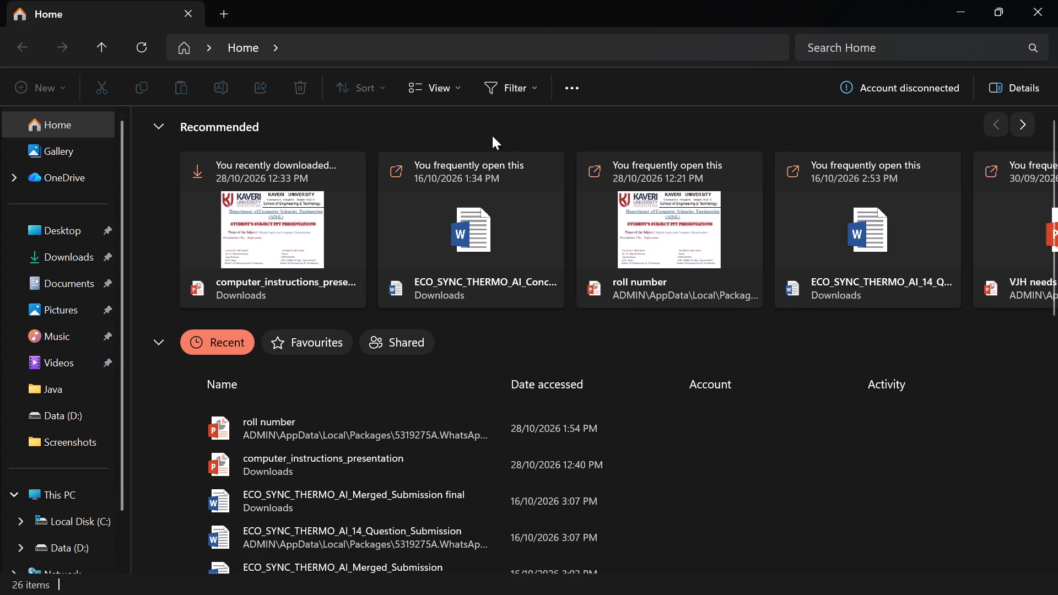
{"action": "left_click", "coordinate": [49, 310]}
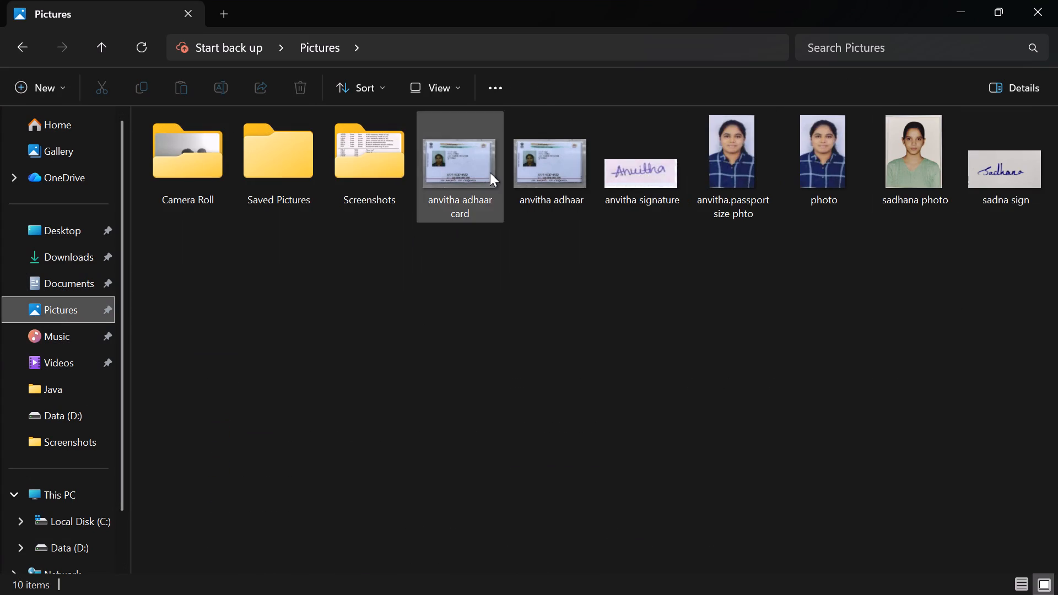
{"action": "left_click", "coordinate": [357, 181]}
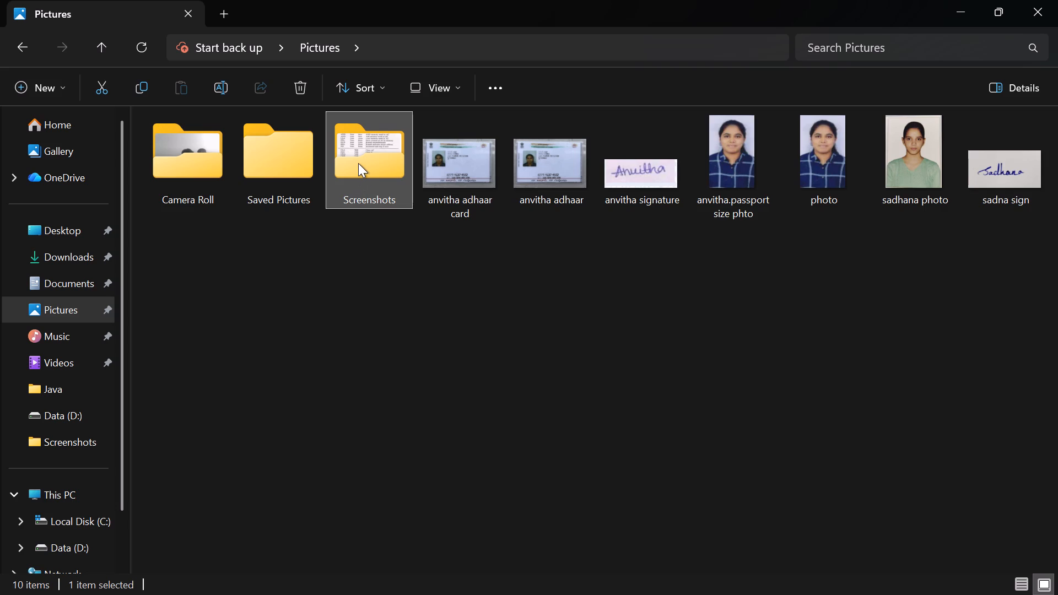
{"action": "double_click", "coordinate": [359, 161]}
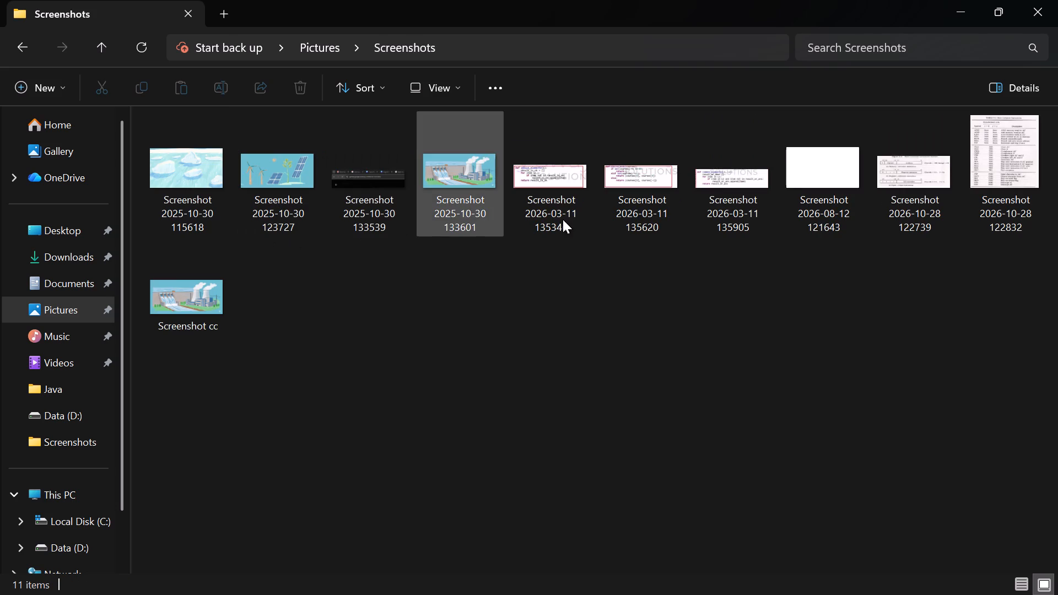
{"action": "left_click", "coordinate": [896, 177]}
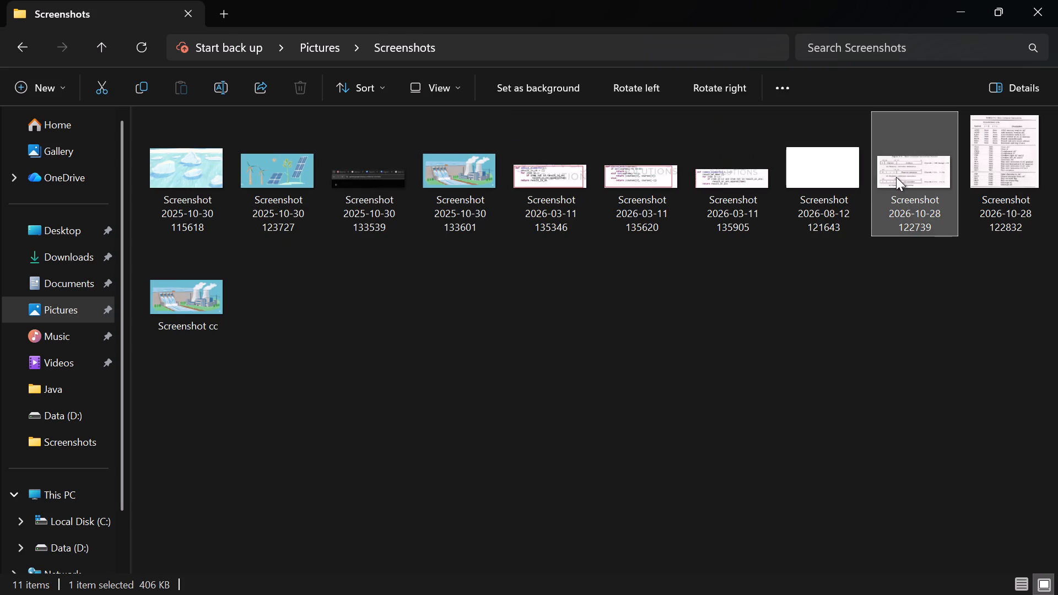
{"action": "double_click", "coordinate": [896, 177]}
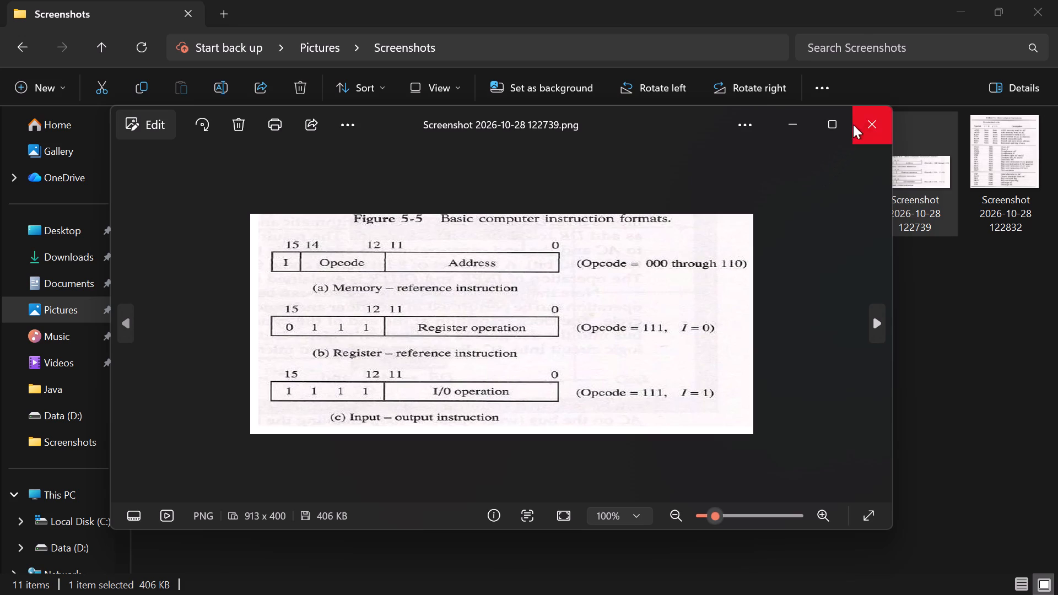
{"action": "left_click", "coordinate": [862, 117]}
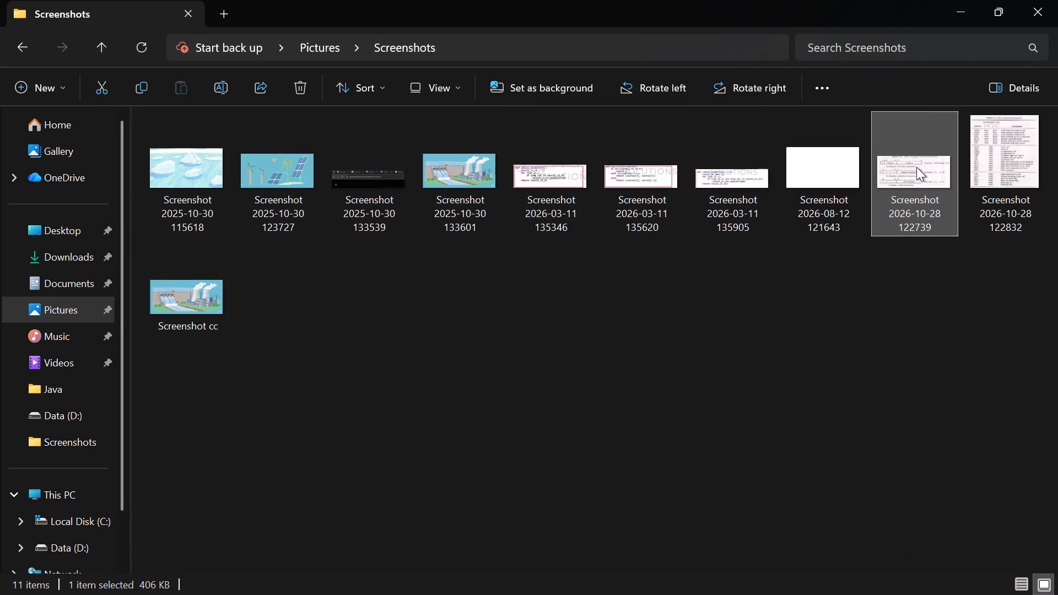
{"action": "key", "text": "ctrl+c"}
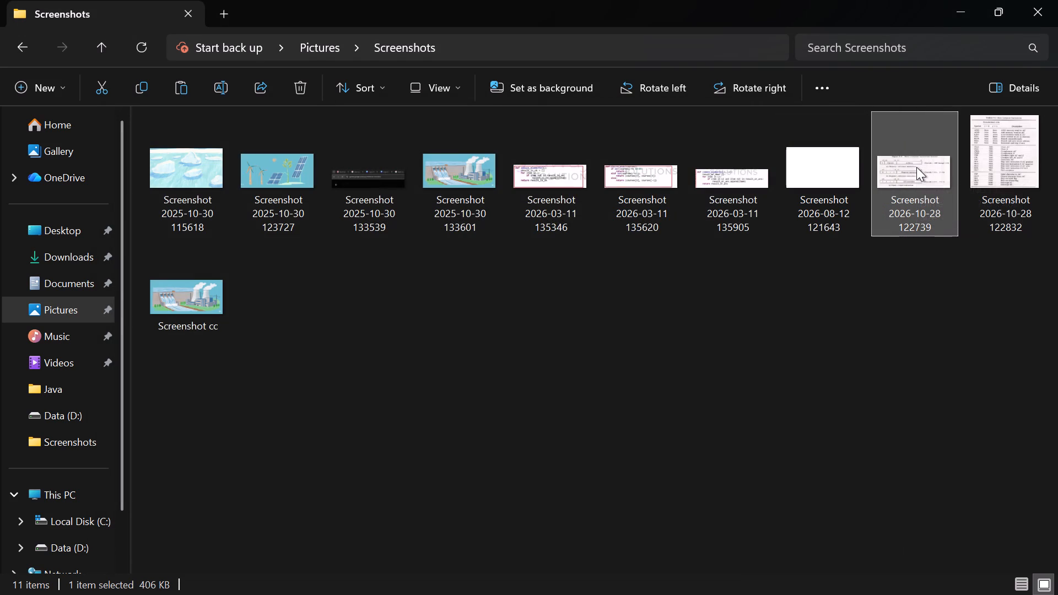
{"action": "left_click", "coordinate": [916, 167]}
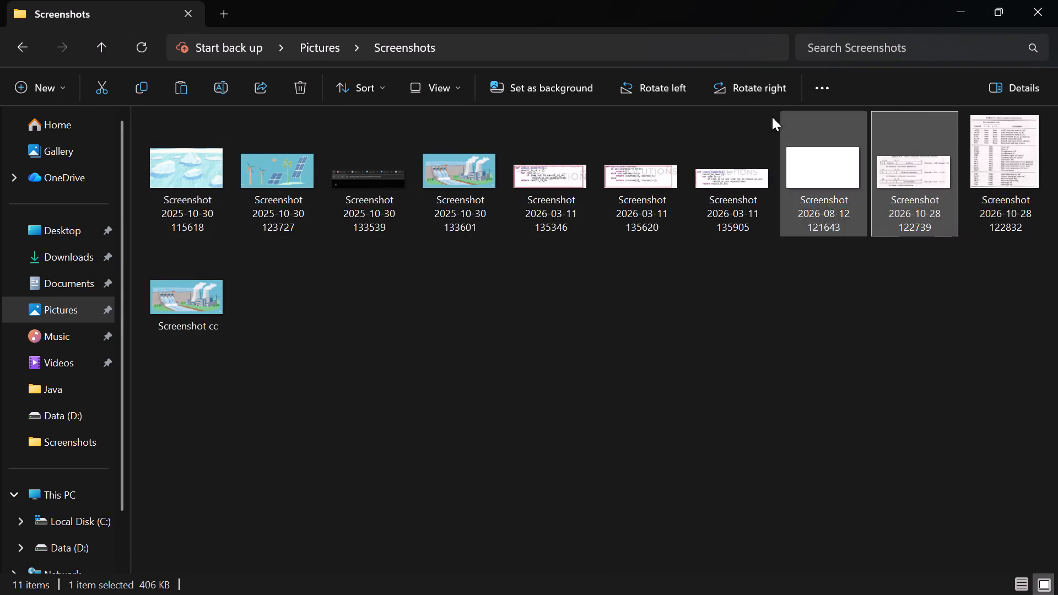
{"action": "left_click", "coordinate": [148, 82]}
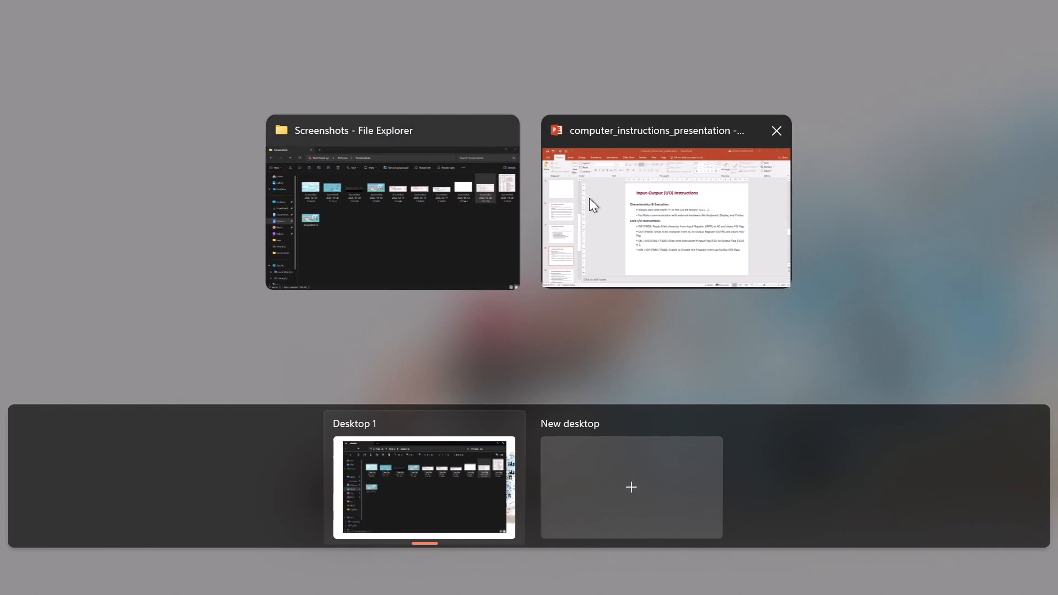
{"action": "left_click", "coordinate": [589, 198]}
{"action": "left_click", "coordinate": [91, 193]}
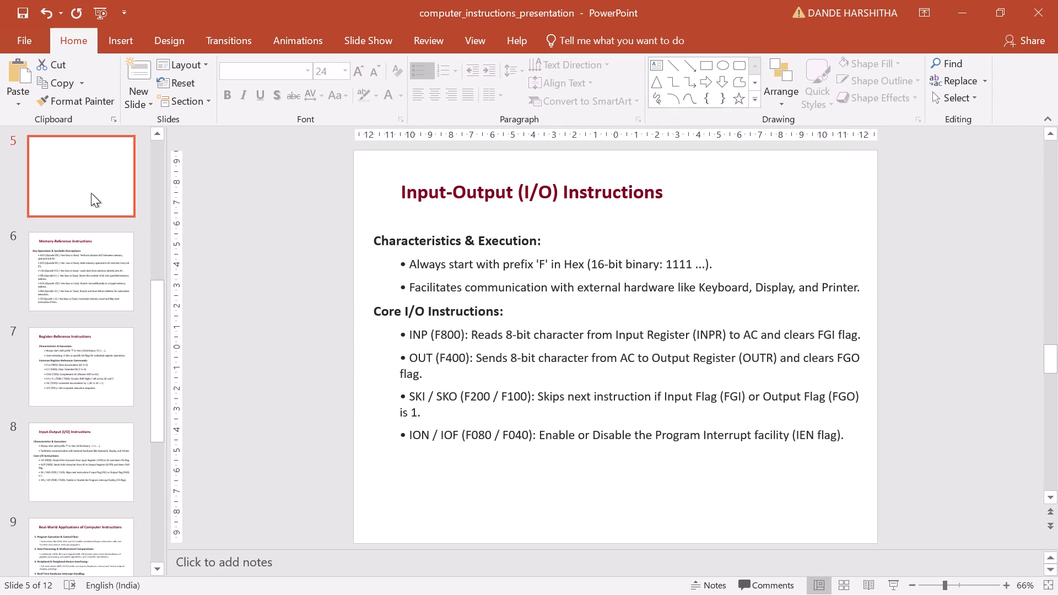
{"action": "key", "text": "ctrl+v"}
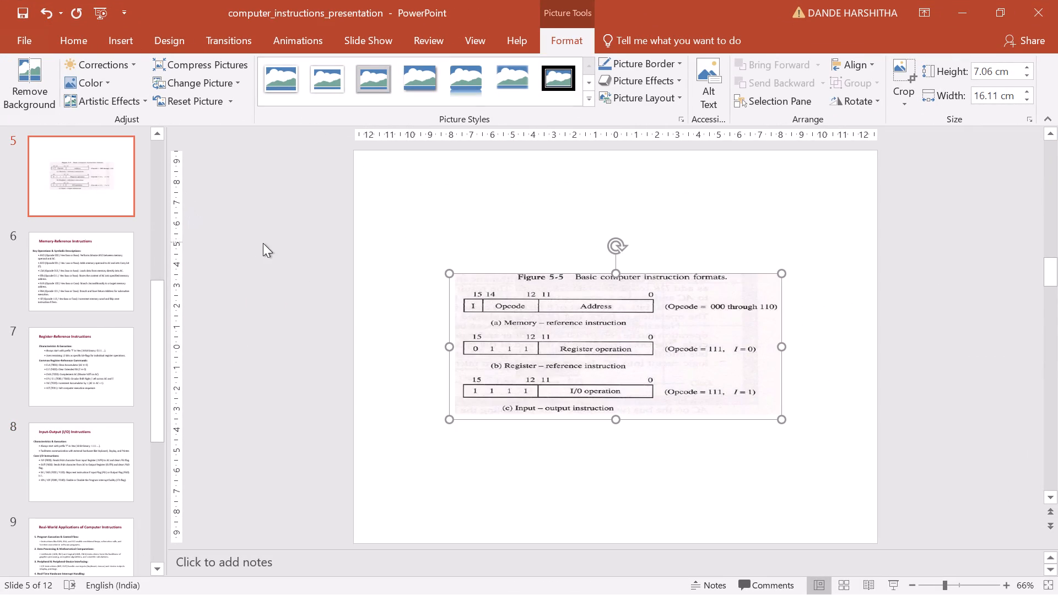
Review slides 6 to 9, from Memory-Reference Instructions to Real-World Applications of Computer Instructions.
{"action": "left_click", "coordinate": [73, 275]}
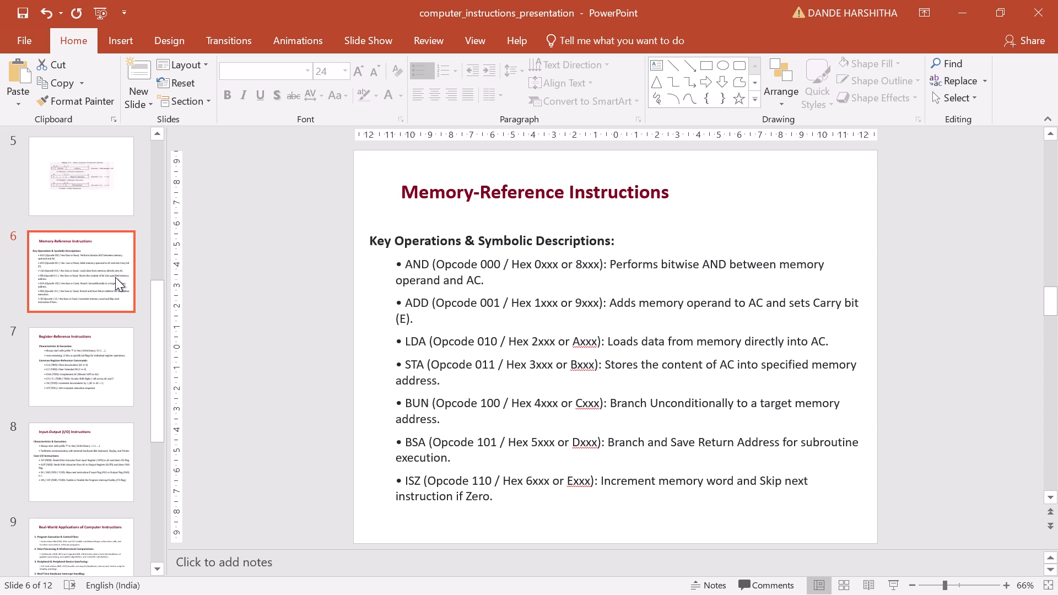
{"action": "left_click", "coordinate": [107, 349]}
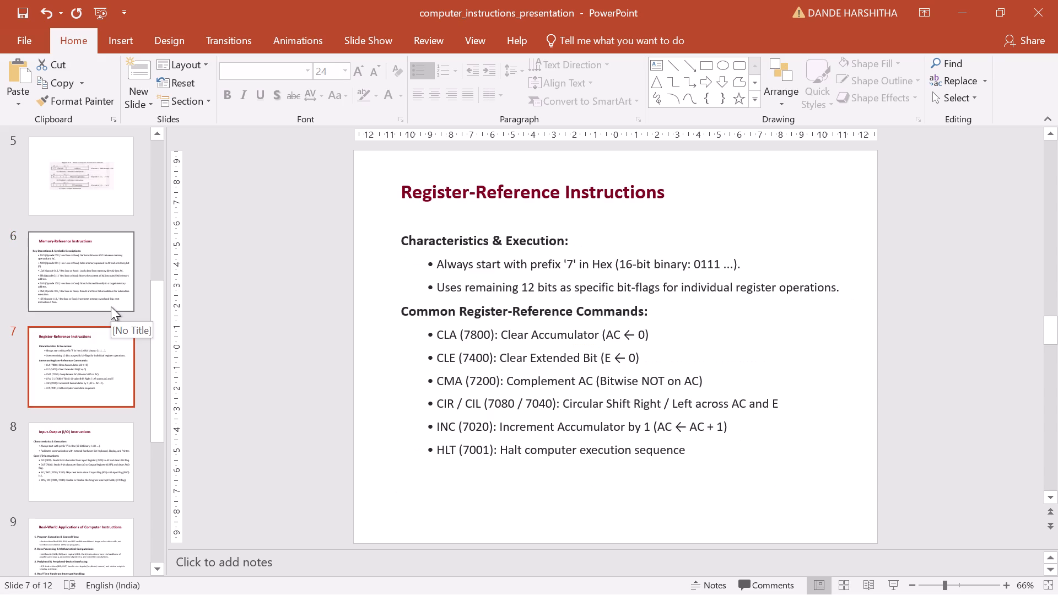
{"action": "left_click", "coordinate": [80, 435]}
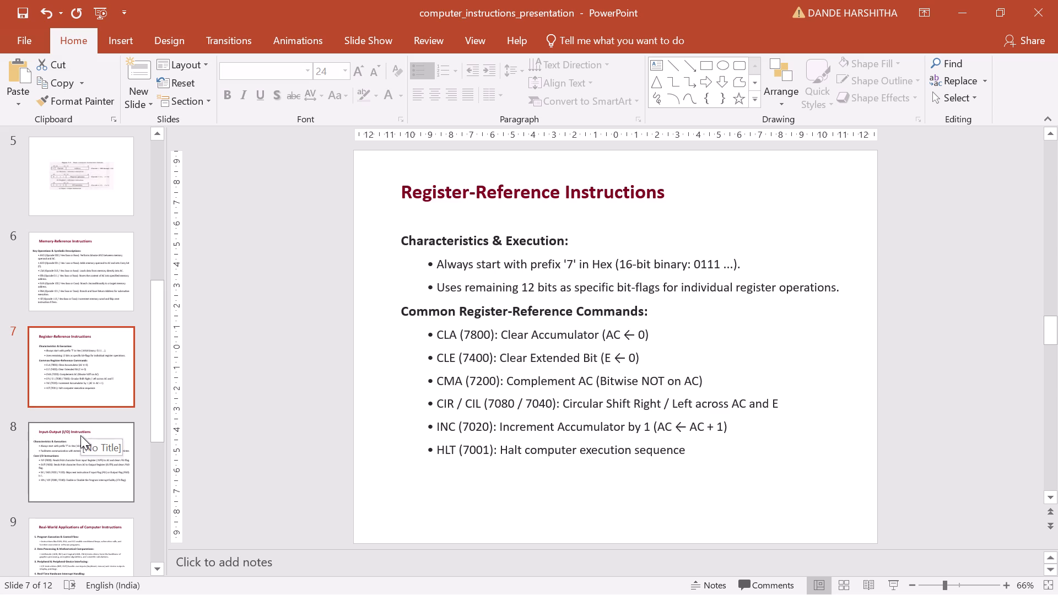
{"action": "left_click", "coordinate": [88, 531]}
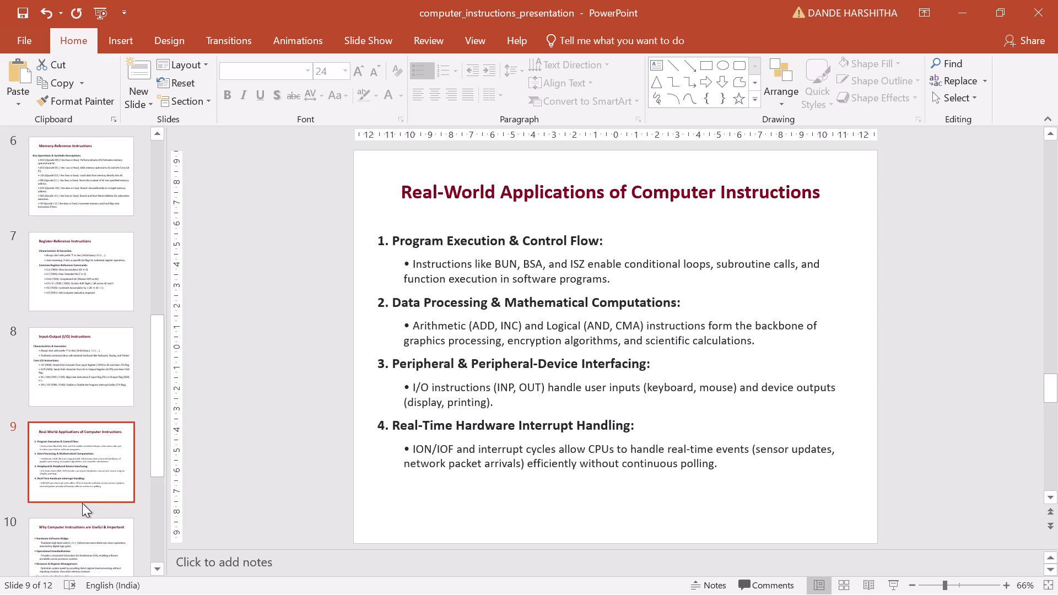
{"action": "left_click", "coordinate": [87, 392]}
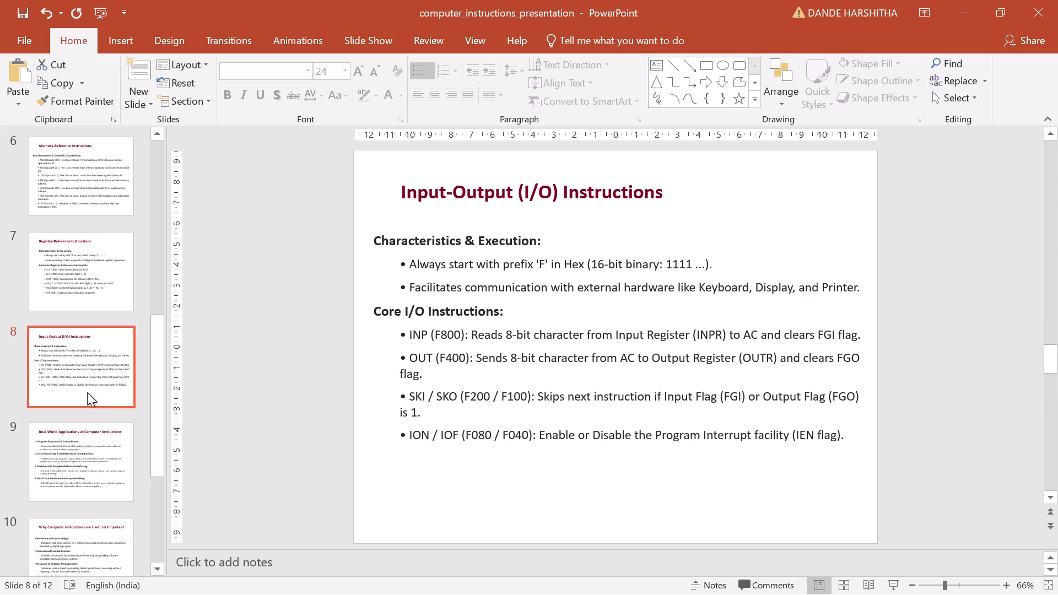
Enlarge the instruction formats picture on slide 5 upward and to both sides until it nearly fills the slide's width.
{"action": "scroll", "coordinate": [102, 281], "scroll_direction": "up", "scroll_amount": 2}
{"action": "right_click", "coordinate": [102, 281]}
{"action": "left_click", "coordinate": [102, 281]}
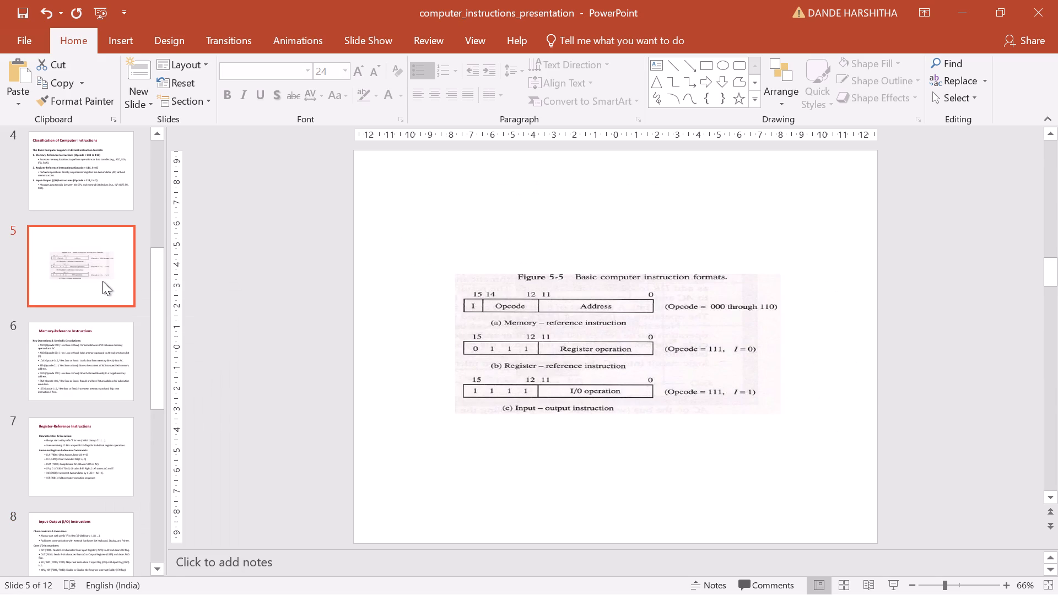
{"action": "left_click", "coordinate": [615, 320]}
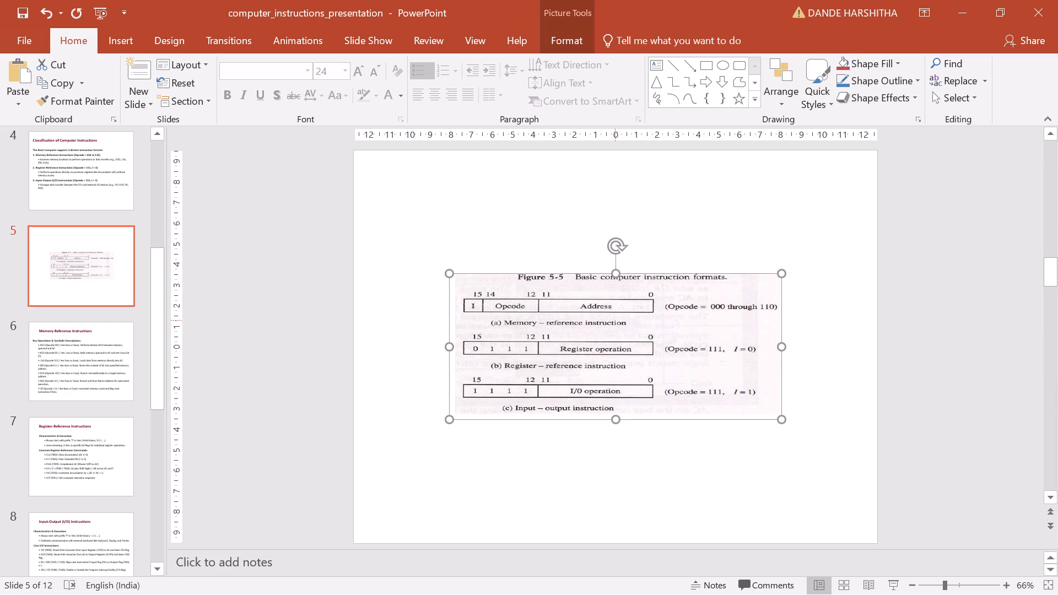
{"action": "key", "text": "ctrl+equal"}
{"action": "key", "text": "ctrl+equal"}
{"action": "left_click_drag", "start_coordinate": [615, 273], "coordinate": [610, 154]}
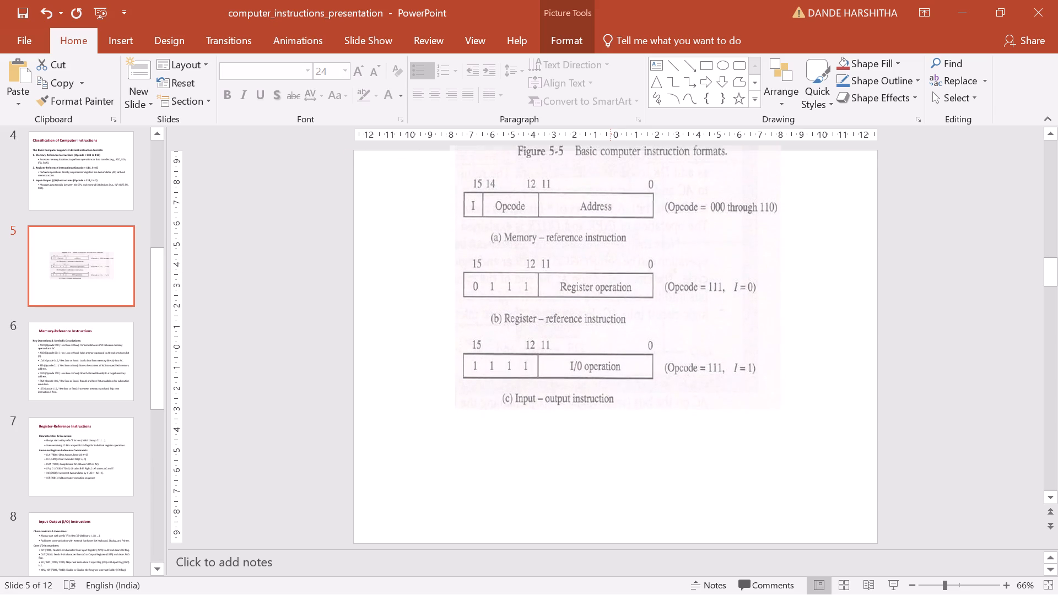
{"action": "left_click_drag", "start_coordinate": [610, 154], "coordinate": [602, 181]}
{"action": "left_click_drag", "start_coordinate": [781, 301], "coordinate": [833, 292]}
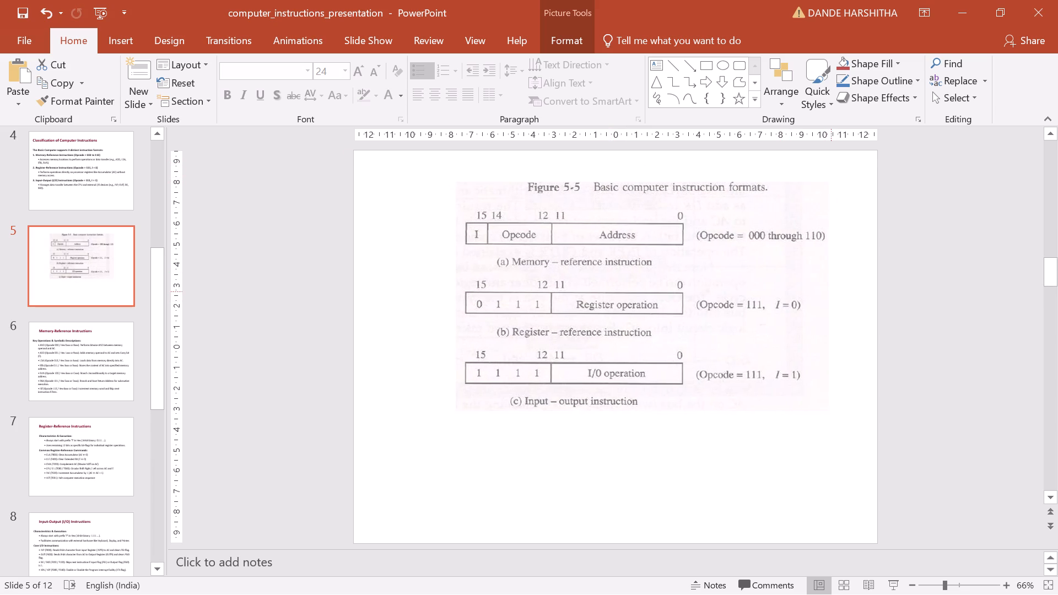
{"action": "left_click_drag", "start_coordinate": [833, 292], "coordinate": [868, 298]}
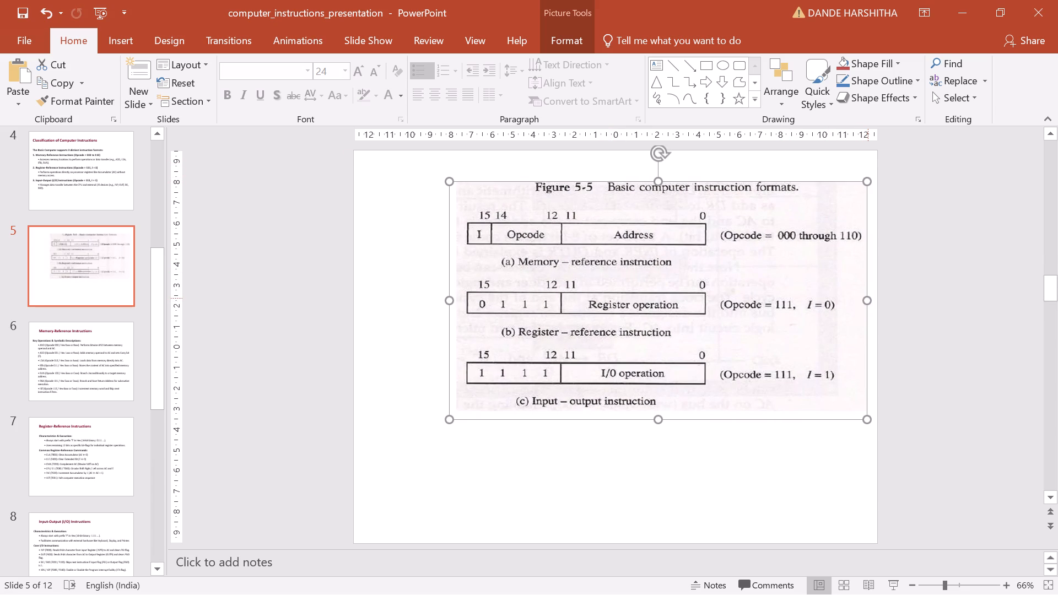
{"action": "left_click_drag", "start_coordinate": [448, 304], "coordinate": [399, 311]}
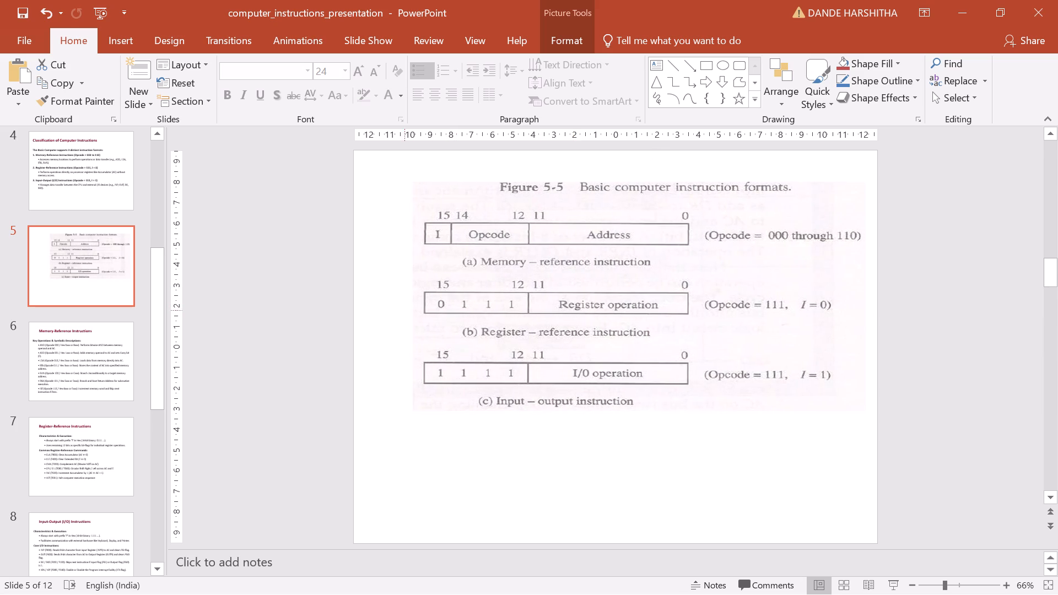
{"action": "left_click_drag", "start_coordinate": [399, 311], "coordinate": [370, 316]}
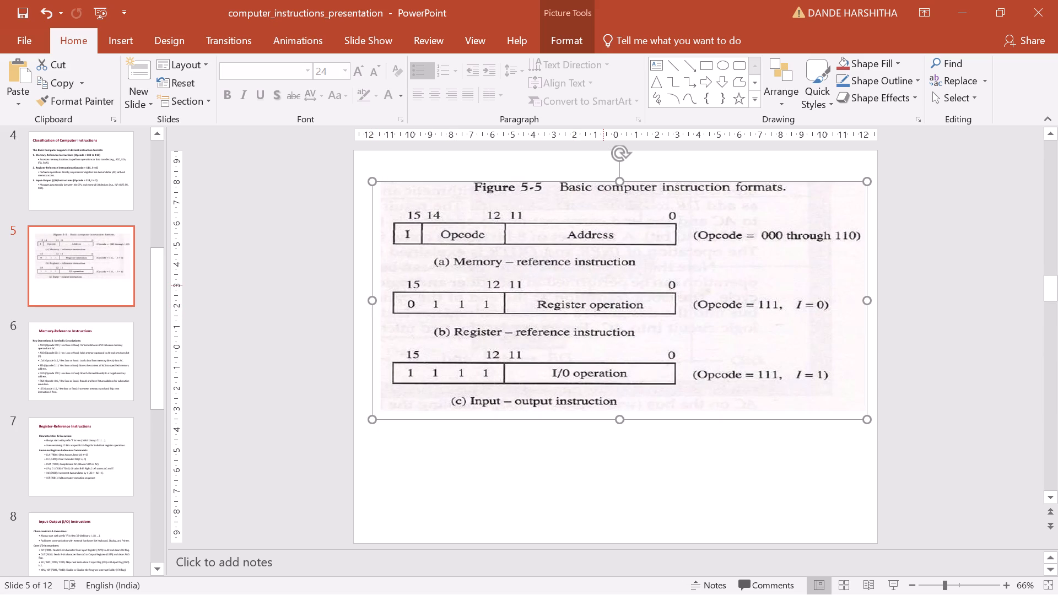
Move the enlarged instruction formats picture down to about the centre of slide 5.
{"action": "left_click_drag", "start_coordinate": [604, 285], "coordinate": [602, 340]}
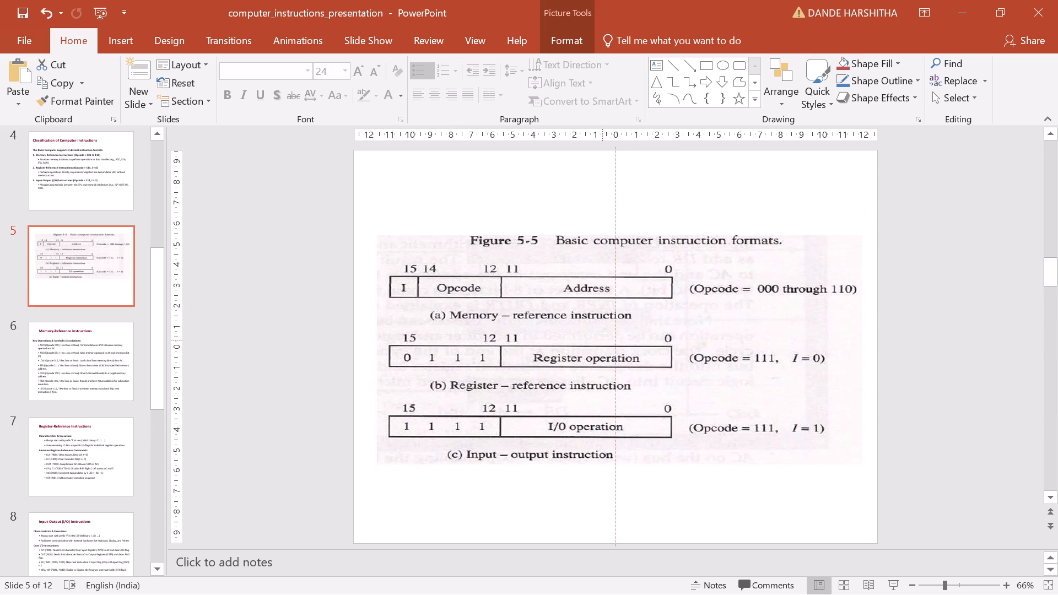
{"action": "left_click_drag", "start_coordinate": [602, 340], "coordinate": [601, 334]}
{"action": "left_click", "coordinate": [939, 314]}
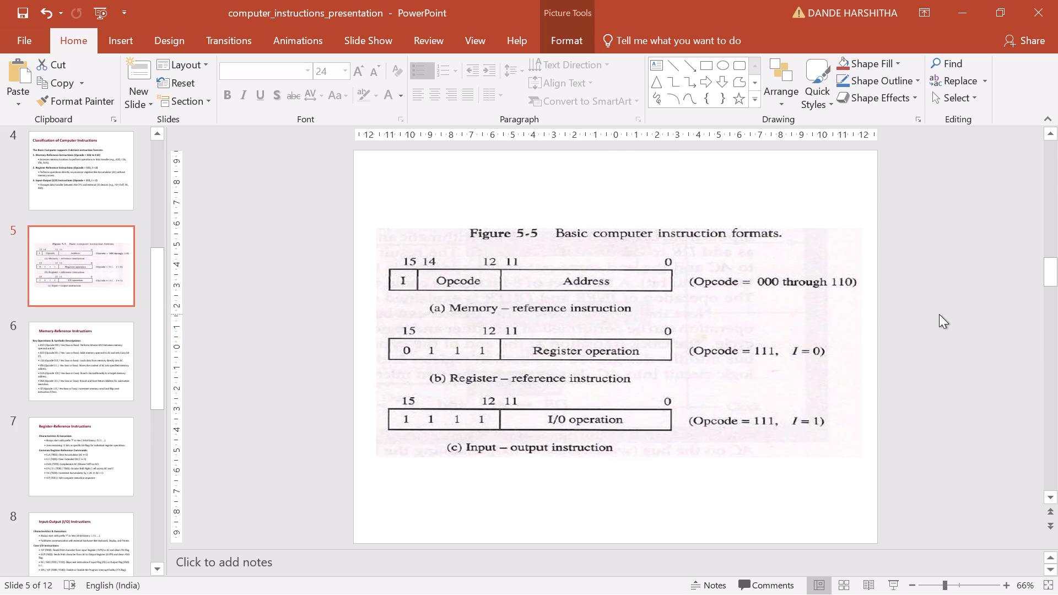
Review the slides following the instruction formats picture, through Real-World Applications of Computer Instructions.
{"action": "left_click", "coordinate": [99, 326]}
{"action": "left_click", "coordinate": [88, 445]}
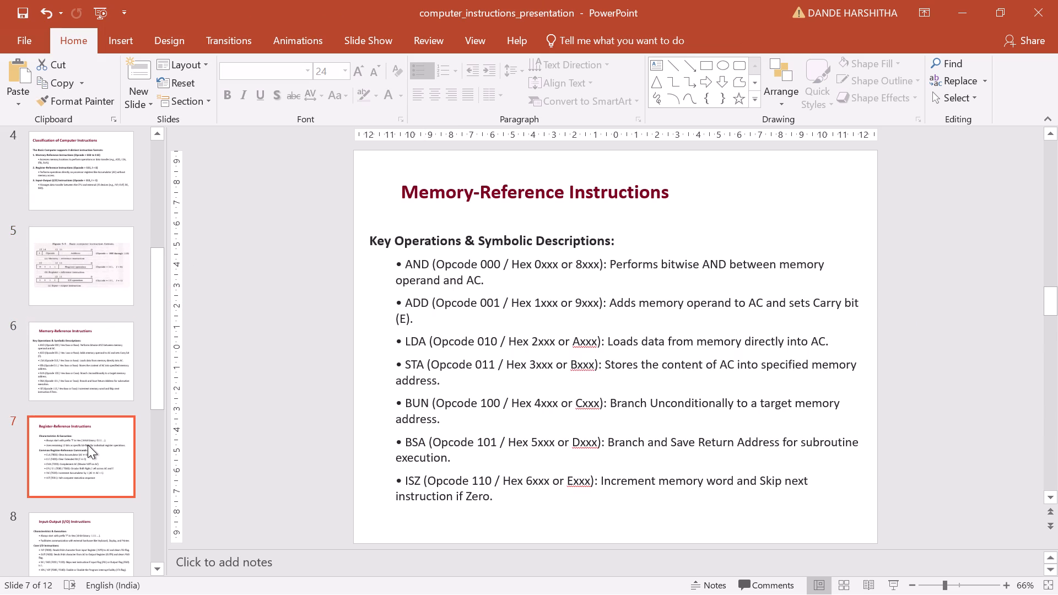
{"action": "left_click", "coordinate": [91, 523]}
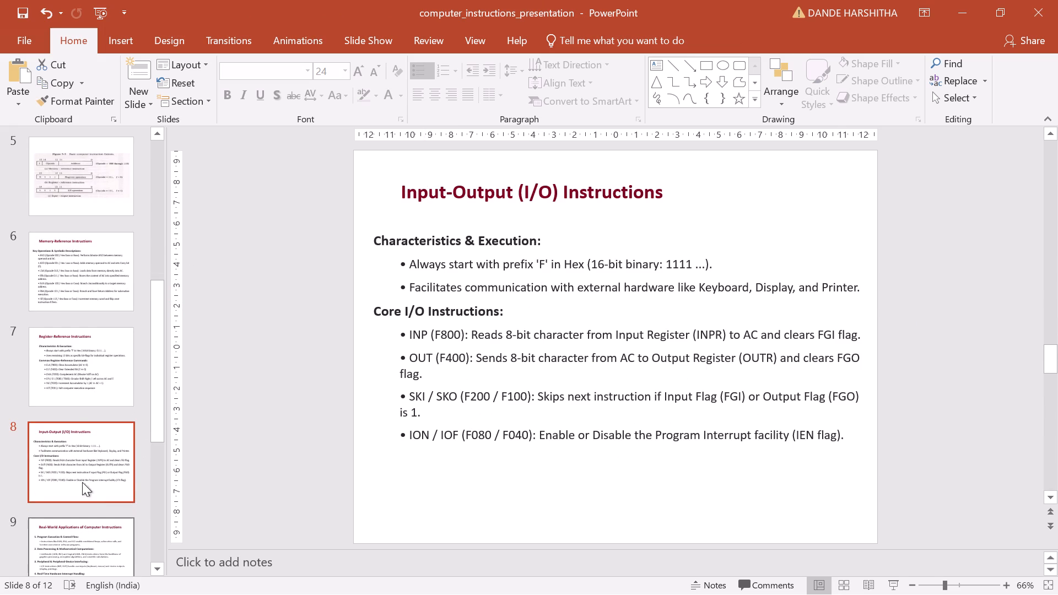
{"action": "scroll", "coordinate": [98, 478], "scroll_direction": "down", "scroll_amount": 1}
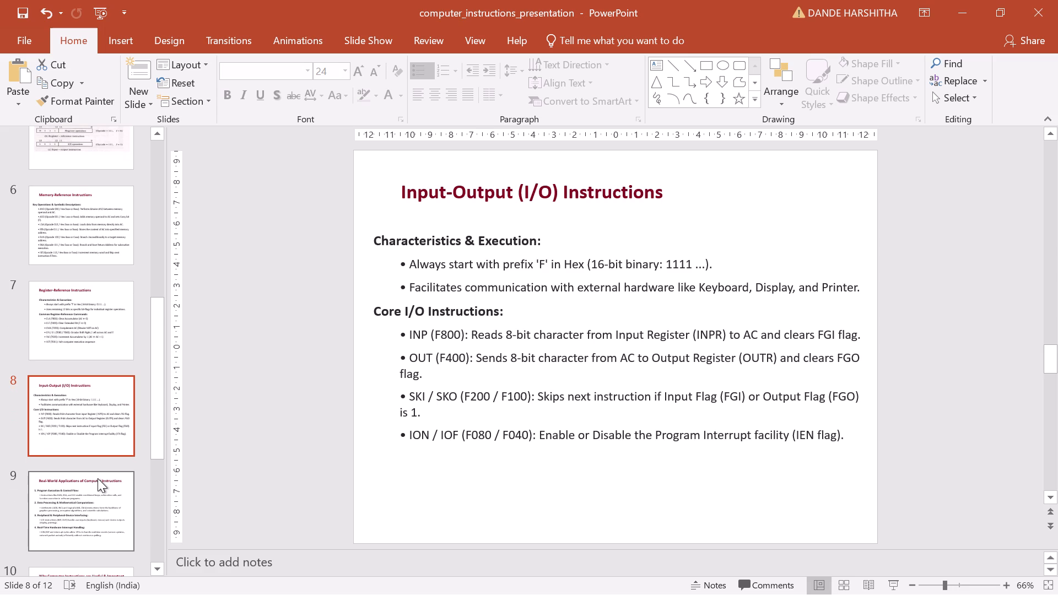
{"action": "left_click", "coordinate": [98, 478]}
{"action": "scroll", "coordinate": [93, 432], "scroll_direction": "down", "scroll_amount": 1}
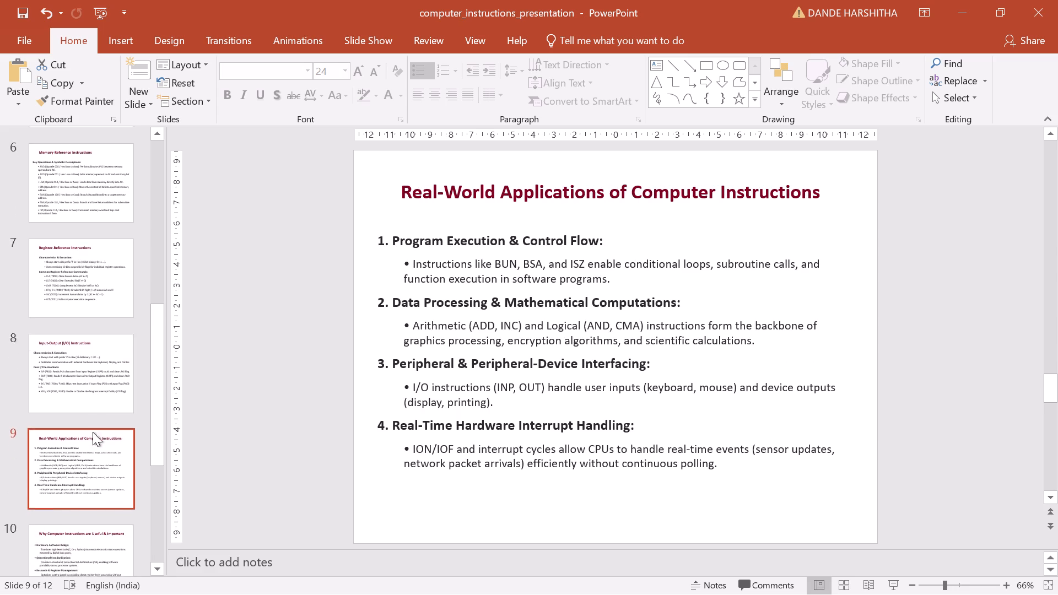
{"action": "scroll", "coordinate": [93, 432], "scroll_direction": "down", "scroll_amount": 1}
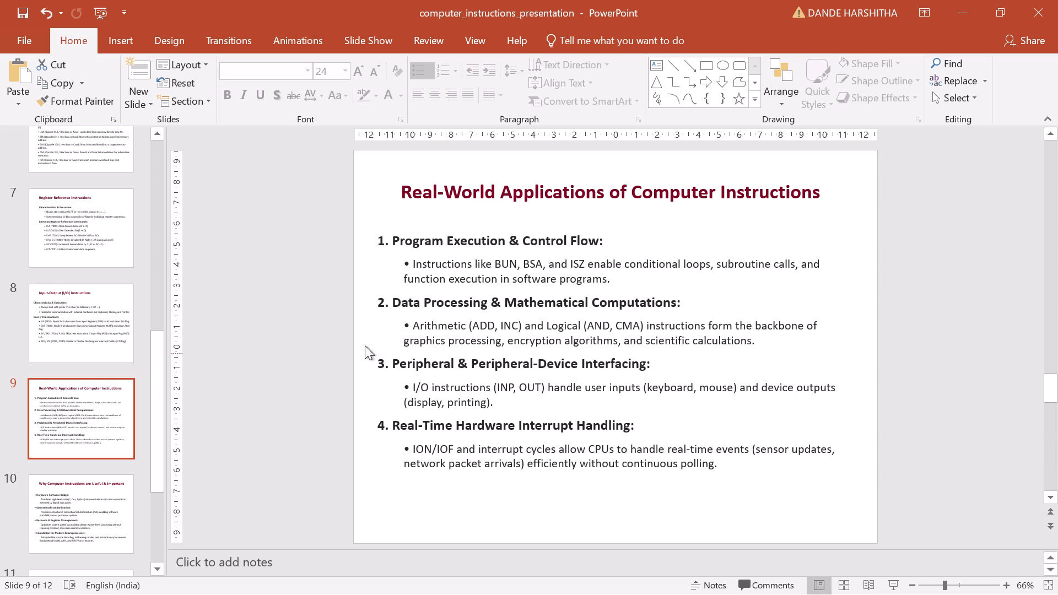
Add a blank slide after slide 8, Input-Output (I/O) Instructions.
{"action": "left_click", "coordinate": [79, 309]}
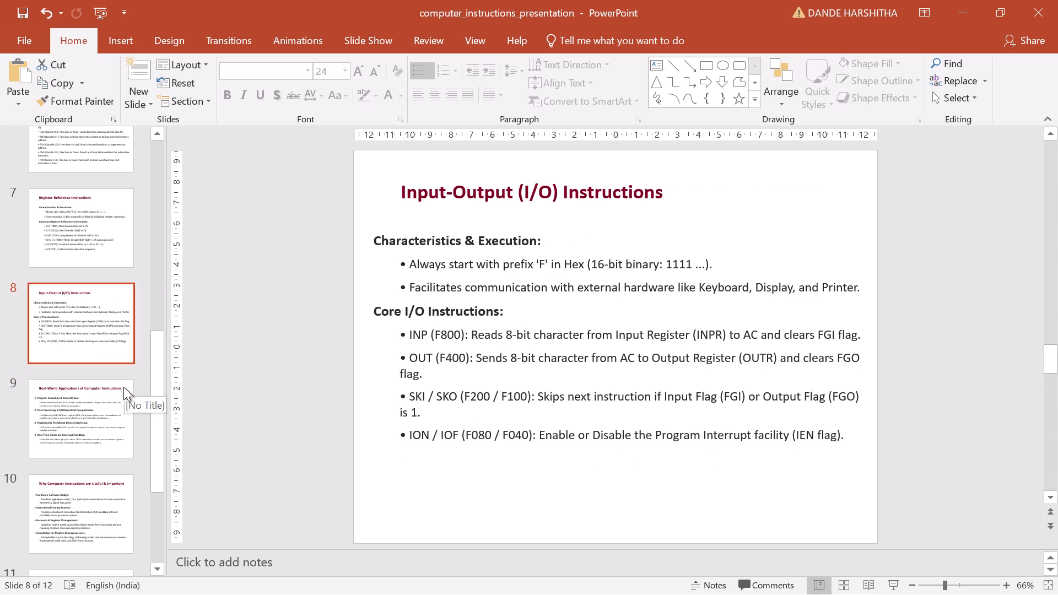
{"action": "left_click", "coordinate": [100, 414]}
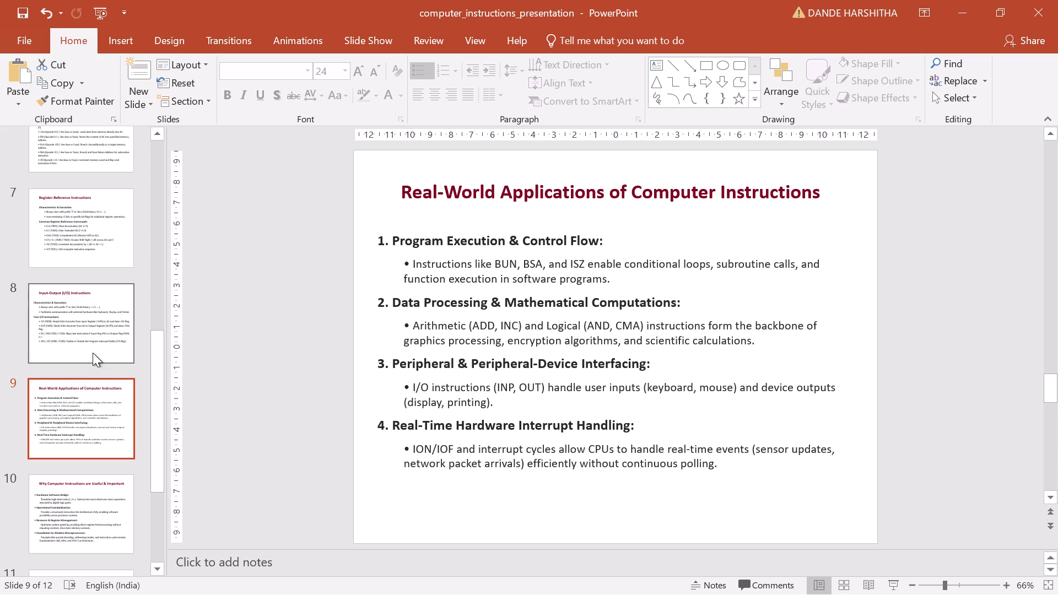
{"action": "left_click", "coordinate": [93, 352]}
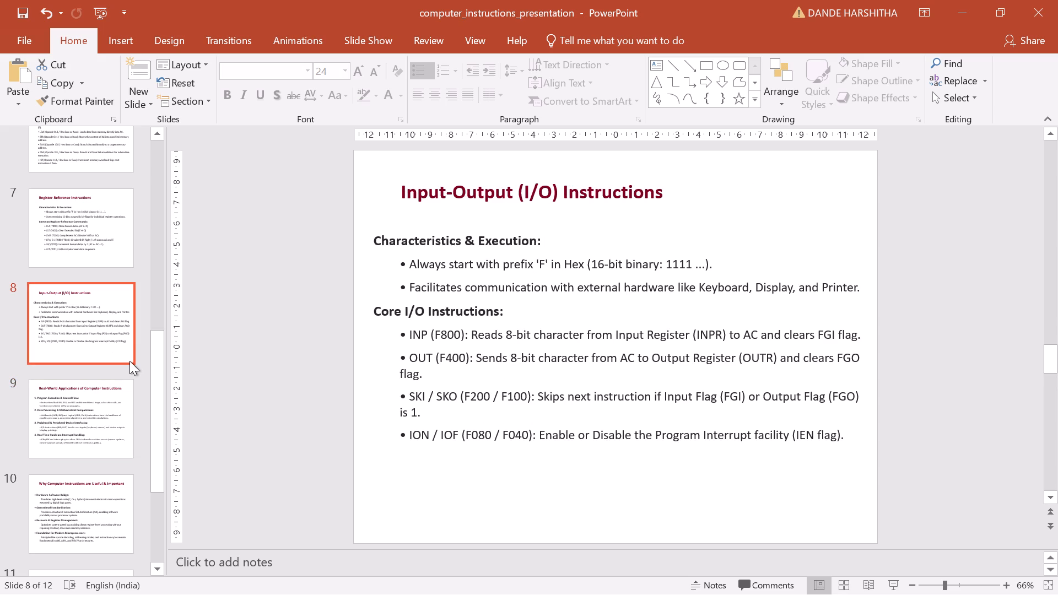
{"action": "left_click", "coordinate": [142, 79]}
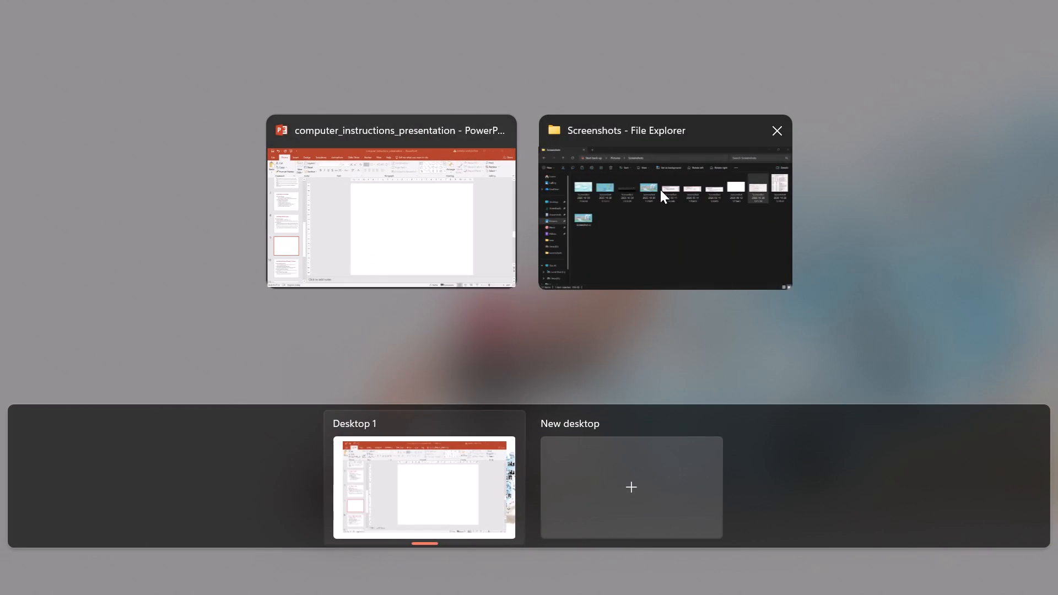
{"action": "left_click", "coordinate": [660, 190]}
{"action": "left_click", "coordinate": [1007, 175]}
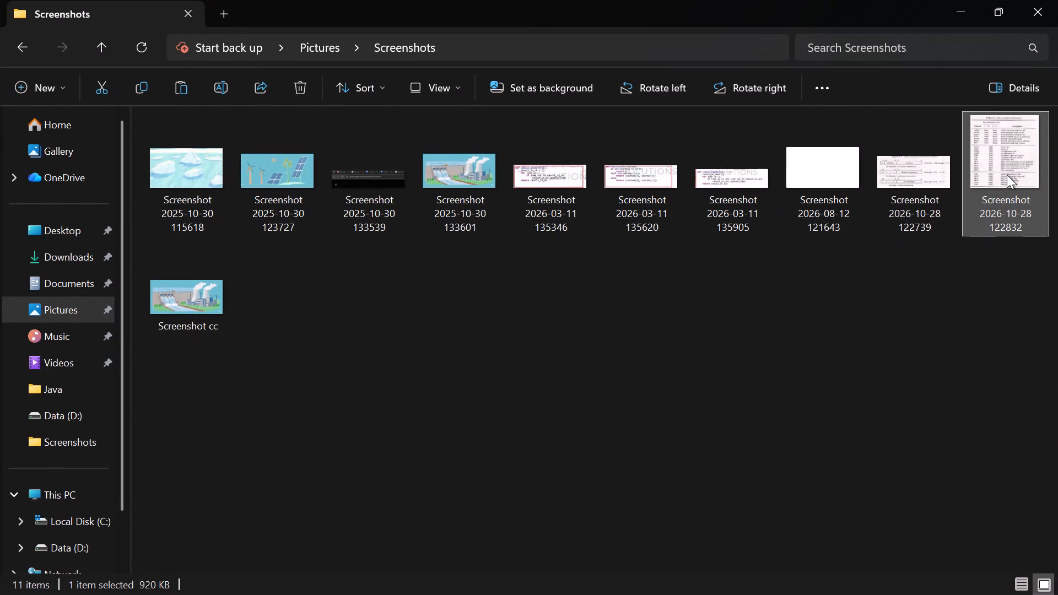
{"action": "key", "text": "ctrl+c"}
{"action": "left_click", "coordinate": [143, 79]}
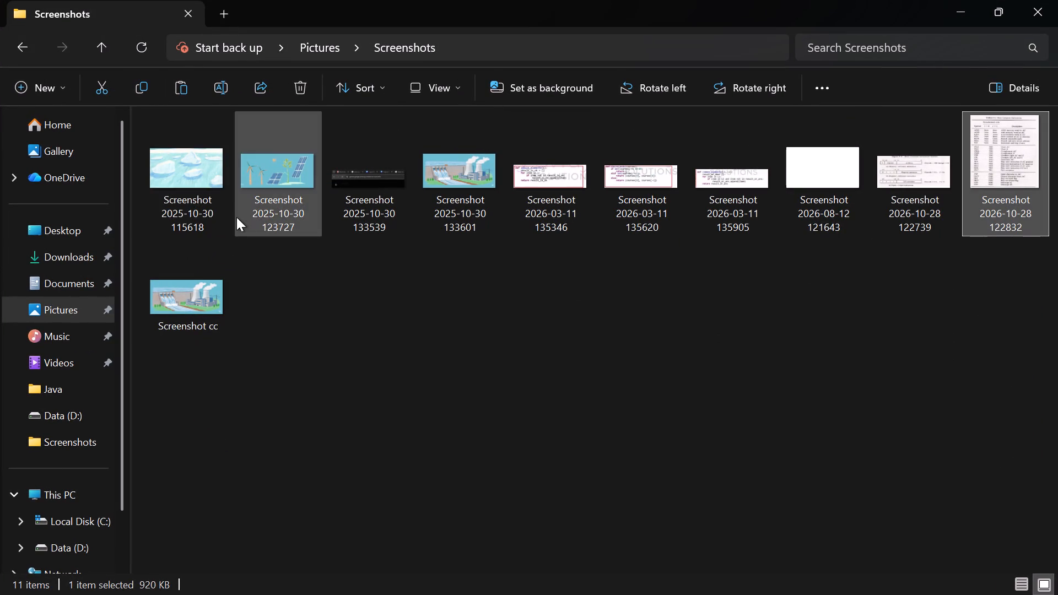
{"action": "left_click", "coordinate": [647, 203]}
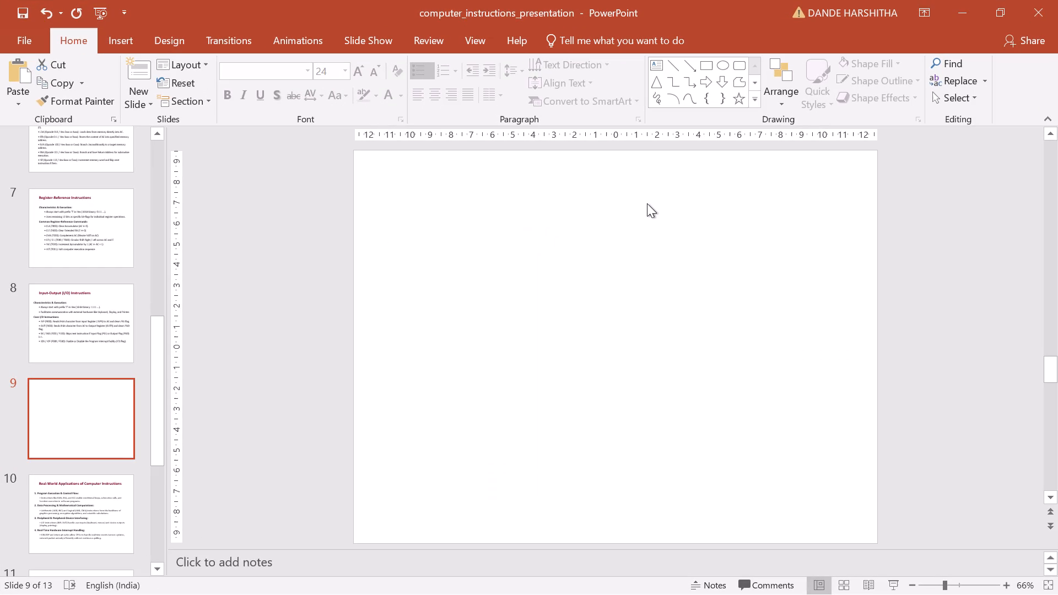
{"action": "key", "text": "ctrl+v"}
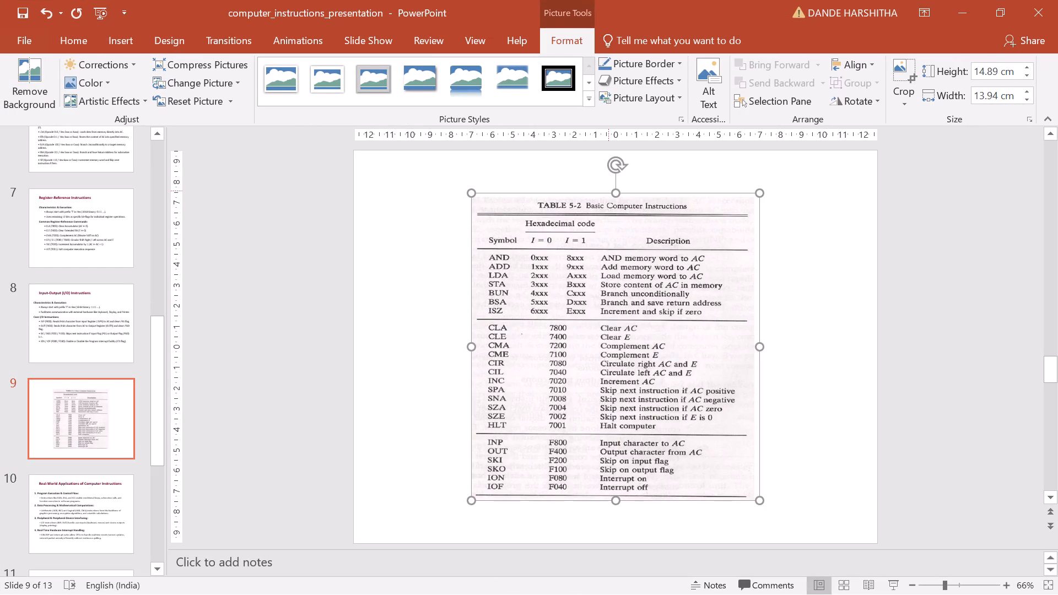
Enlarge the instruction table picture on slide 9 upward and to both sides to about 15.85 cm high and 19.6 cm wide.
{"action": "left_click_drag", "start_coordinate": [614, 193], "coordinate": [614, 177]}
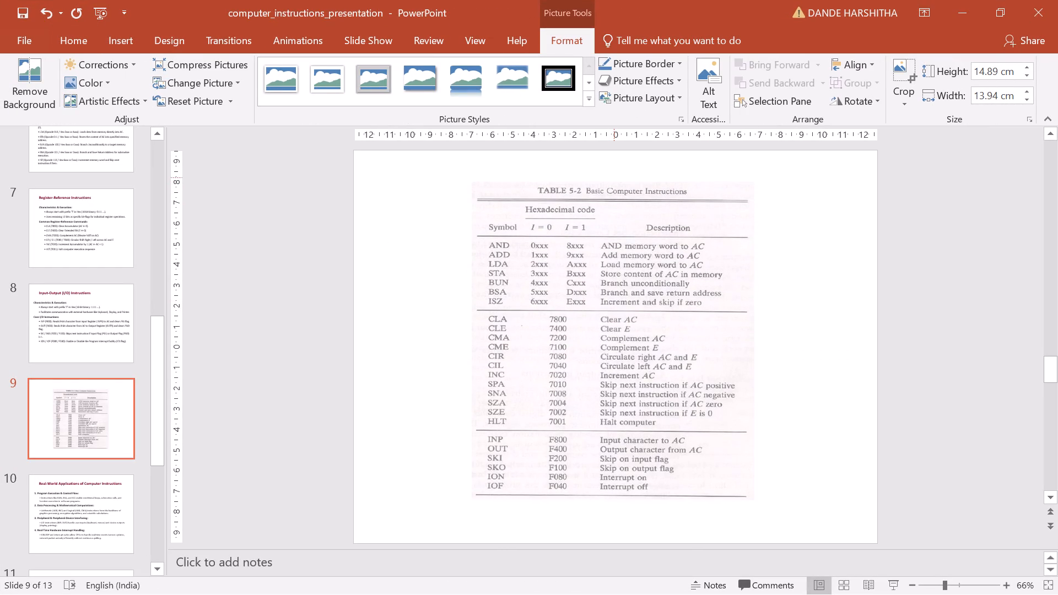
{"action": "left_click_drag", "start_coordinate": [614, 177], "coordinate": [614, 174]}
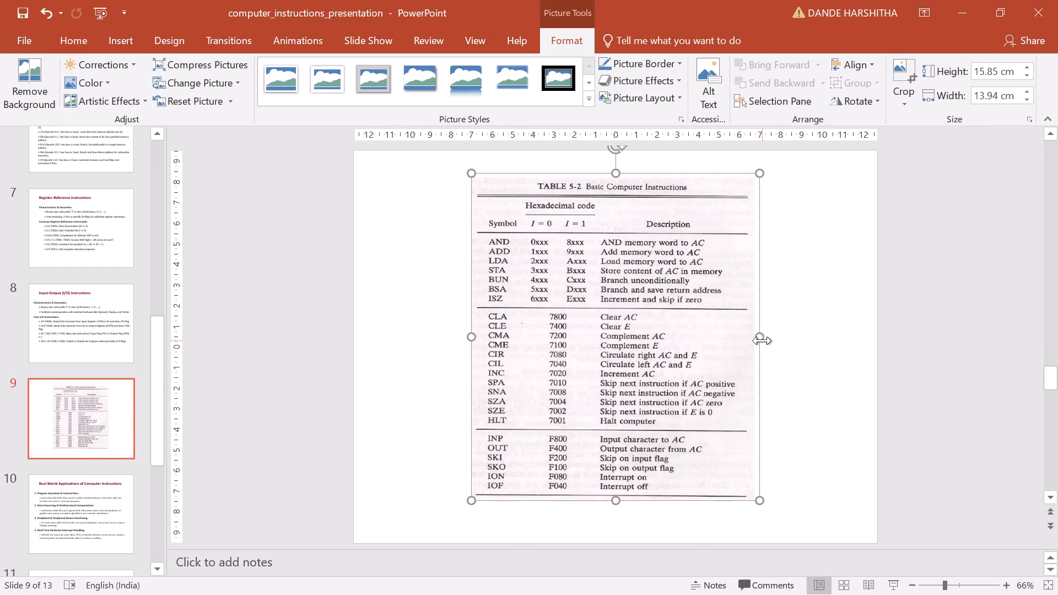
{"action": "left_click_drag", "start_coordinate": [762, 340], "coordinate": [823, 343]}
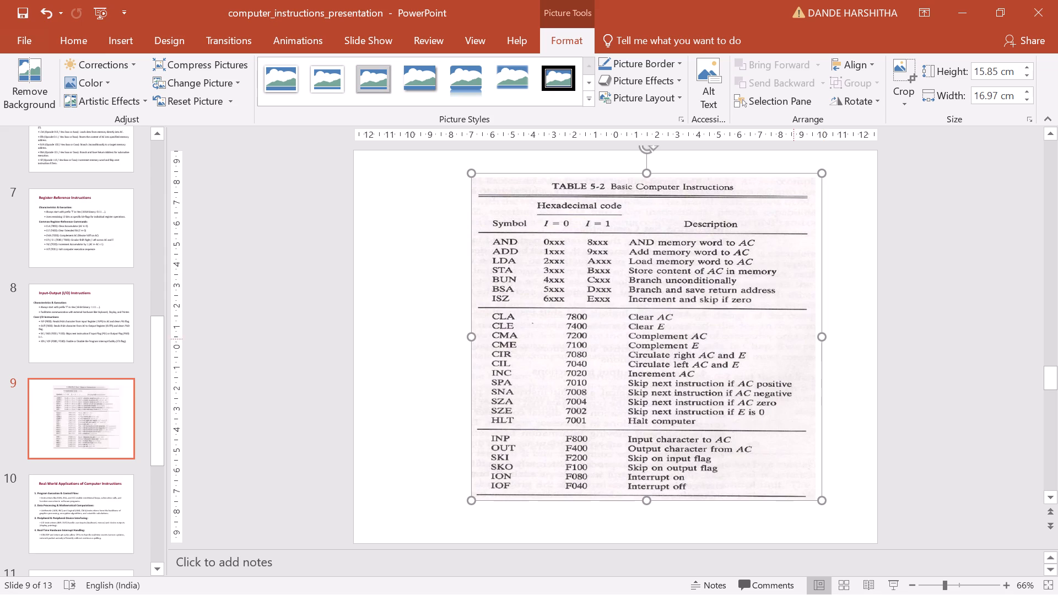
{"action": "left_click_drag", "start_coordinate": [469, 337], "coordinate": [451, 337]}
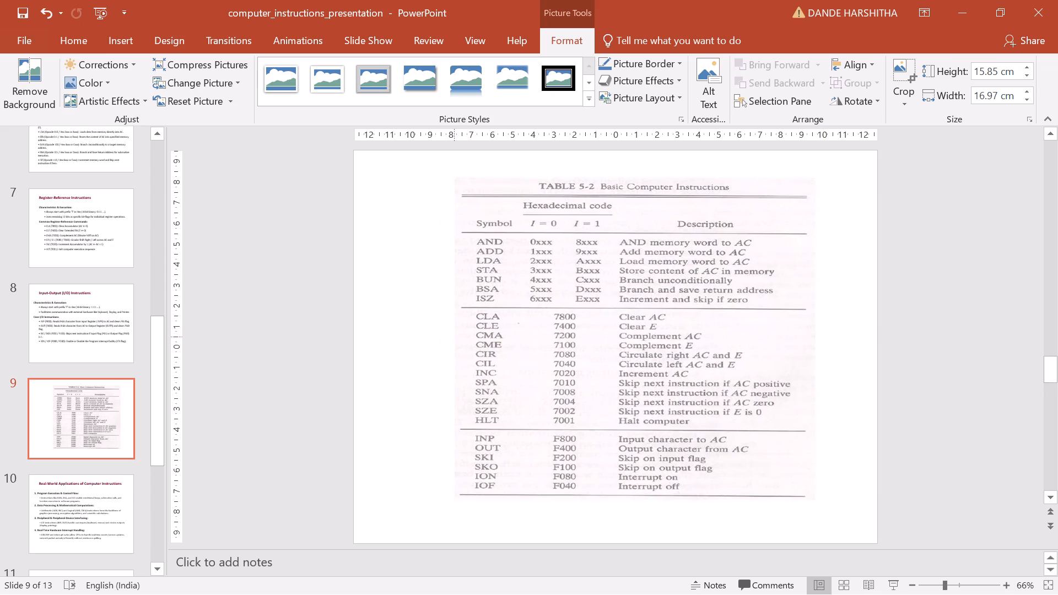
{"action": "left_click_drag", "start_coordinate": [451, 337], "coordinate": [425, 338]}
{"action": "left_click_drag", "start_coordinate": [425, 338], "coordinate": [526, 335]}
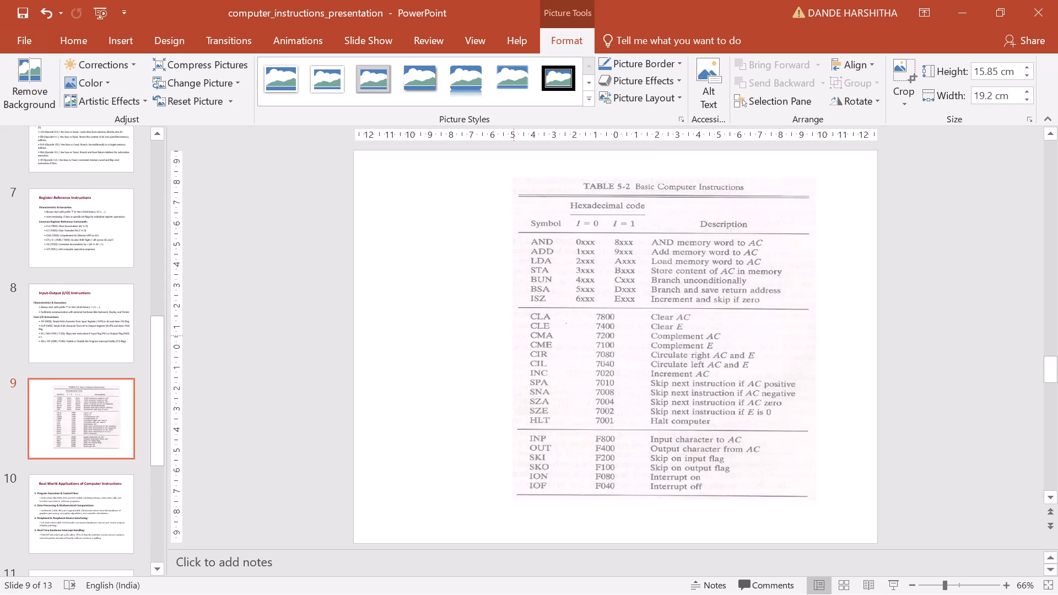
{"action": "left_click_drag", "start_coordinate": [526, 335], "coordinate": [419, 337]}
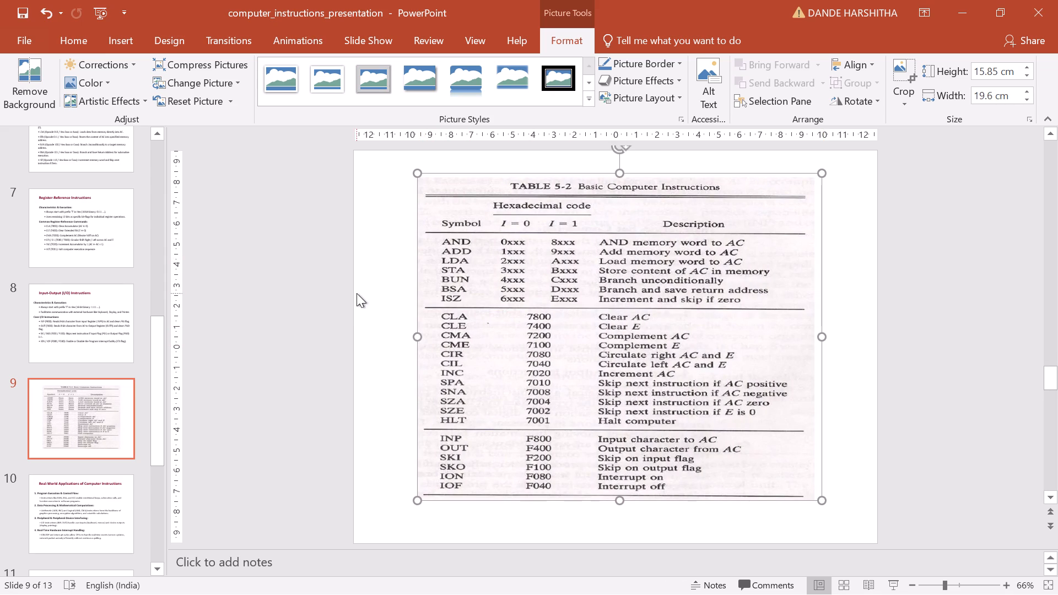
{"action": "left_click", "coordinate": [359, 289]}
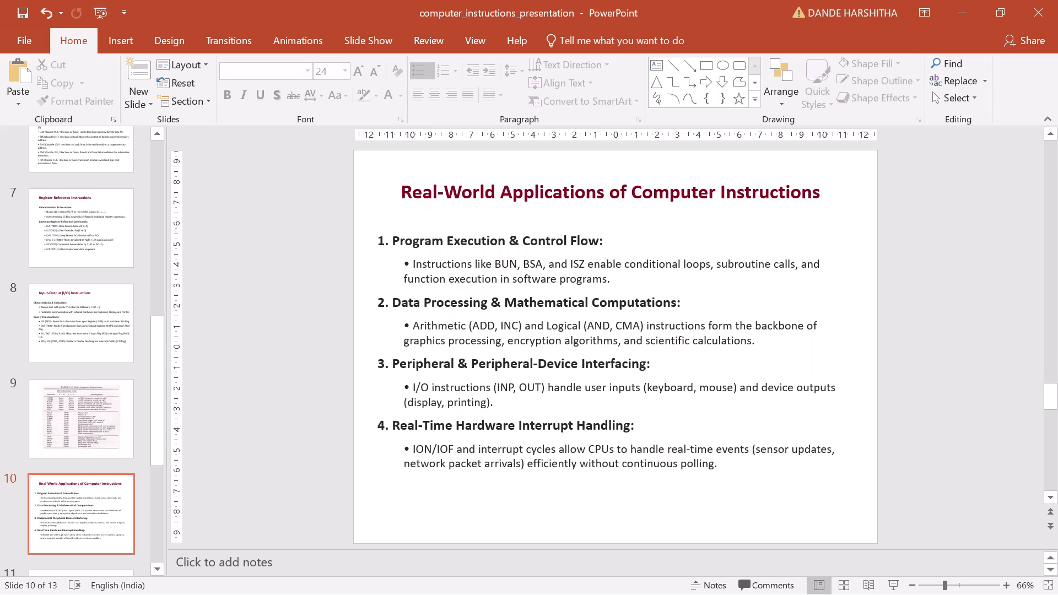
Check the closing slides through THANK YOU!, and review the presentation backward to the title slide.
{"action": "key", "text": "Down"}
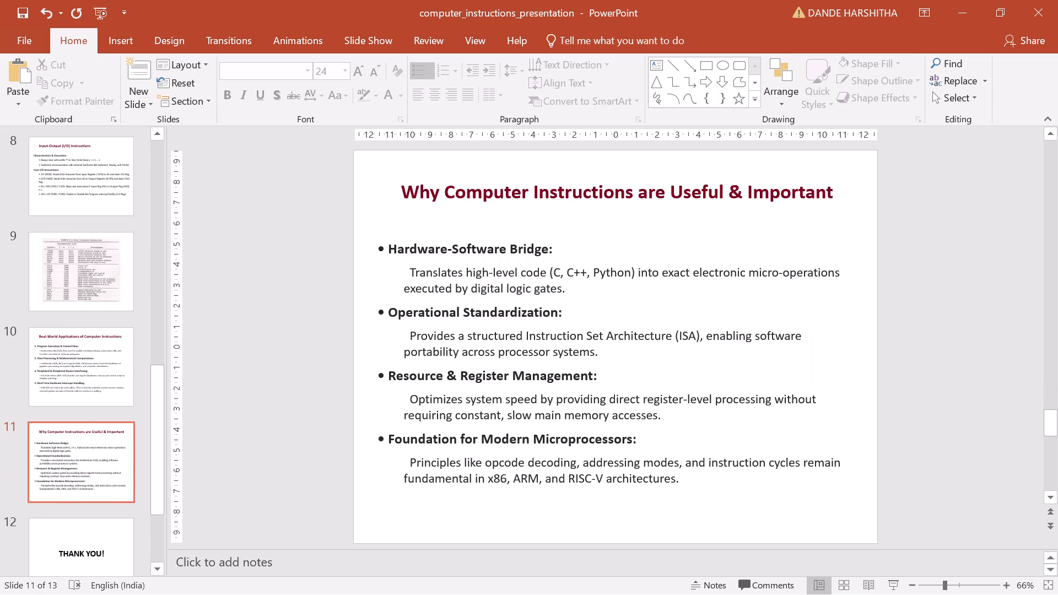
{"action": "key", "text": "Down"}
{"action": "key", "text": "Up"}
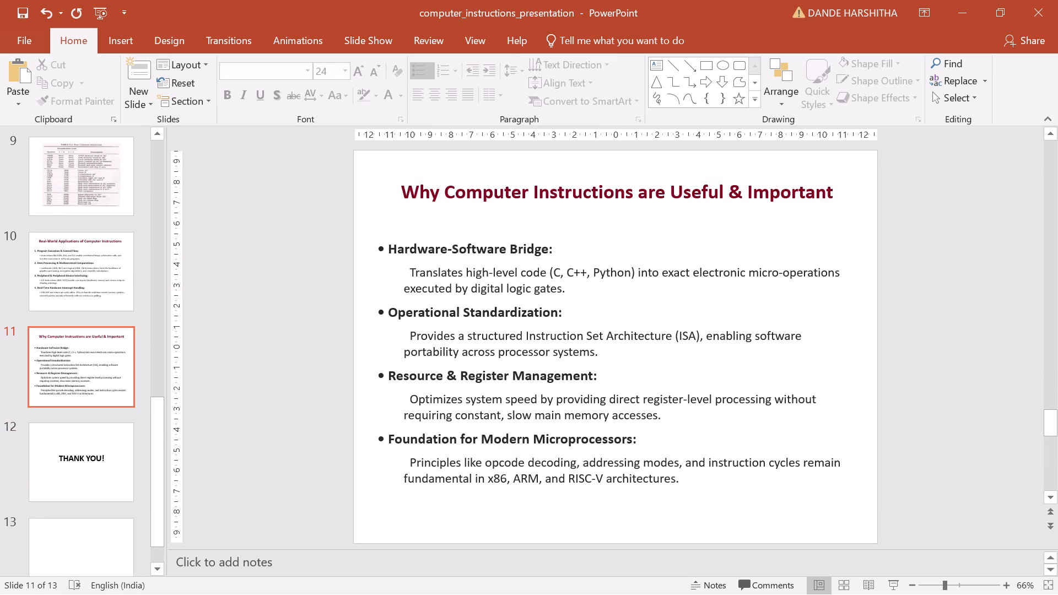
{"action": "key", "text": "Up"}
{"action": "key", "text": "Up"}
{"action": "key", "text": "Up"}
{"action": "key", "text": "Up"}
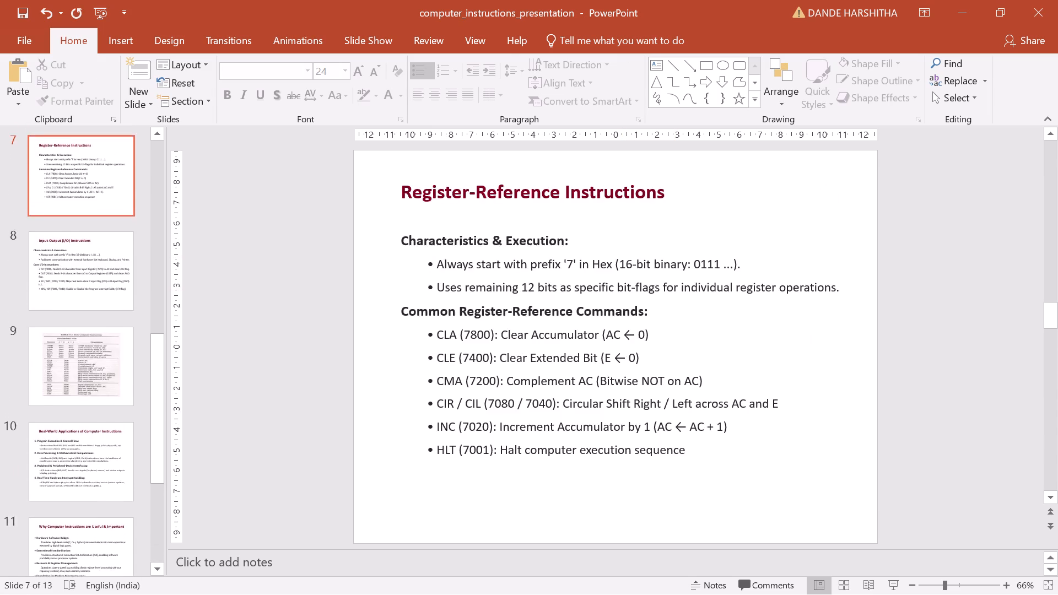
{"action": "key", "text": "Up"}
{"action": "key", "text": "Up"}
{"action": "key", "text": "Up"}
{"action": "key", "text": "Up"}
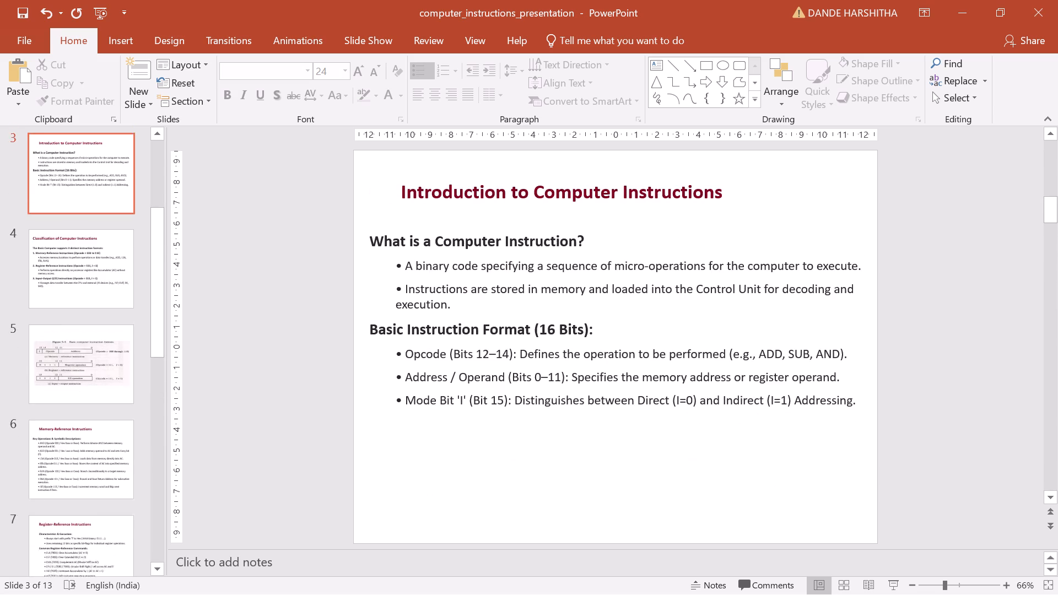
{"action": "key", "text": "Up"}
{"action": "key", "text": "Down"}
{"action": "key", "text": "Down"}
{"action": "key", "text": "Down"}
{"action": "key", "text": "Up"}
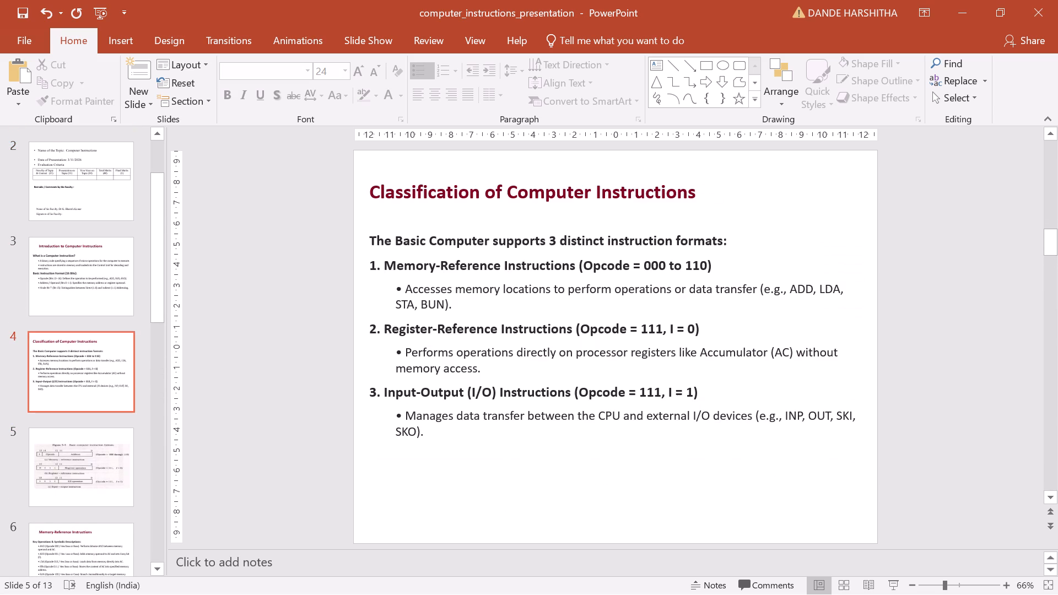
{"action": "key", "text": "Up"}
{"action": "key", "text": "Up"}
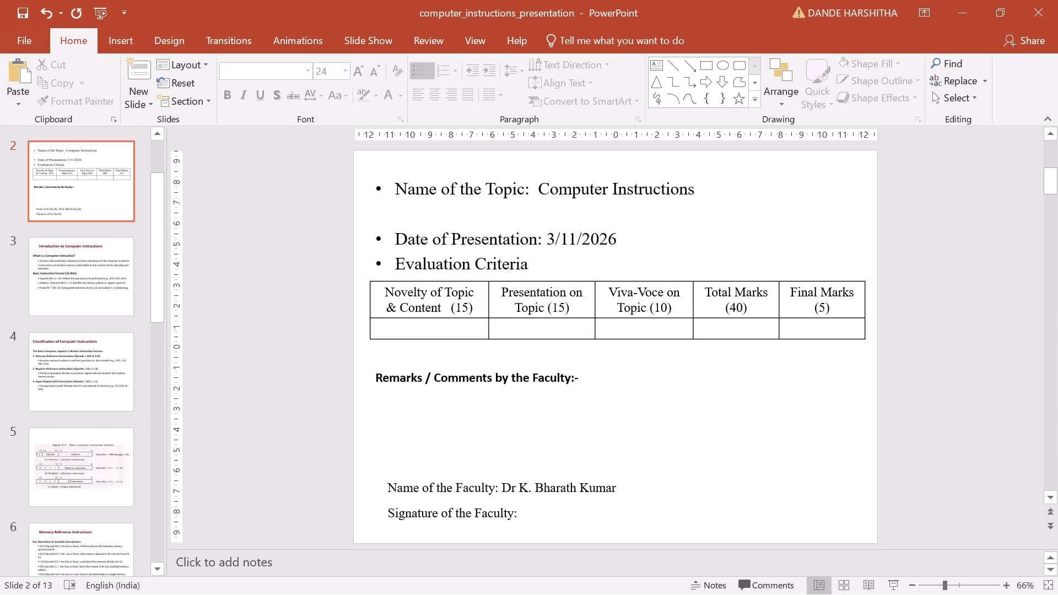
{"action": "key", "text": "Up"}
Review the presentation forward from the topic and evaluation criteria slide to the THANK YOU! slide.
{"action": "key", "text": "Down"}
{"action": "key", "text": "Down"}
{"action": "key", "text": "Down"}
{"action": "key", "text": "Down"}
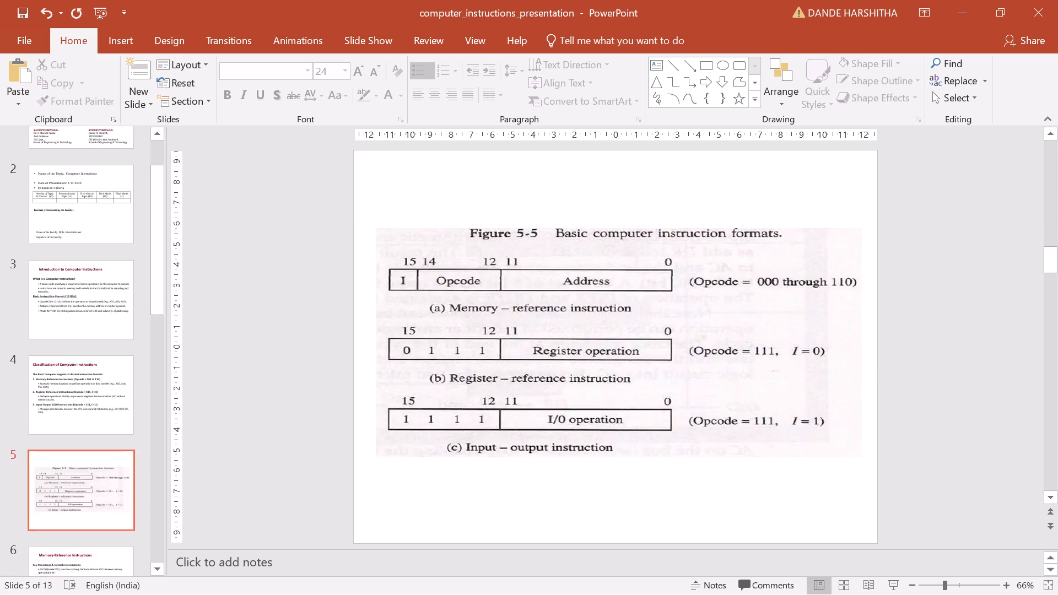
{"action": "key", "text": "Down"}
{"action": "key", "text": "Down"}
{"action": "key", "text": "Down"}
{"action": "key", "text": "Down"}
{"action": "key", "text": "Down"}
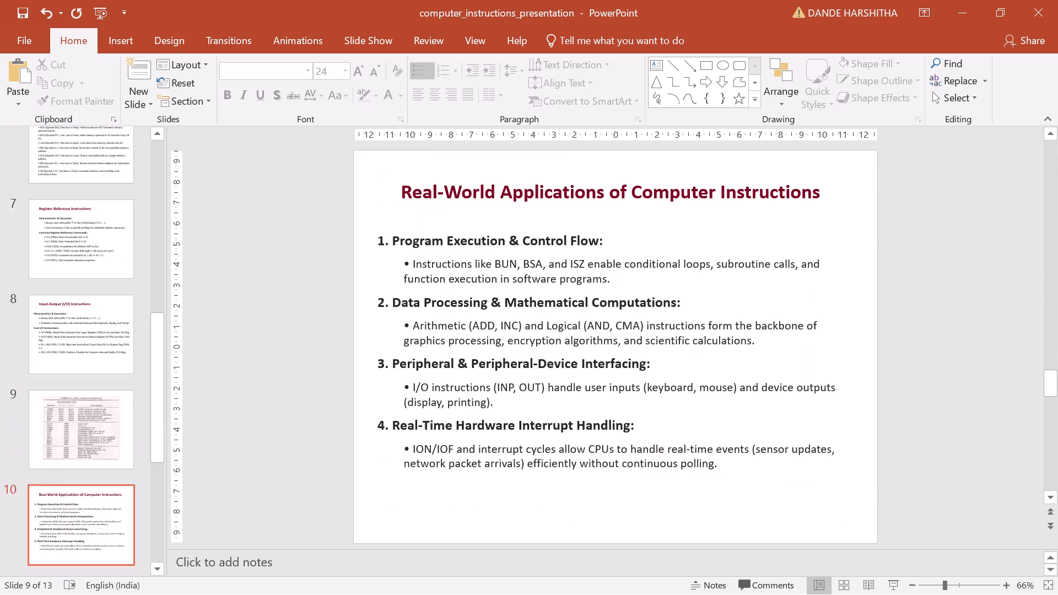
{"action": "key", "text": "Down"}
{"action": "key", "text": "Down"}
Review the slides backward from Why Computer Instructions are Useful & Important to the title slide.
{"action": "key", "text": "Up"}
{"action": "key", "text": "Up"}
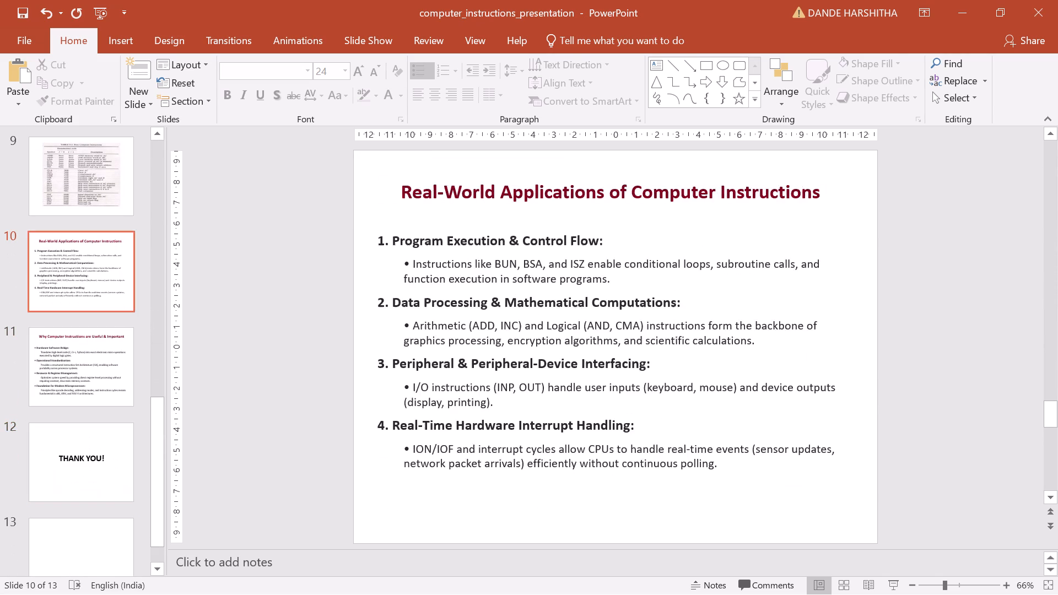
{"action": "key", "text": "Up"}
{"action": "key", "text": "Up"}
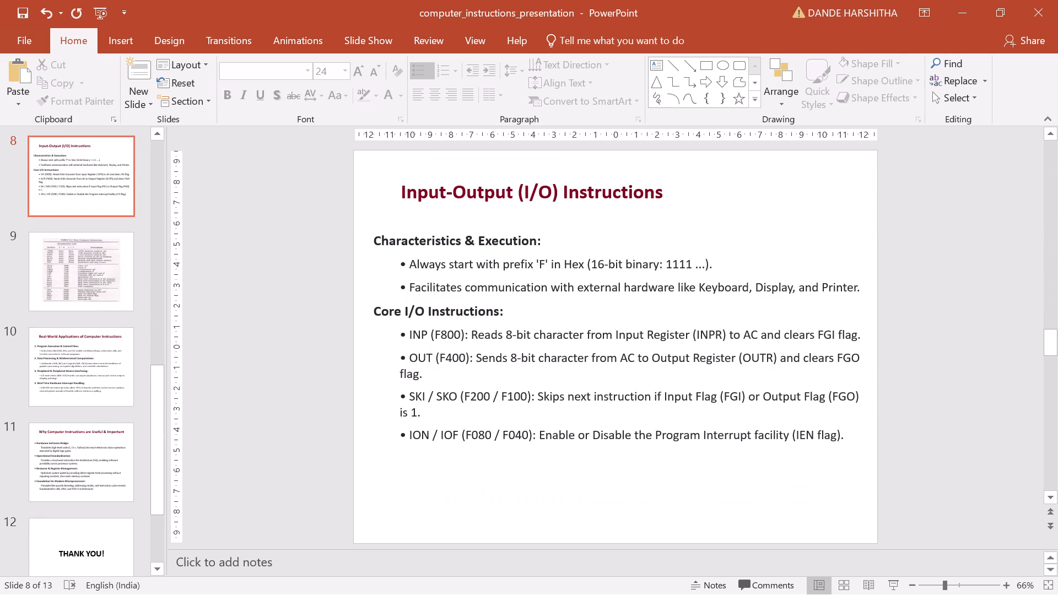
{"action": "key", "text": "Up"}
{"action": "key", "text": "Up"}
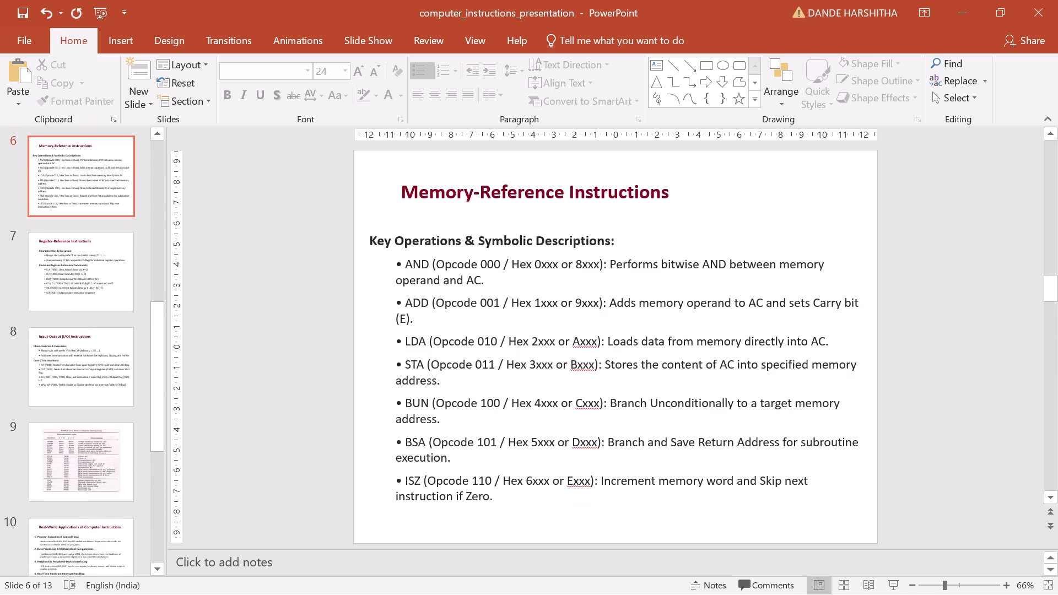
{"action": "key", "text": "Up"}
{"action": "key", "text": "Up"}
{"action": "key", "text": "Down"}
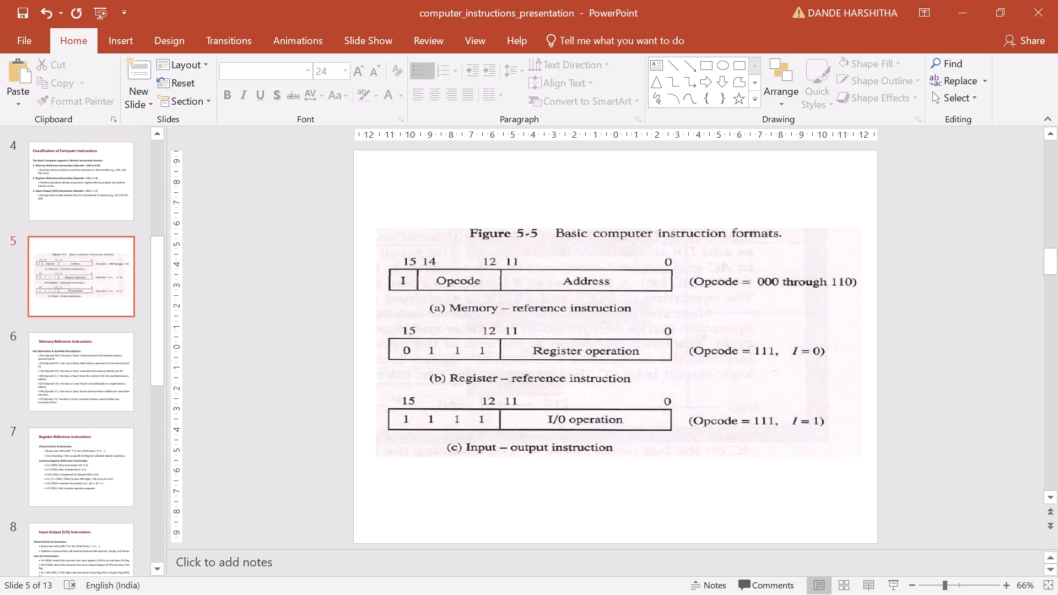
{"action": "key", "text": "Up"}
{"action": "key", "text": "Up"}
{"action": "key", "text": "Up"}
{"action": "key", "text": "Up"}
Examine slides 2 to 9 in order, from the topic and evaluation criteria to the instruction table picture.
{"action": "key", "text": "Down"}
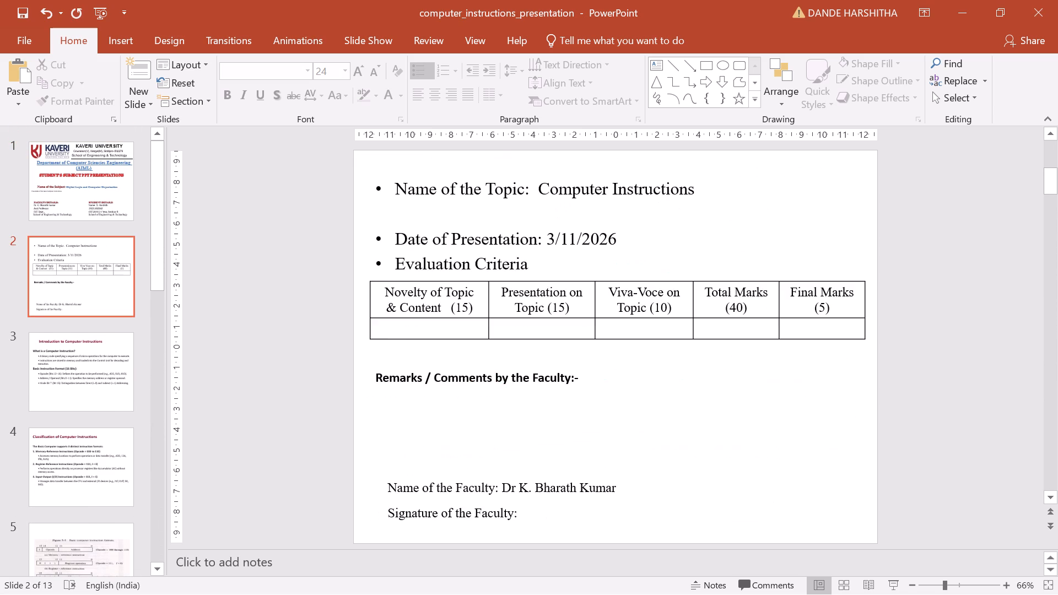
{"action": "key", "text": "Down"}
{"action": "key", "text": "Down"}
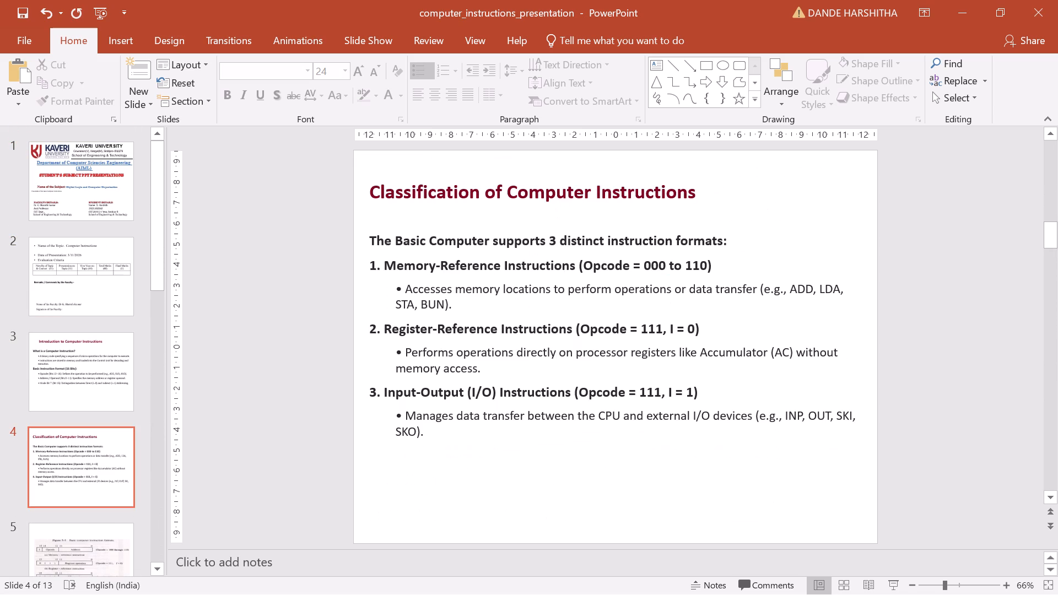
{"action": "key", "text": "Up"}
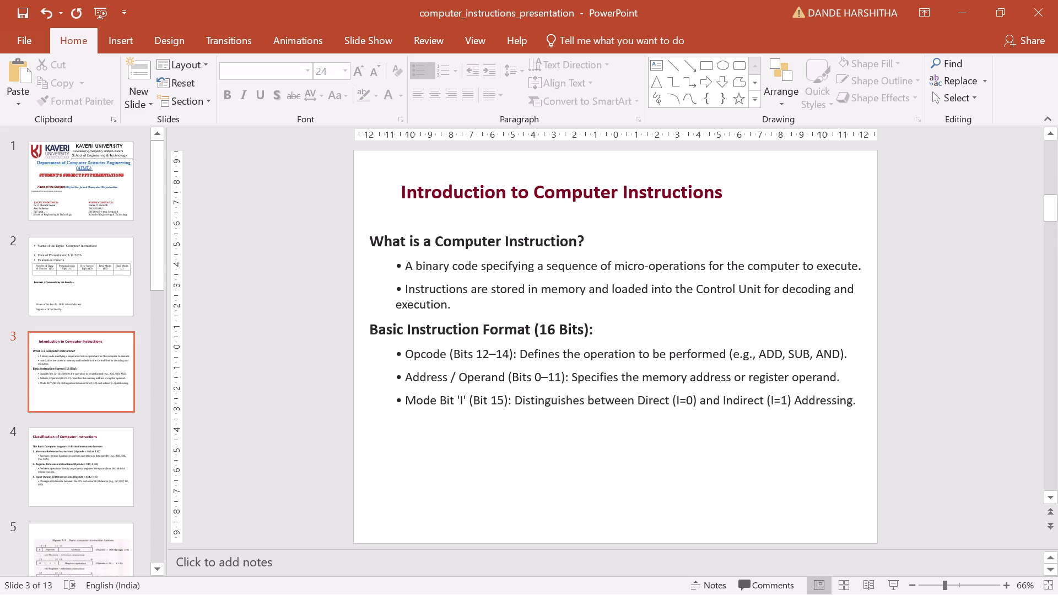
{"action": "key", "text": "Down"}
{"action": "key", "text": "Down"}
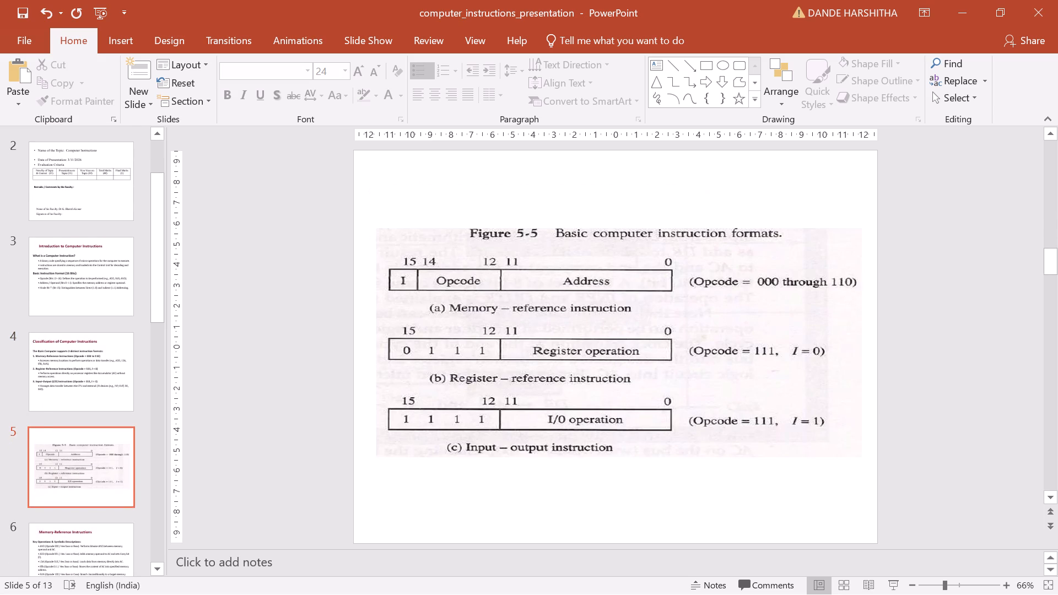
{"action": "key", "text": "Down"}
{"action": "key", "text": "Up"}
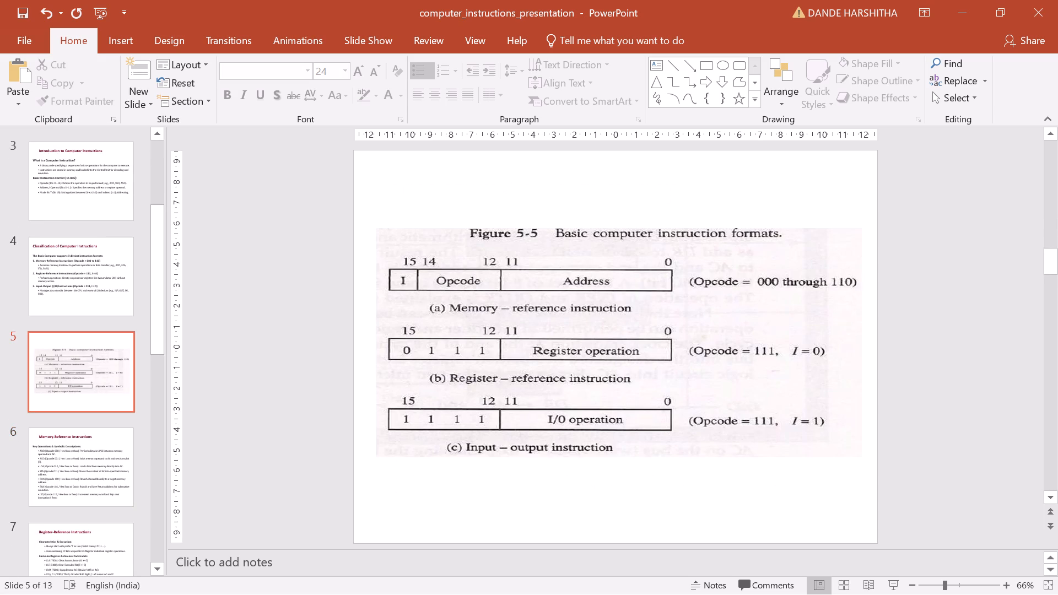
{"action": "key", "text": "Down"}
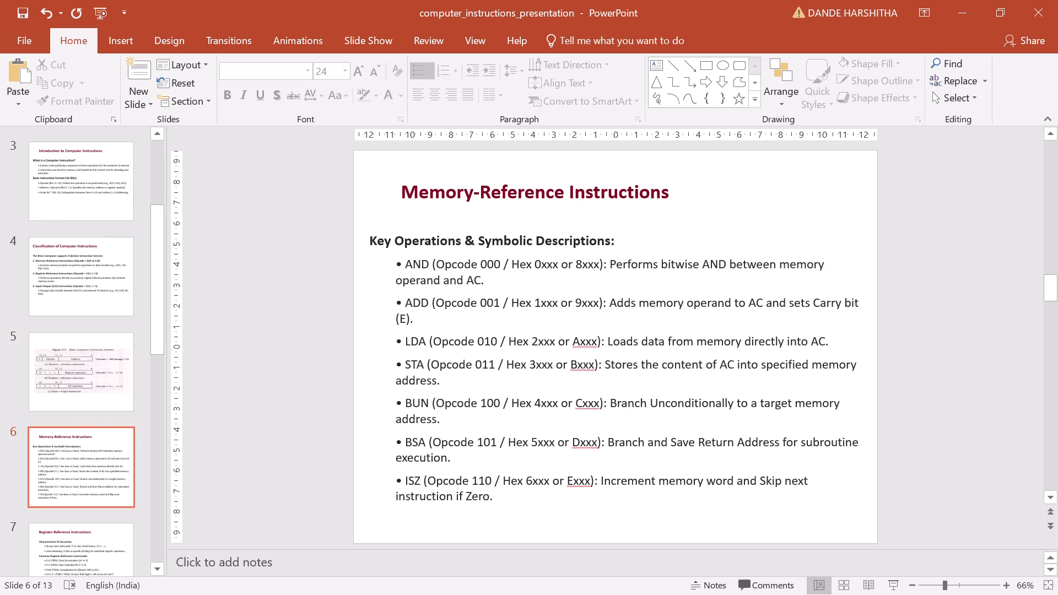
{"action": "key", "text": "Down"}
{"action": "key", "text": "Down"}
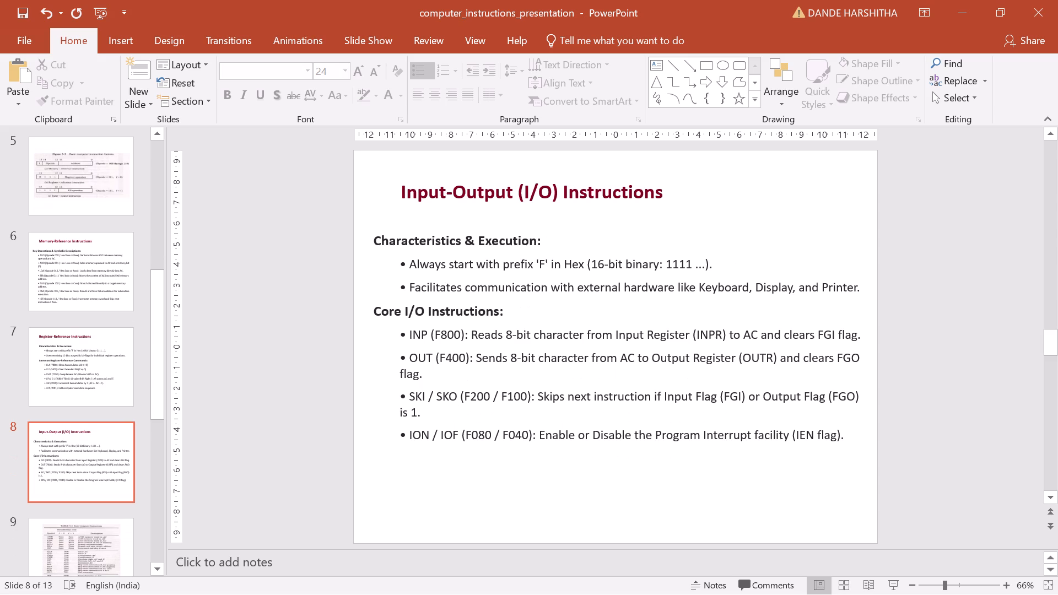
{"action": "key", "text": "Down"}
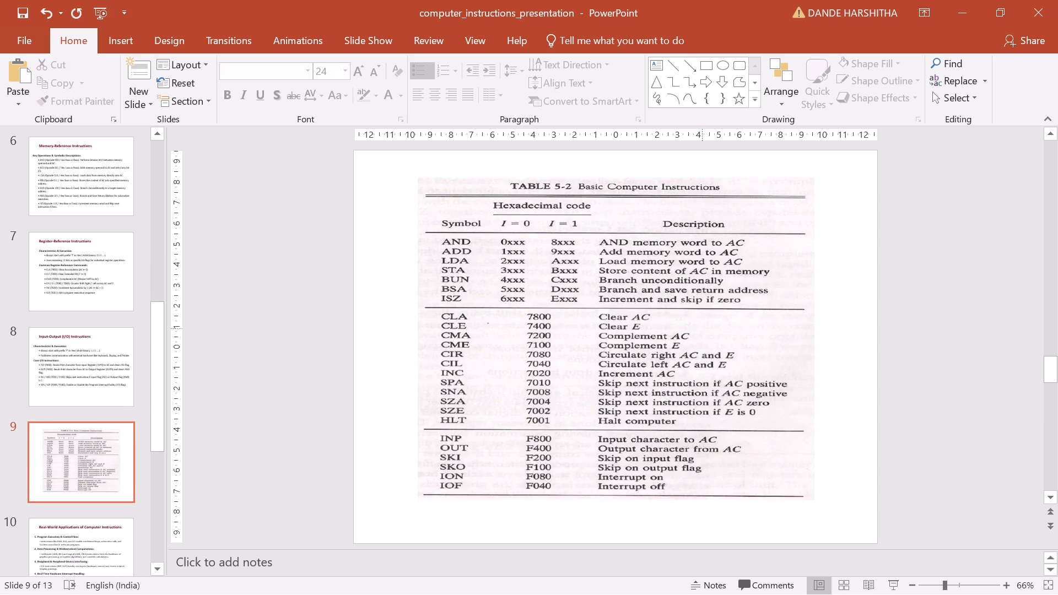
Stretch the instruction table picture on slide 9 downward until it nearly reaches the slide's lower edge.
{"action": "left_click", "coordinate": [602, 396]}
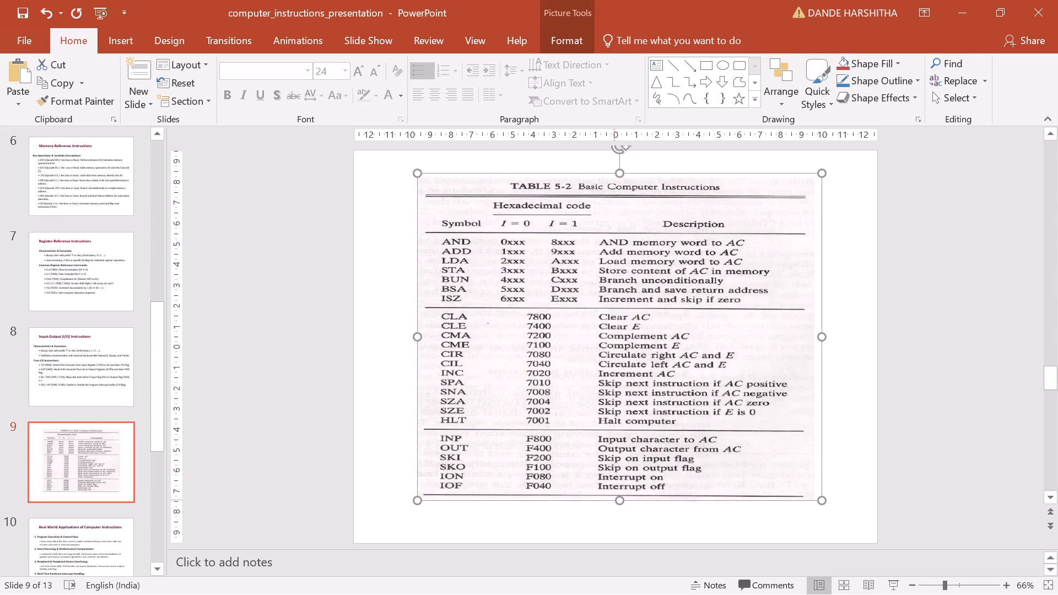
{"action": "left_click_drag", "start_coordinate": [620, 500], "coordinate": [625, 528]}
{"action": "left_click", "coordinate": [352, 398]}
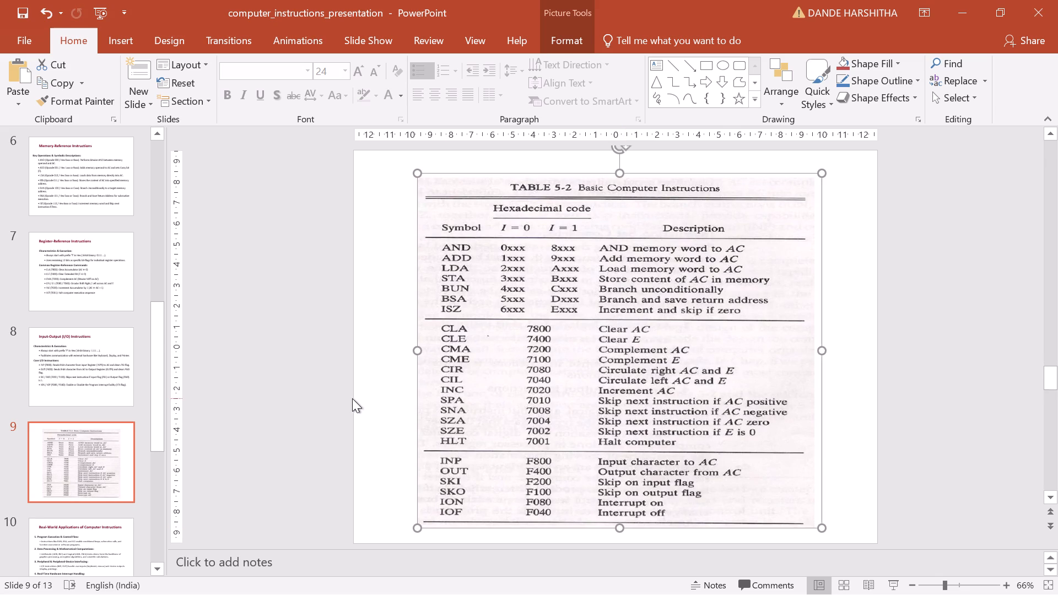
{"action": "left_click", "coordinate": [619, 221]}
Stretch the instruction table picture on slide 9 slightly upward, closer to the slide's upper edge.
{"action": "left_click", "coordinate": [622, 174]}
{"action": "left_click_drag", "start_coordinate": [622, 174], "coordinate": [621, 166]}
{"action": "left_click", "coordinate": [286, 264]}
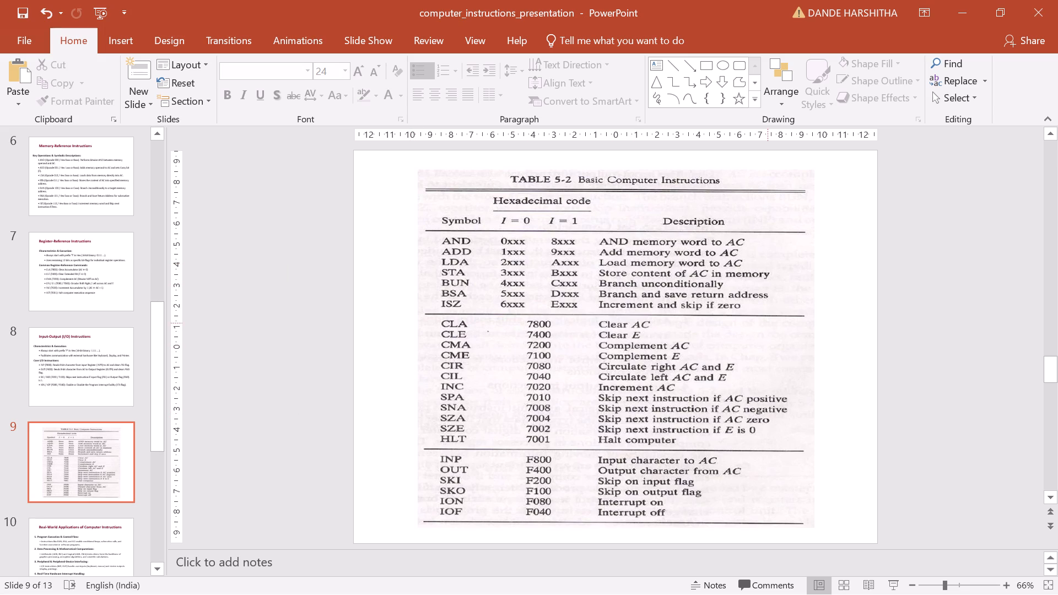
Narrow the instruction table picture on slide 9 from its right side and shift it to roughly the slide's horizontal centre.
{"action": "left_click", "coordinate": [787, 337]}
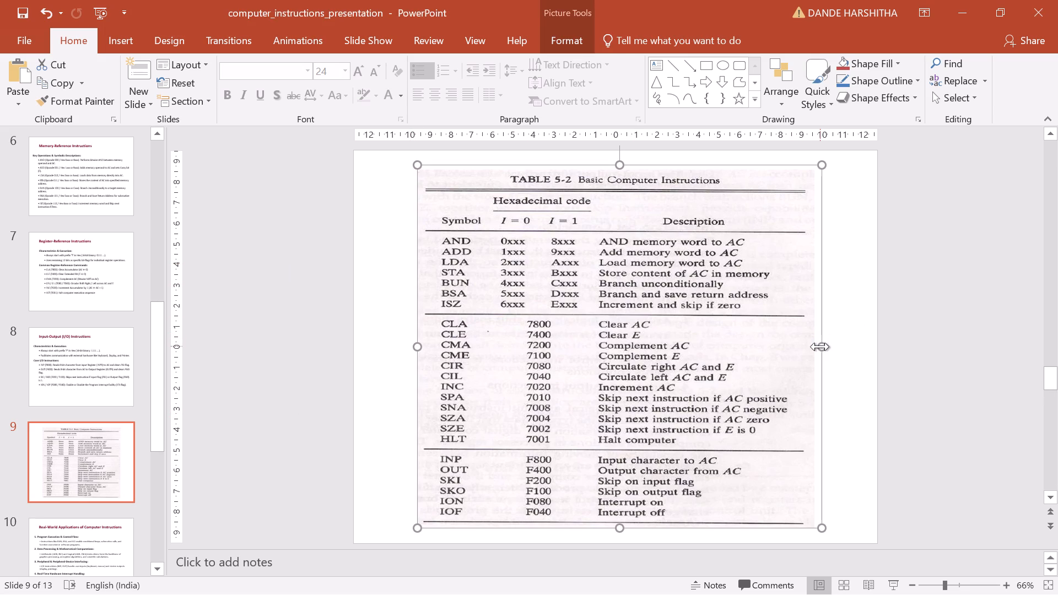
{"action": "left_click_drag", "start_coordinate": [820, 348], "coordinate": [794, 350]}
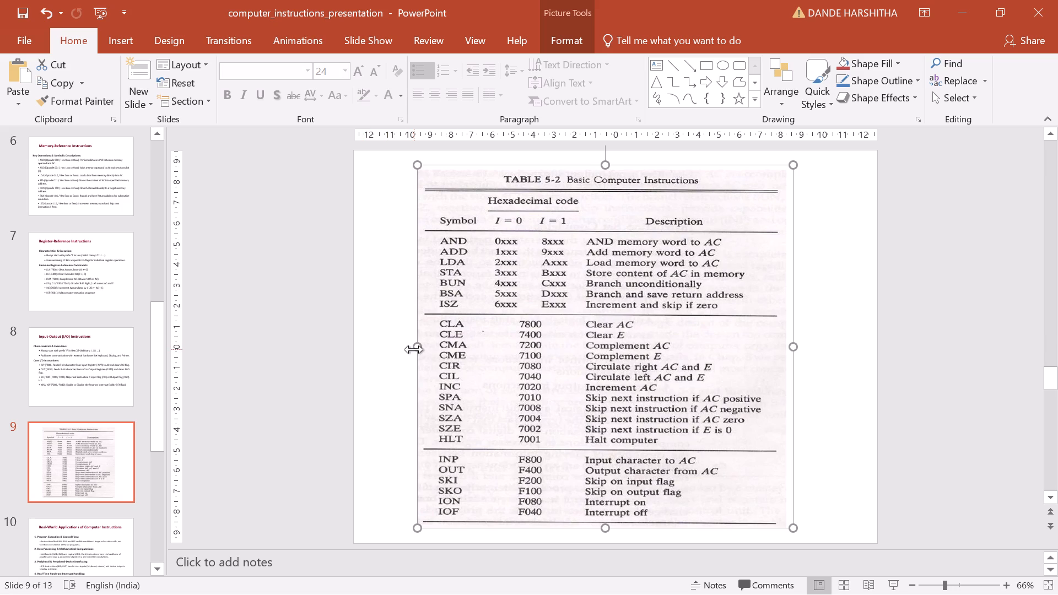
{"action": "left_click_drag", "start_coordinate": [504, 342], "coordinate": [523, 345]}
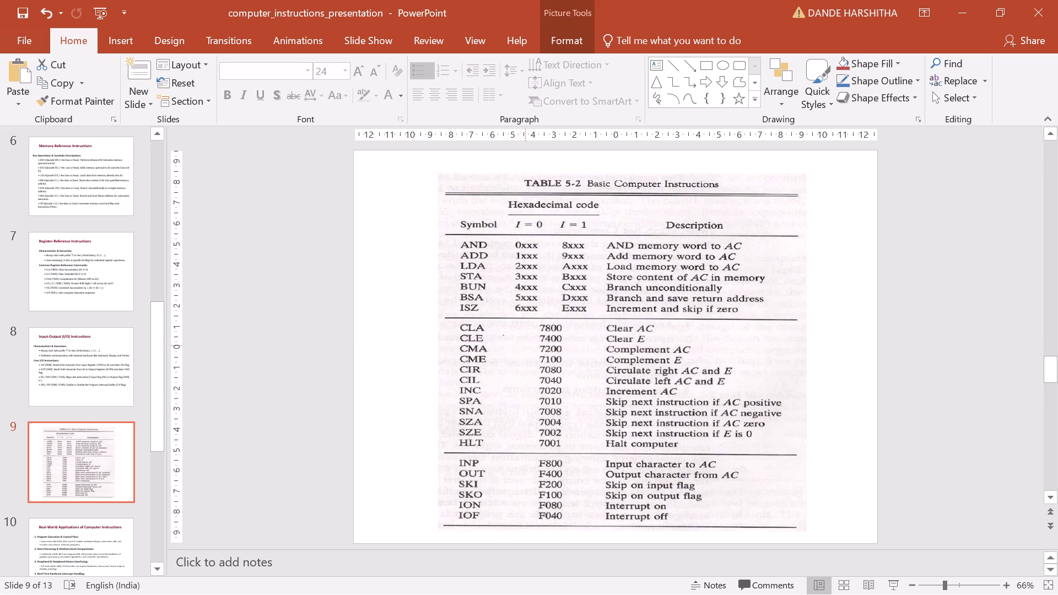
{"action": "left_click_drag", "start_coordinate": [523, 345], "coordinate": [523, 345]}
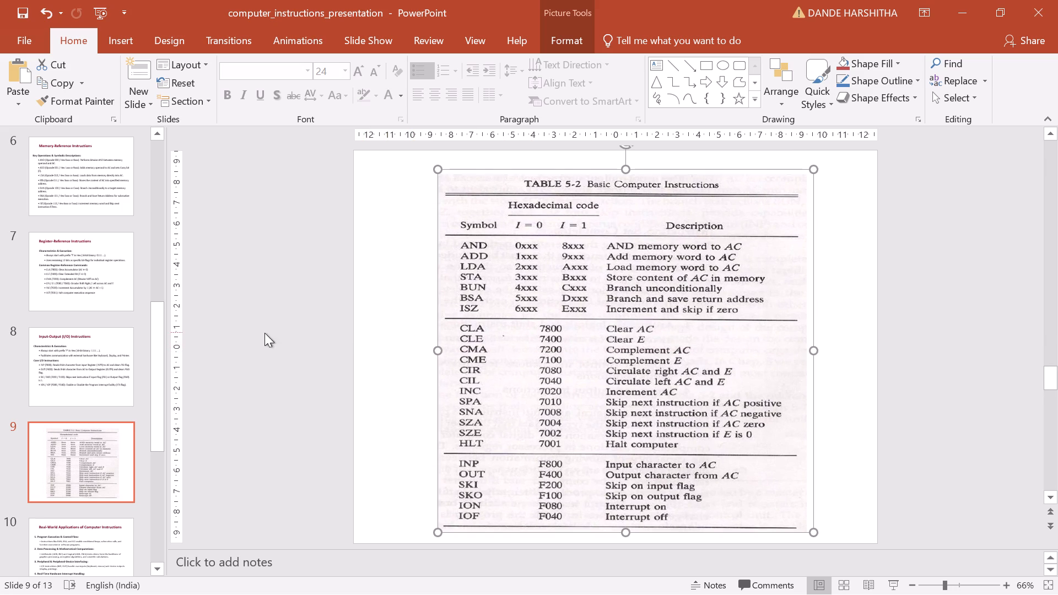
{"action": "left_click", "coordinate": [240, 333]}
Review the slides backward from the closing slides to the title slide.
{"action": "scroll", "coordinate": [562, 351], "scroll_direction": "down", "scroll_amount": 1}
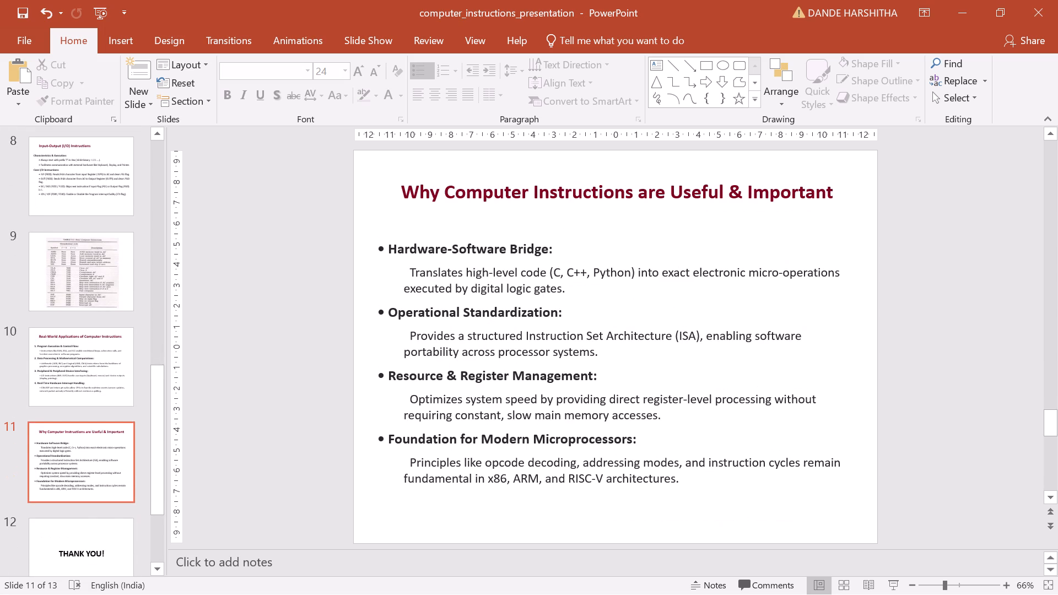
{"action": "key", "text": "Down"}
{"action": "key", "text": "Up"}
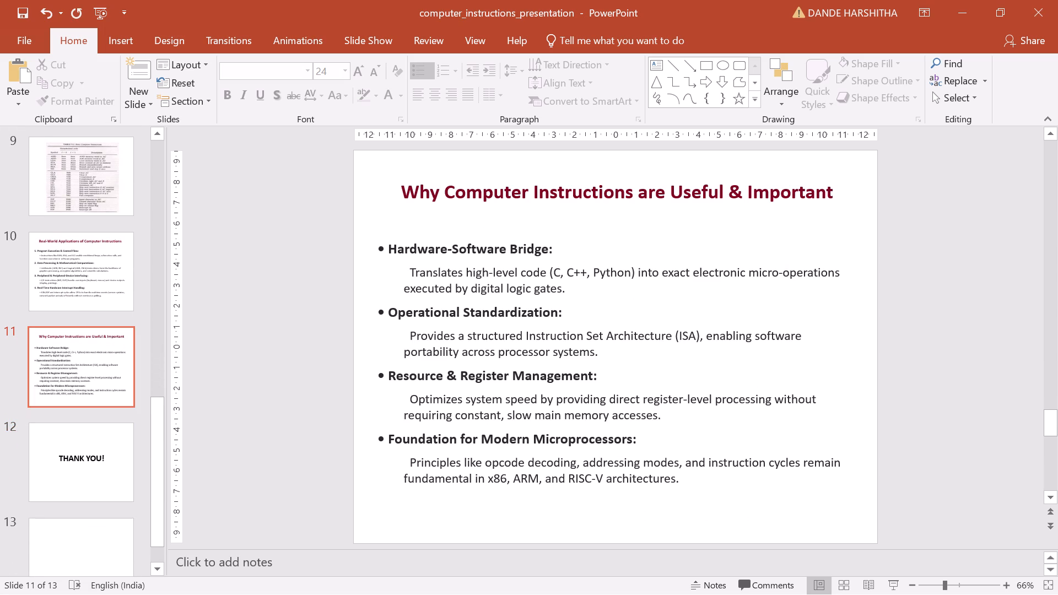
{"action": "key", "text": "Up"}
{"action": "key", "text": "Up"}
{"action": "key", "text": "Up"}
{"action": "key", "text": "Up"}
{"action": "key", "text": "Up"}
{"action": "key", "text": "Down"}
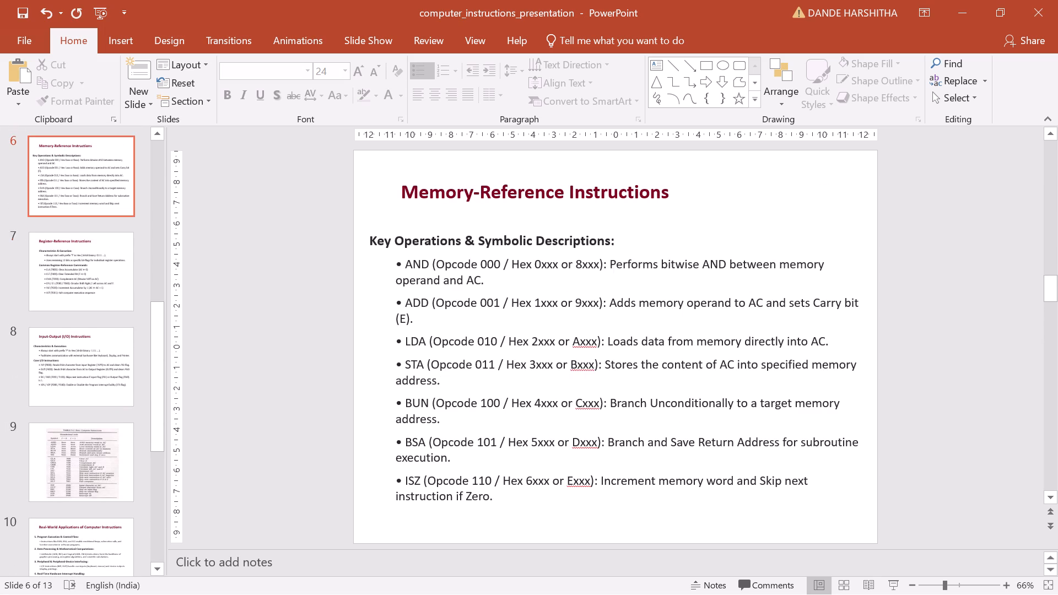
{"action": "key", "text": "Up"}
{"action": "key", "text": "Up"}
{"action": "key", "text": "Up"}
{"action": "key", "text": "Up"}
{"action": "key", "text": "Up"}
{"action": "key", "text": "Up"}
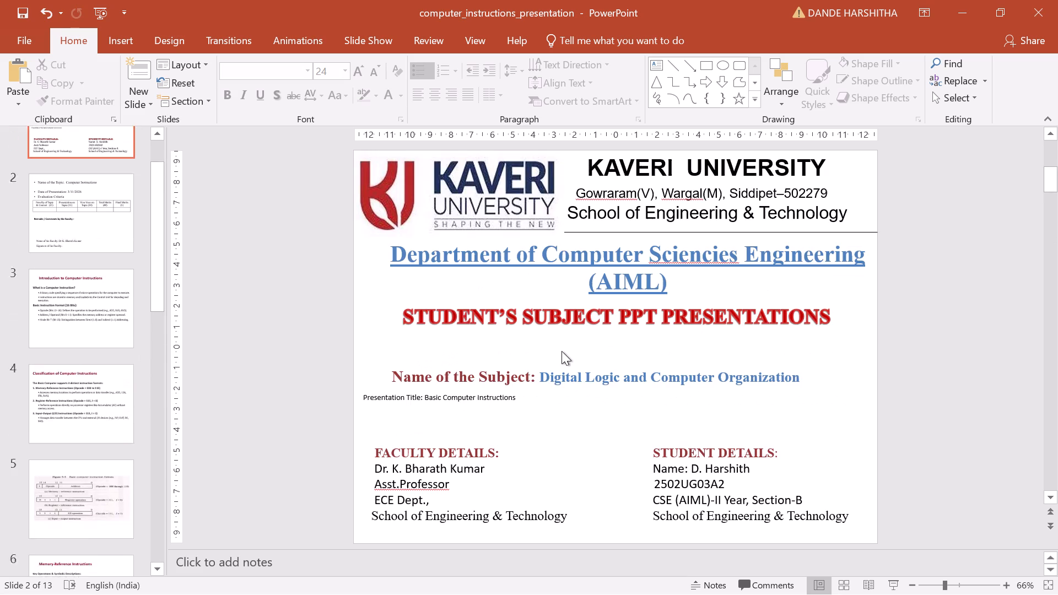
{"action": "key", "text": "Up"}
Review the presentation forward from the topic and evaluation criteria slide to the THANK YOU! slide.
{"action": "key", "text": "Down"}
{"action": "key", "text": "Down"}
{"action": "key", "text": "Down"}
{"action": "key", "text": "Down"}
{"action": "key", "text": "Down"}
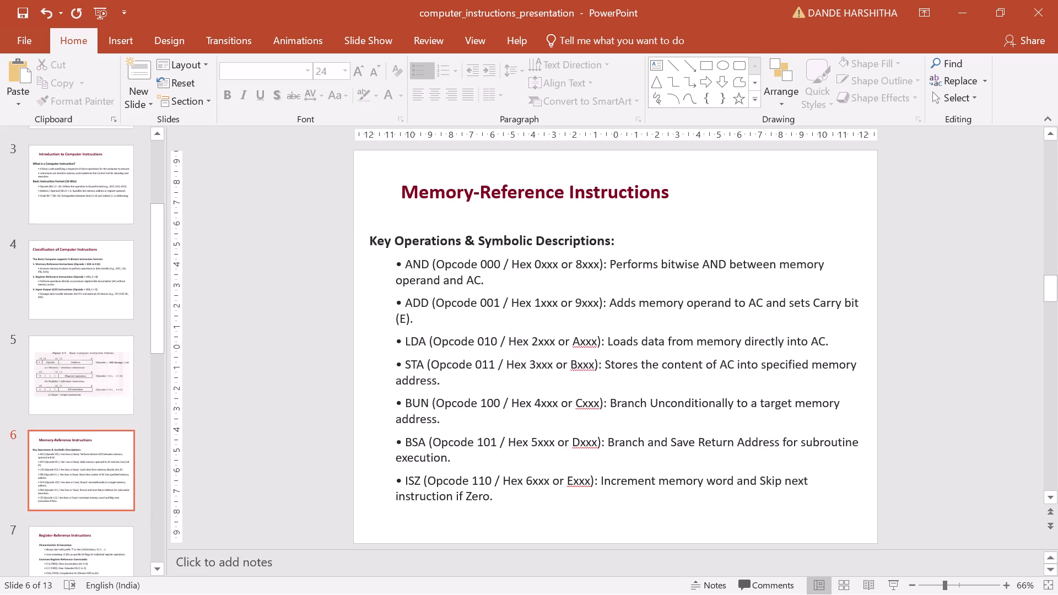
{"action": "key", "text": "Down"}
{"action": "key", "text": "Down"}
{"action": "key", "text": "Down"}
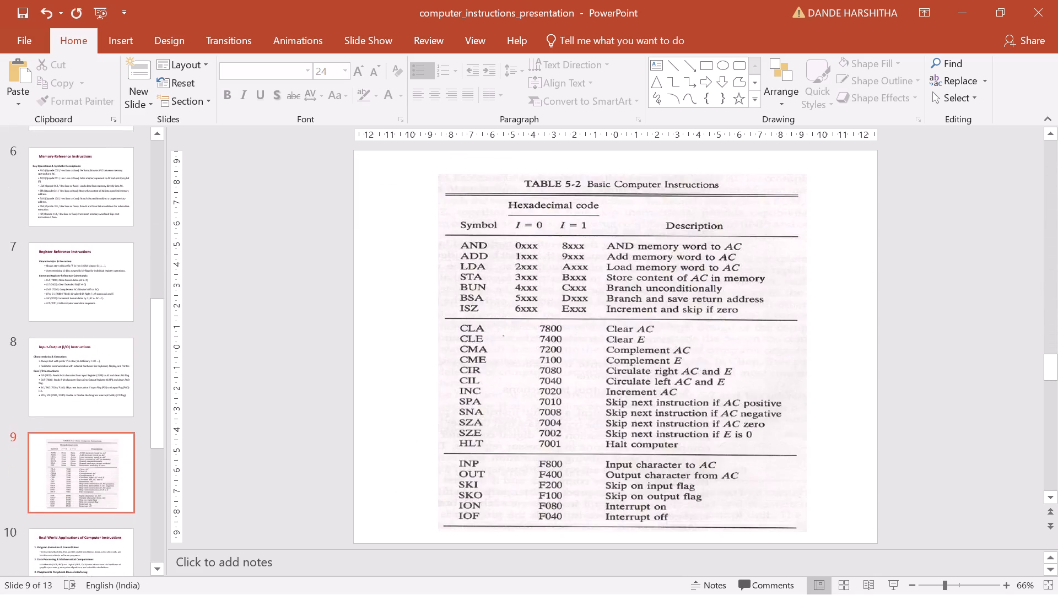
{"action": "key", "text": "Down"}
{"action": "key", "text": "Down"}
{"action": "key", "text": "Down"}
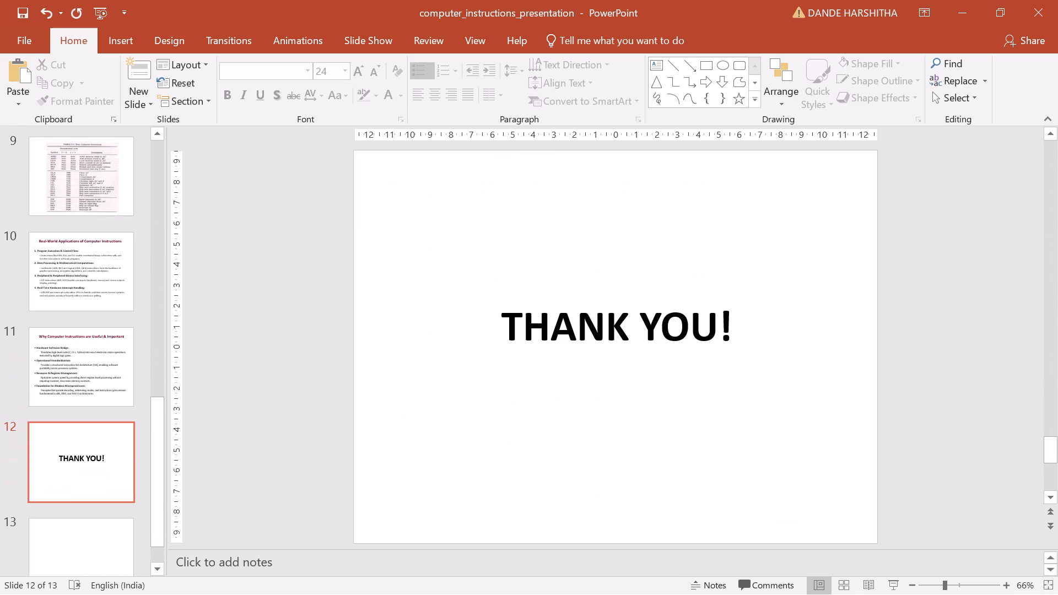
Insert a new blank slide between Why Computer Instructions are Useful & Important and THANK YOU!.
{"action": "key", "text": "Up"}
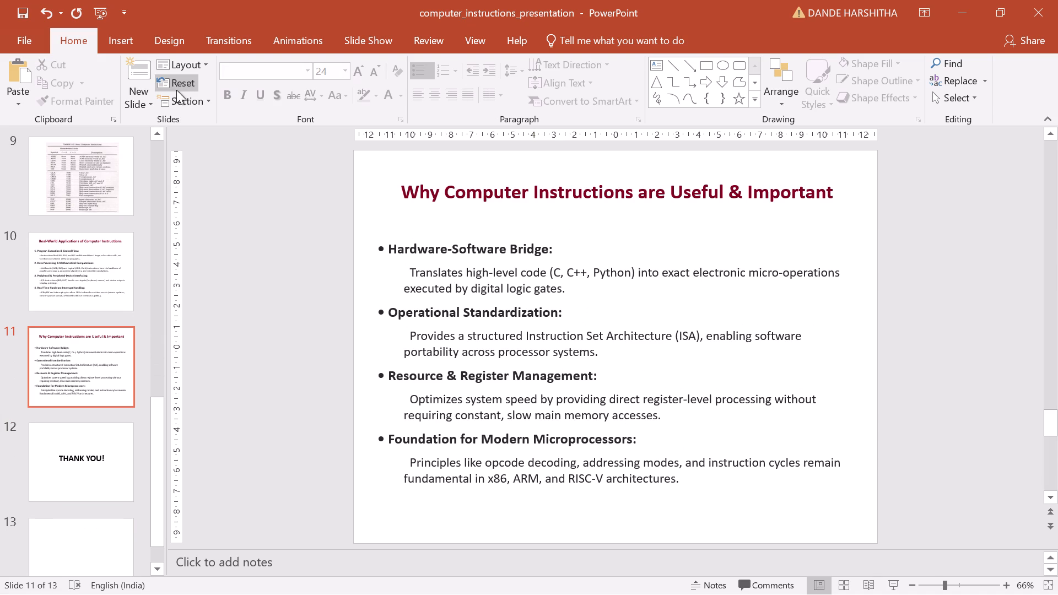
{"action": "left_click", "coordinate": [139, 74]}
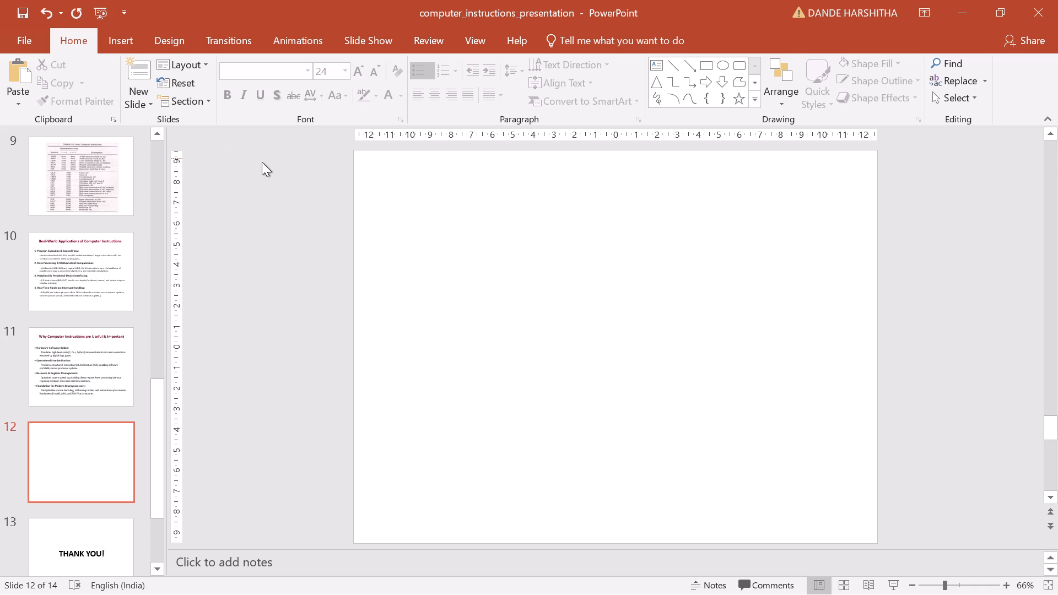
Start inserting a text box on the new blank slide 12.
{"action": "left_click", "coordinate": [418, 185]}
{"action": "left_click", "coordinate": [654, 36]}
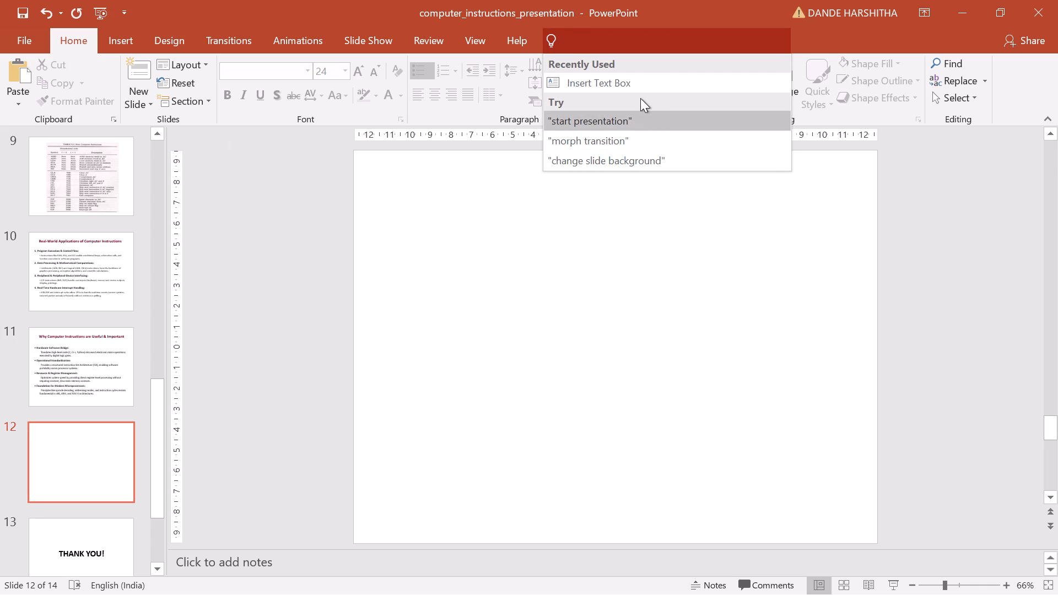
{"action": "left_click", "coordinate": [636, 84]}
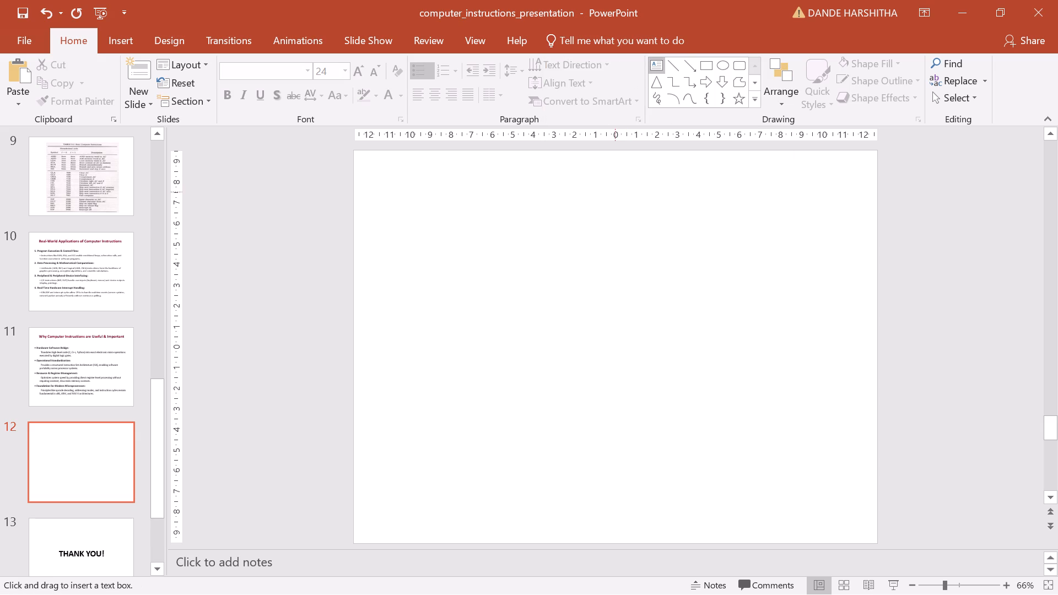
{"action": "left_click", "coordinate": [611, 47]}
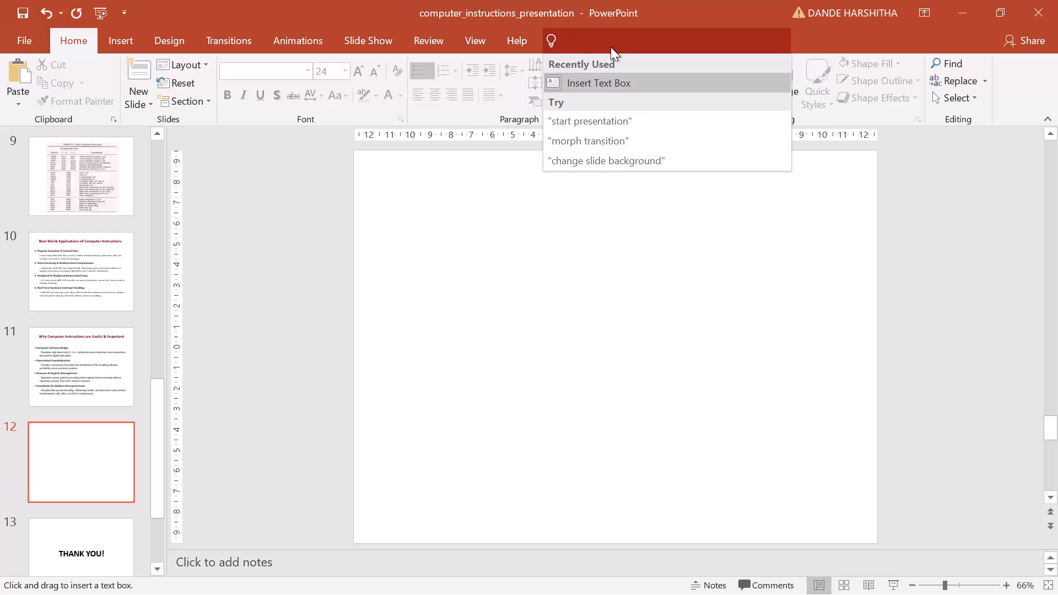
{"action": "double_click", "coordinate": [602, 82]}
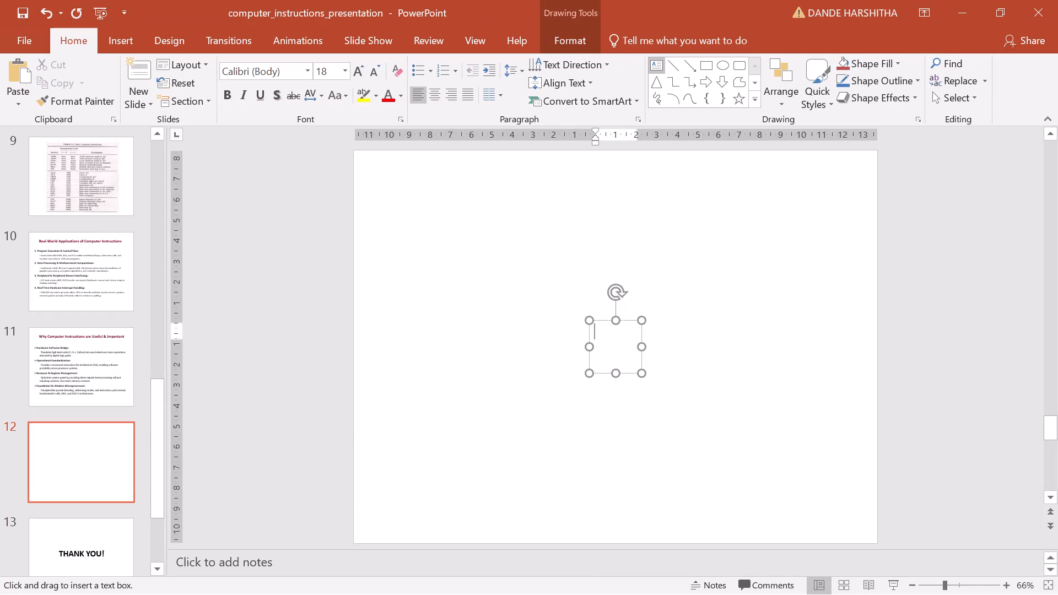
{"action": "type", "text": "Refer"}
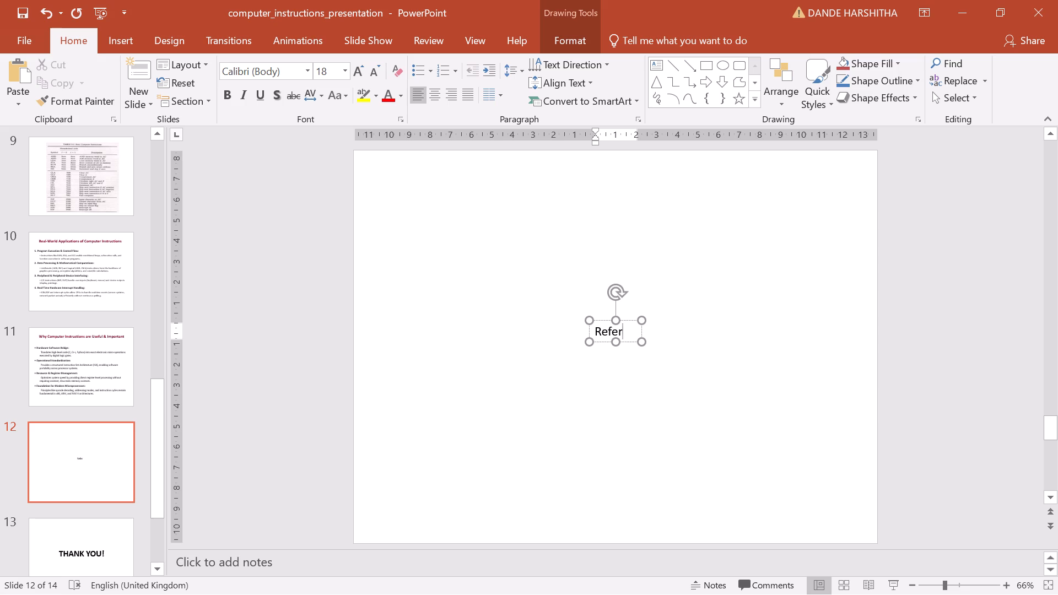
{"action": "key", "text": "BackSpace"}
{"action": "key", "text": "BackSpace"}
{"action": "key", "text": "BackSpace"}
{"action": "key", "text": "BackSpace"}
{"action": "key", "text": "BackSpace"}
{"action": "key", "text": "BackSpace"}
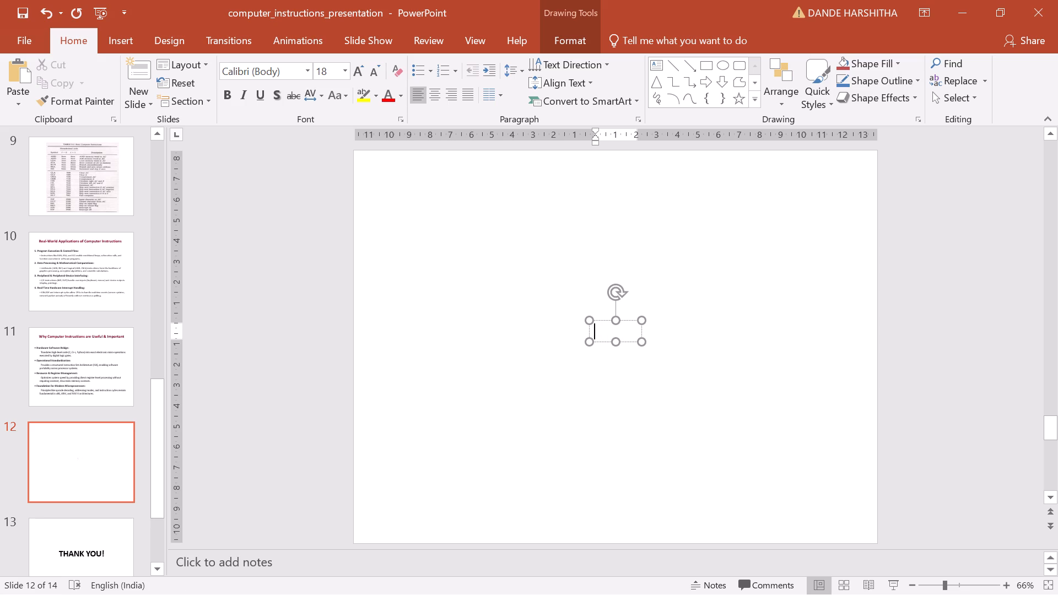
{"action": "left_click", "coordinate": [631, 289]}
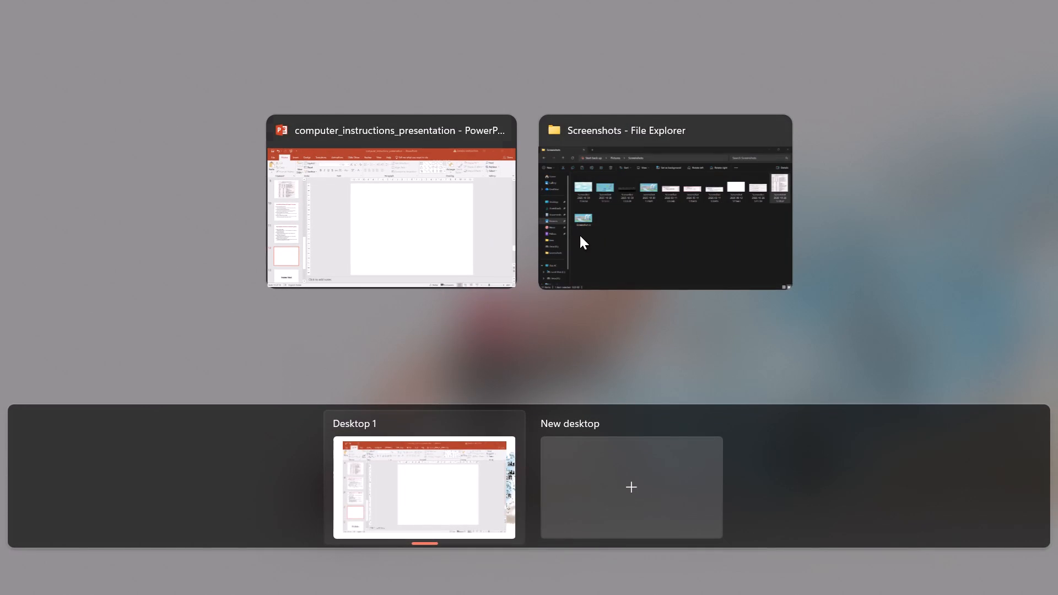
Leave the presentation window and open Windows search.
{"action": "left_click", "coordinate": [508, 580]}
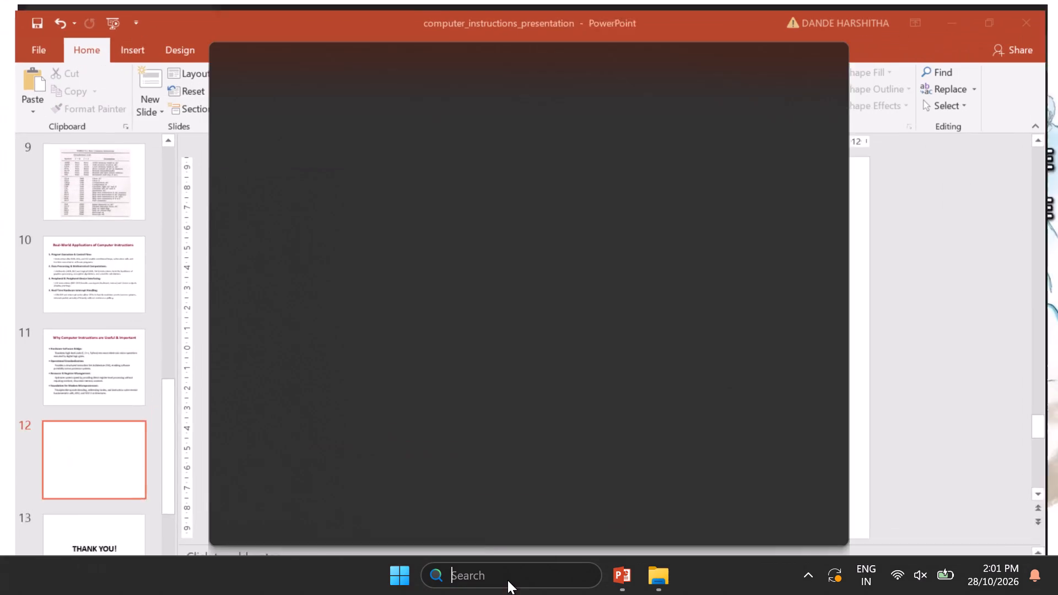
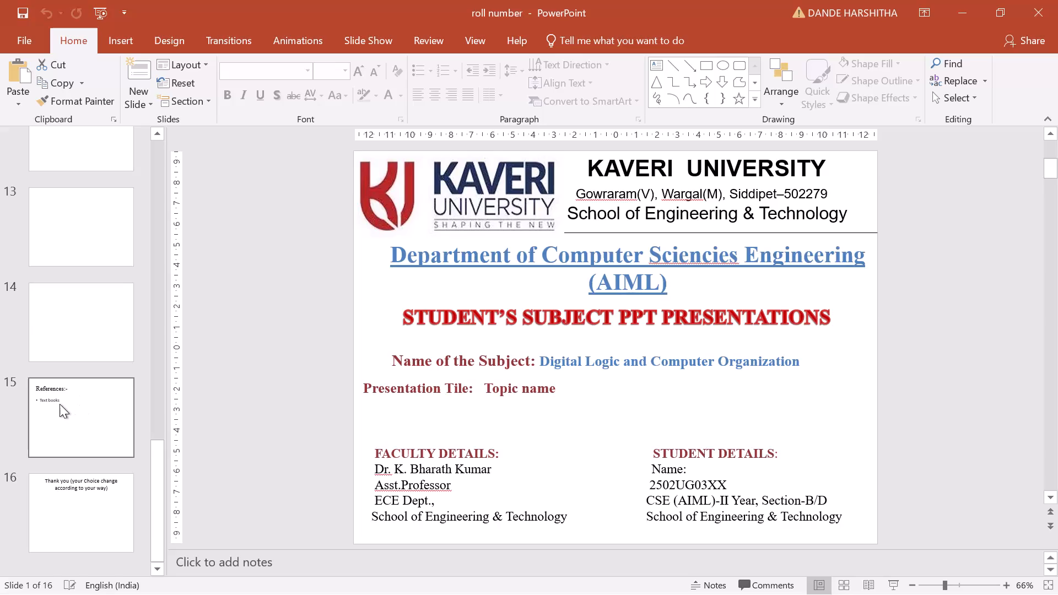
Copy the References:- title and the Text books bullet placeholders from slide 15 of the roll number presentation.
{"action": "left_click", "coordinate": [60, 404]}
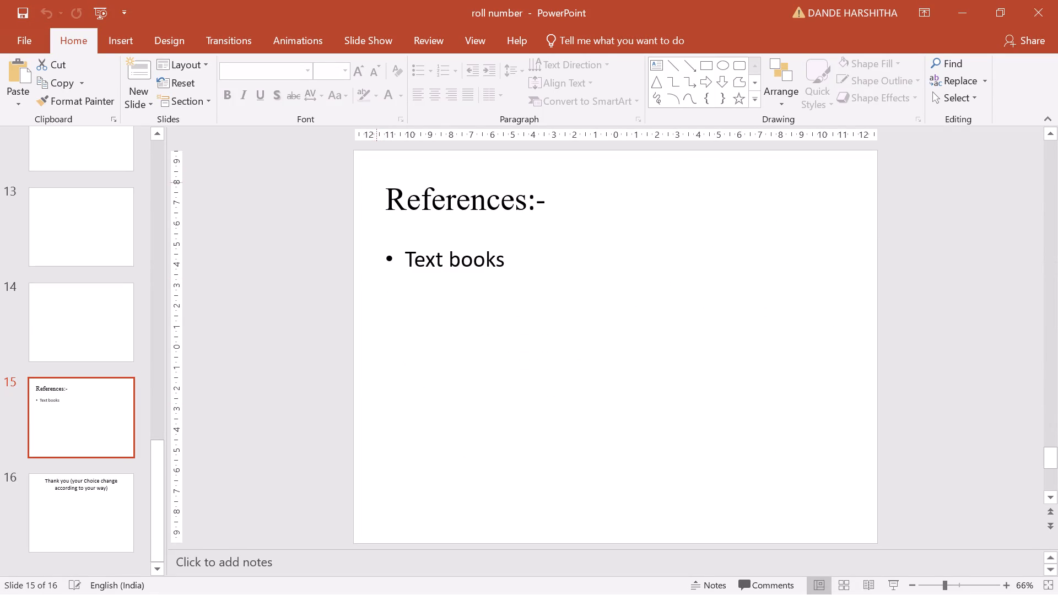
{"action": "left_click_drag", "start_coordinate": [354, 154], "coordinate": [723, 447]}
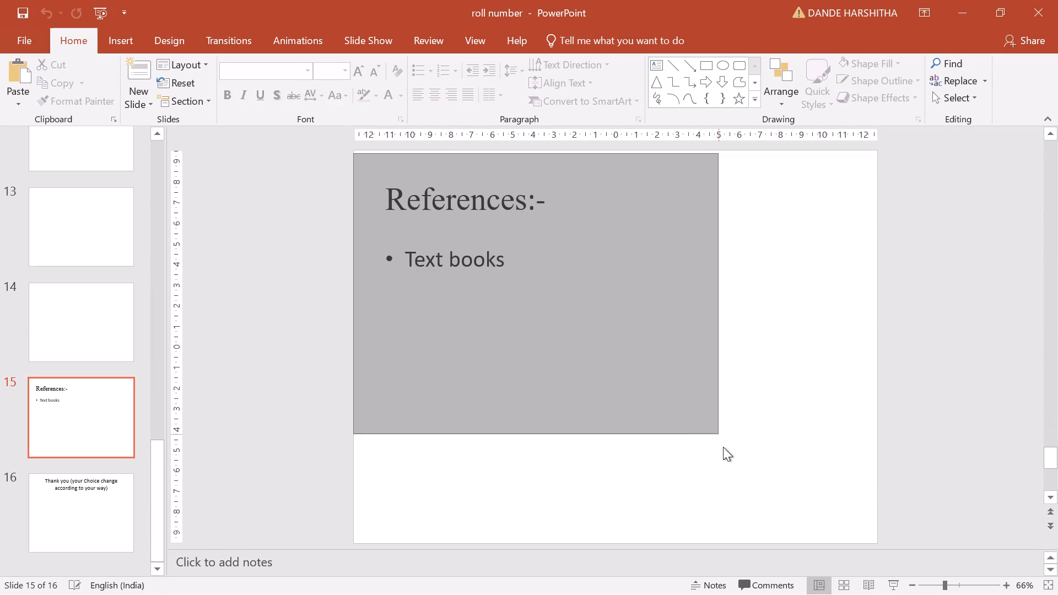
{"action": "left_click_drag", "start_coordinate": [723, 447], "coordinate": [917, 594]}
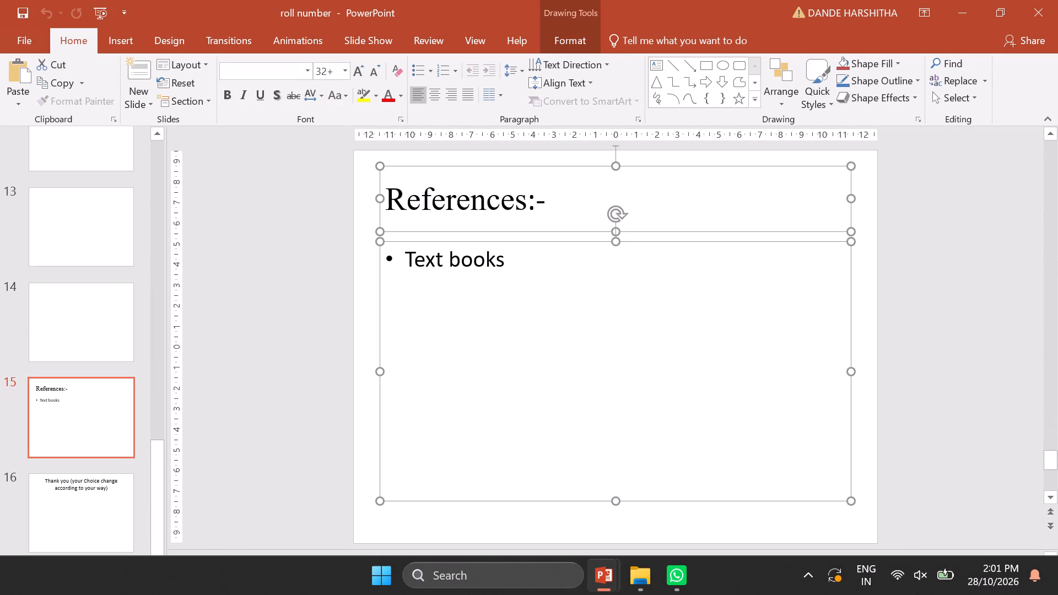
{"action": "key", "text": "ctrl+c"}
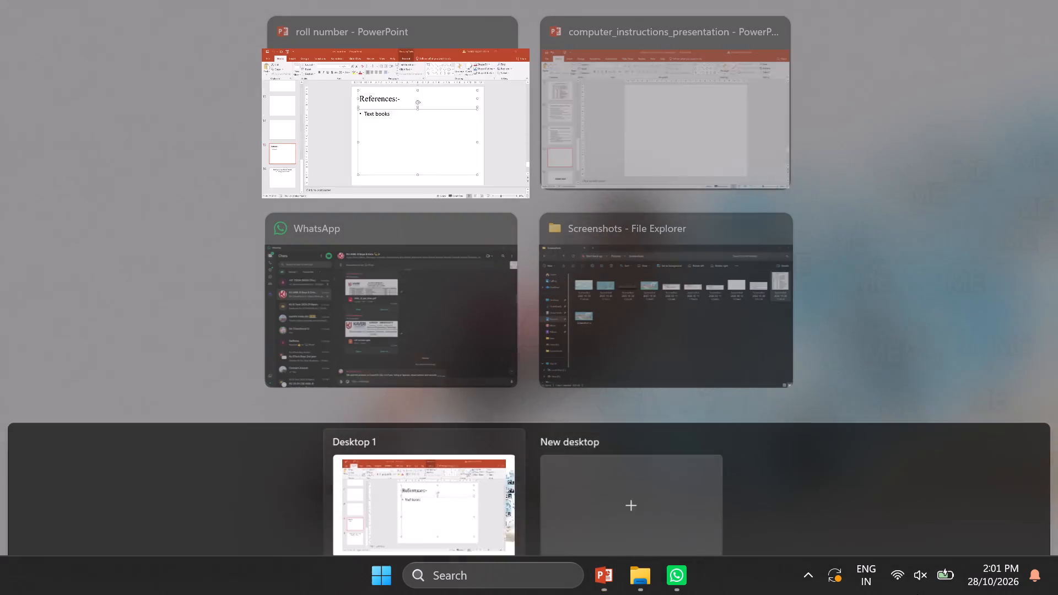
Switch to computer_instructions_presentation and paste the copied References:- title and Text books bullet onto blank slide 12.
{"action": "left_click", "coordinate": [717, 100]}
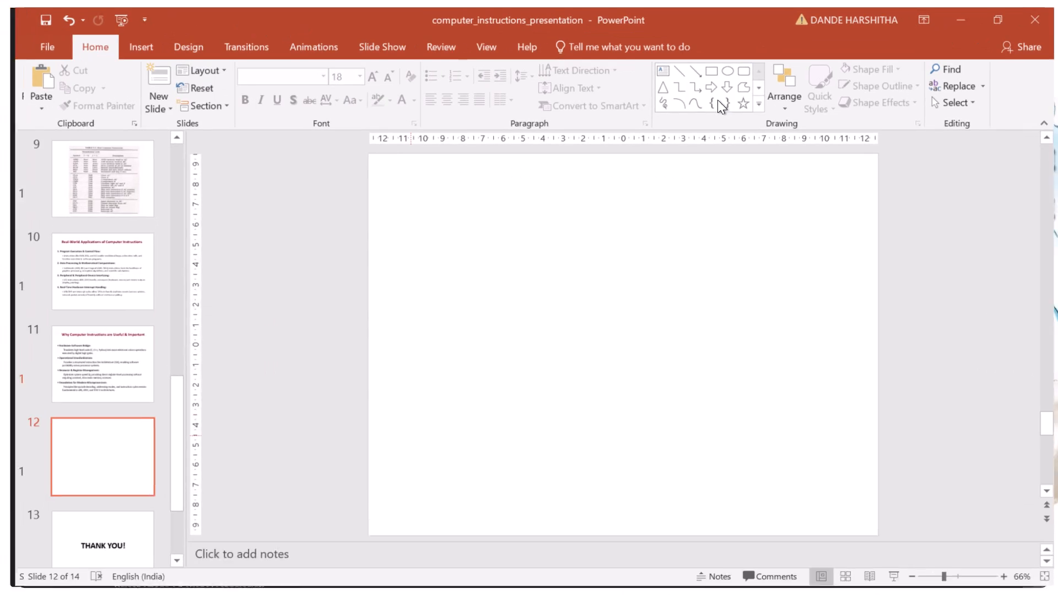
{"action": "key", "text": "ctrl+v"}
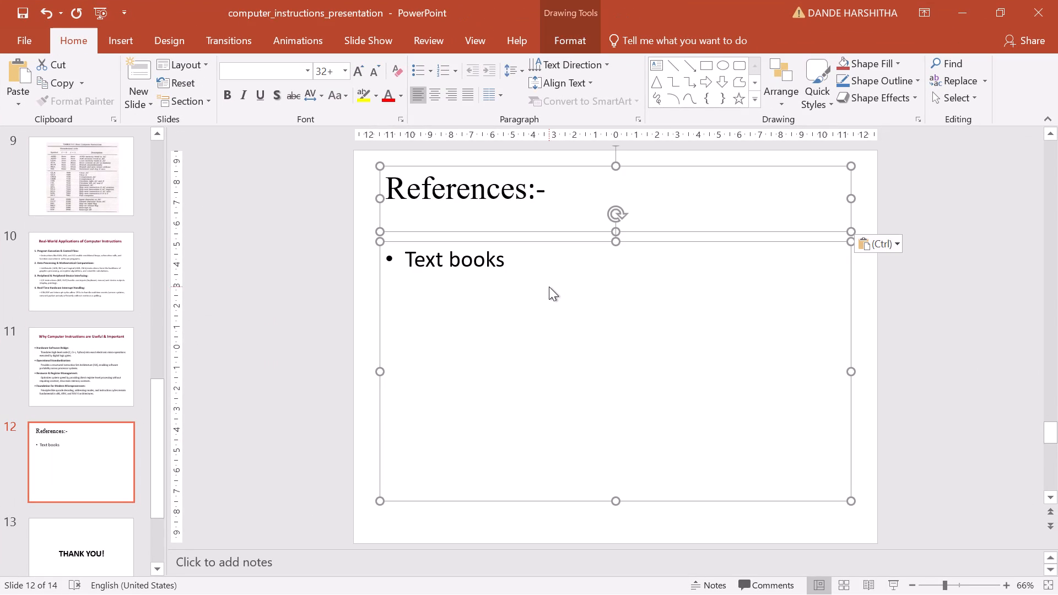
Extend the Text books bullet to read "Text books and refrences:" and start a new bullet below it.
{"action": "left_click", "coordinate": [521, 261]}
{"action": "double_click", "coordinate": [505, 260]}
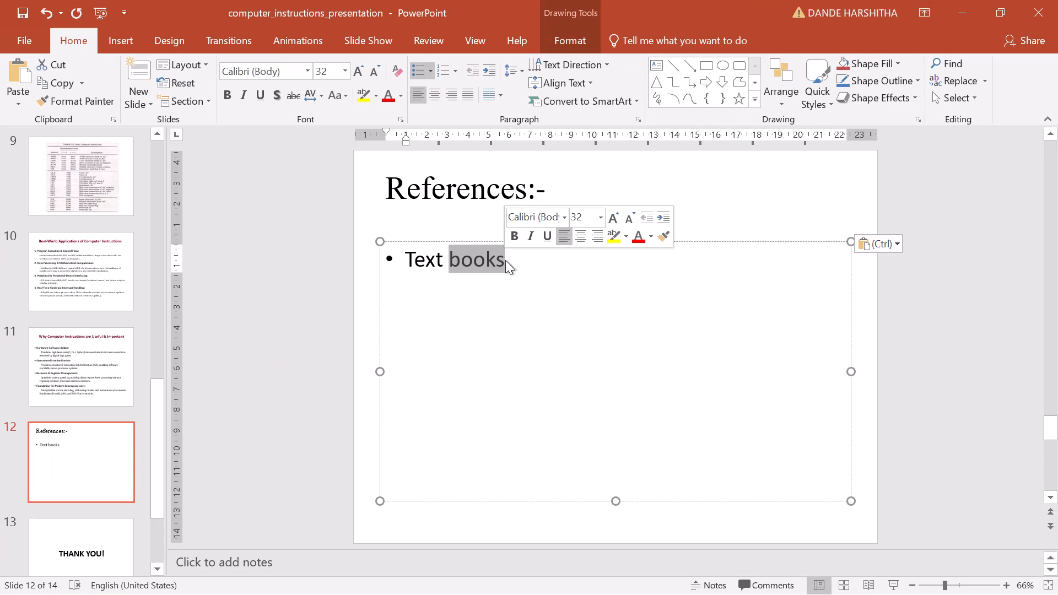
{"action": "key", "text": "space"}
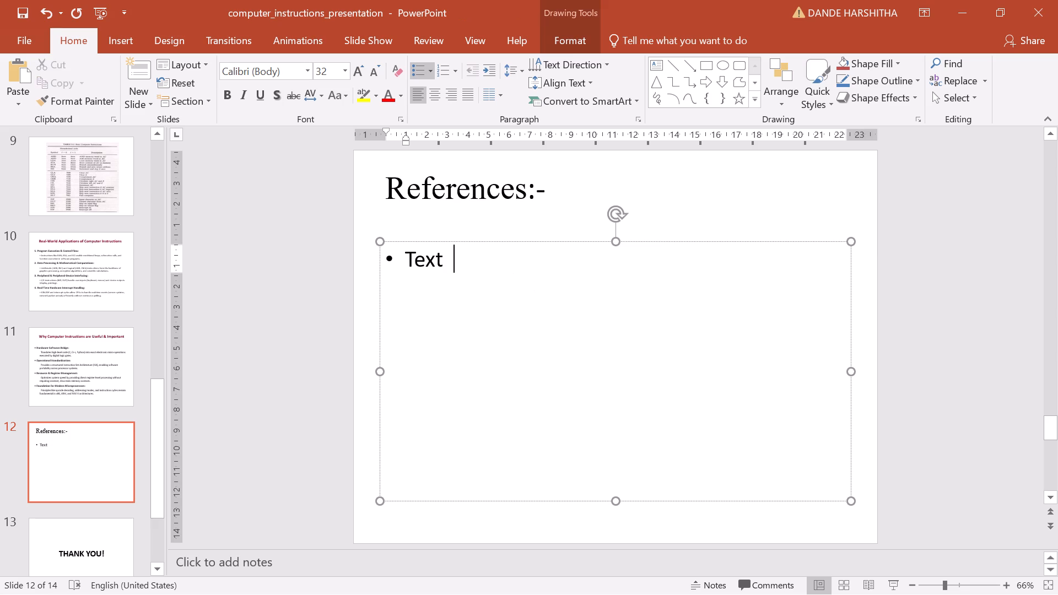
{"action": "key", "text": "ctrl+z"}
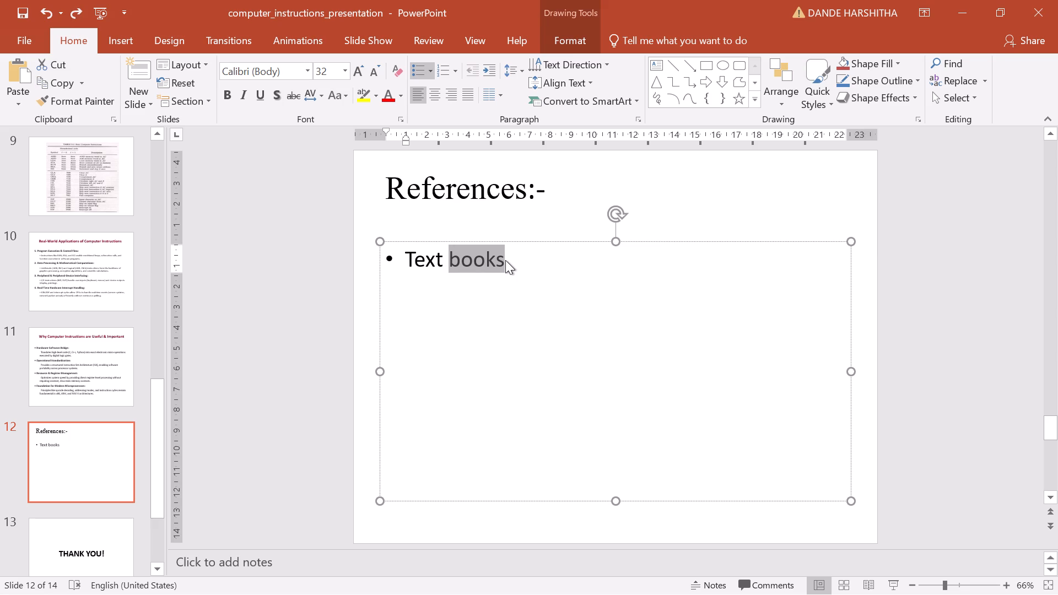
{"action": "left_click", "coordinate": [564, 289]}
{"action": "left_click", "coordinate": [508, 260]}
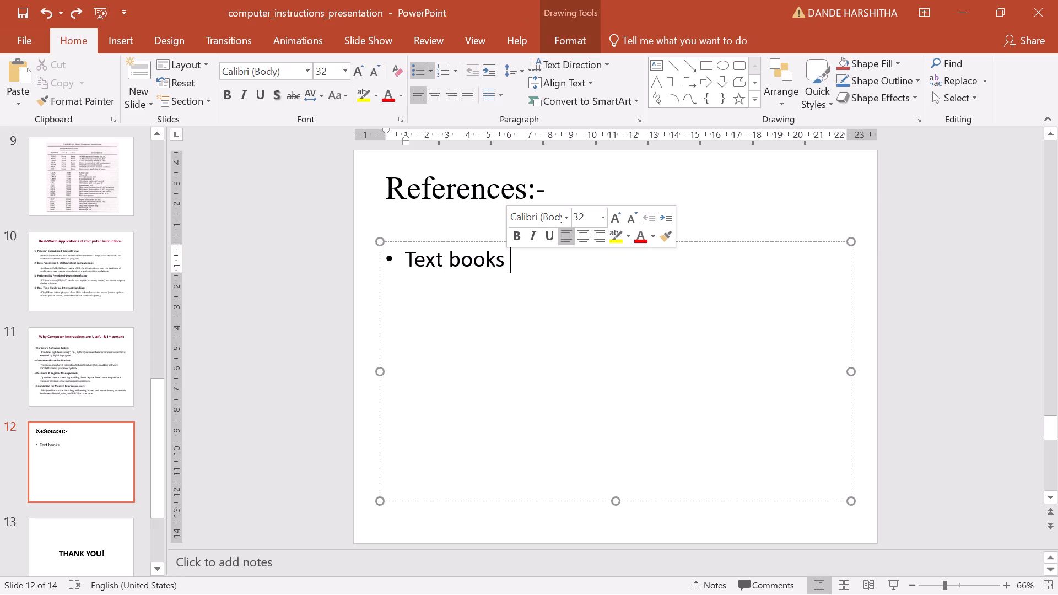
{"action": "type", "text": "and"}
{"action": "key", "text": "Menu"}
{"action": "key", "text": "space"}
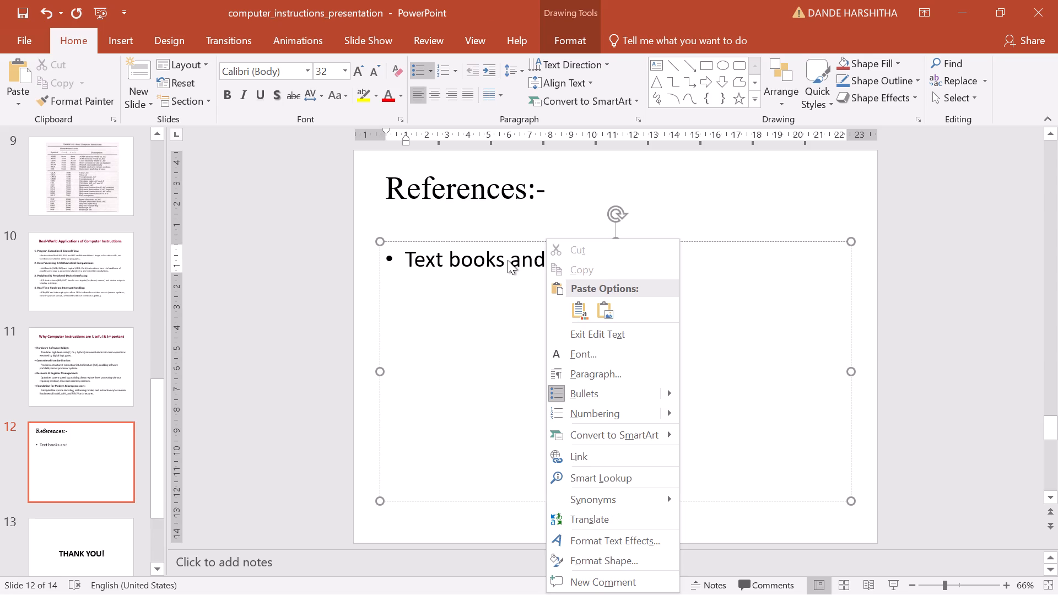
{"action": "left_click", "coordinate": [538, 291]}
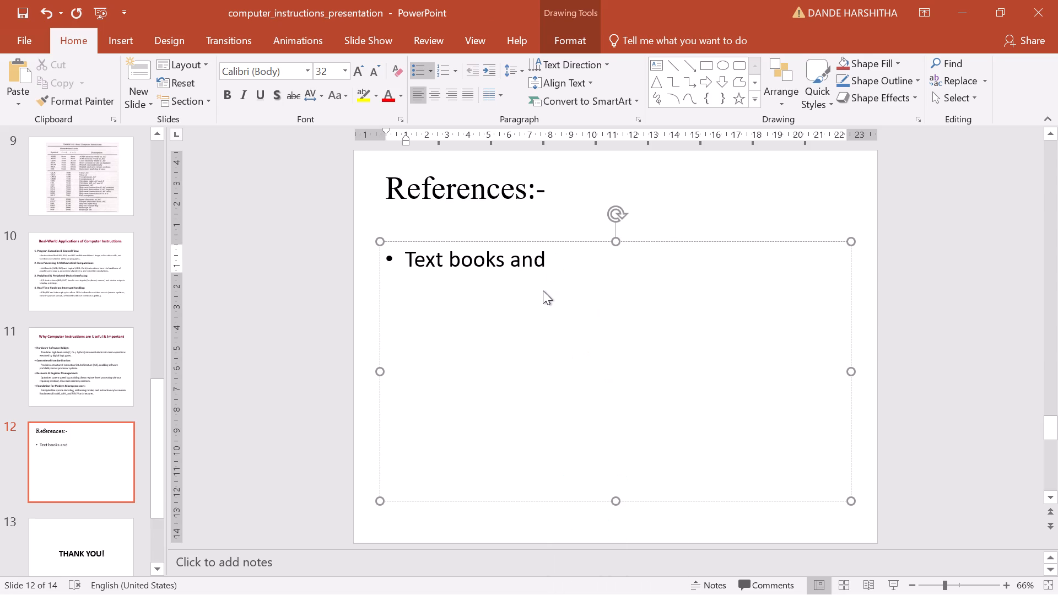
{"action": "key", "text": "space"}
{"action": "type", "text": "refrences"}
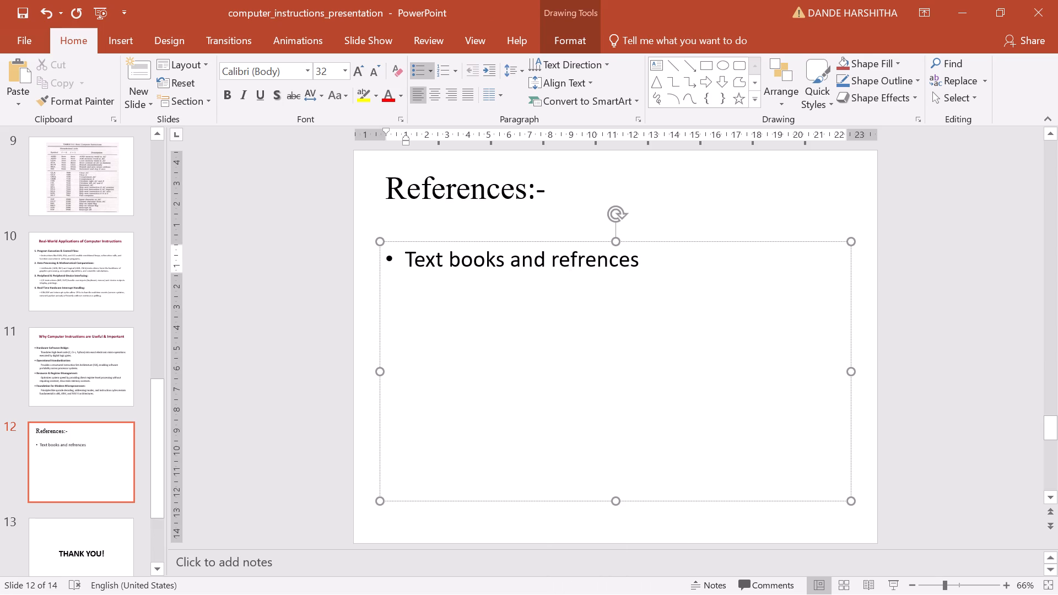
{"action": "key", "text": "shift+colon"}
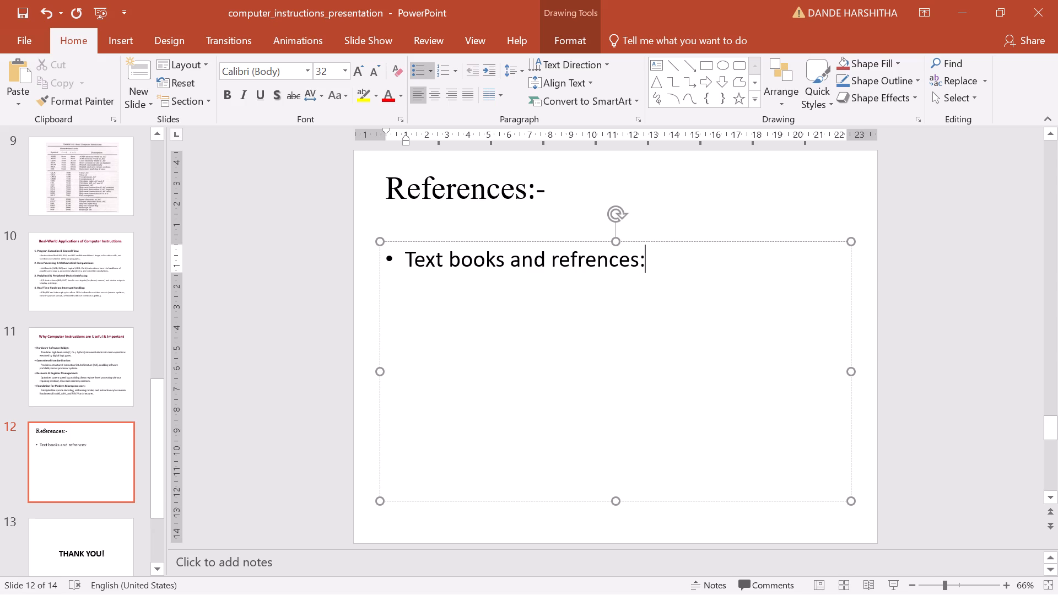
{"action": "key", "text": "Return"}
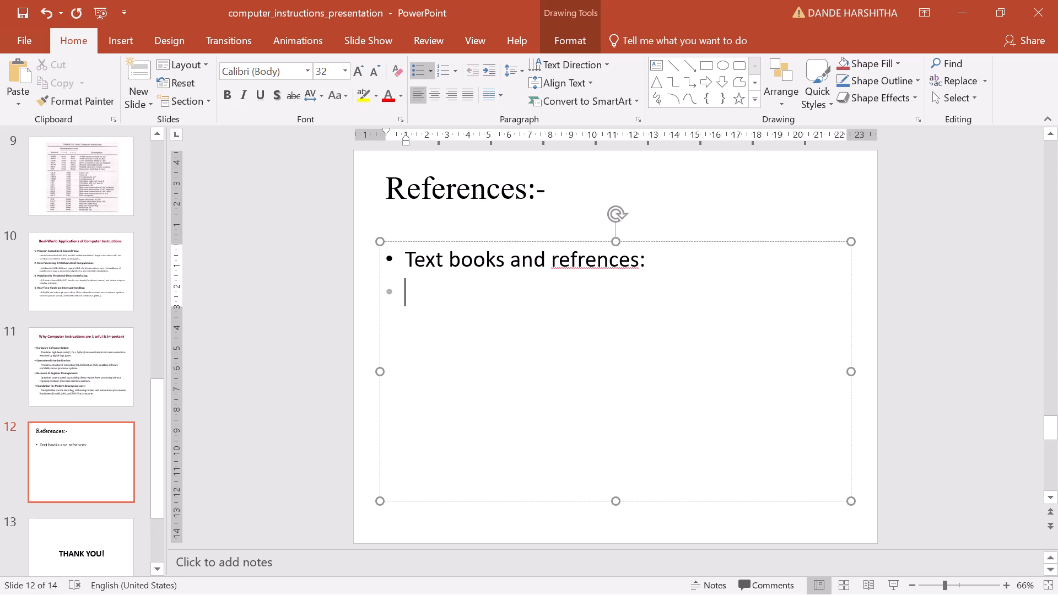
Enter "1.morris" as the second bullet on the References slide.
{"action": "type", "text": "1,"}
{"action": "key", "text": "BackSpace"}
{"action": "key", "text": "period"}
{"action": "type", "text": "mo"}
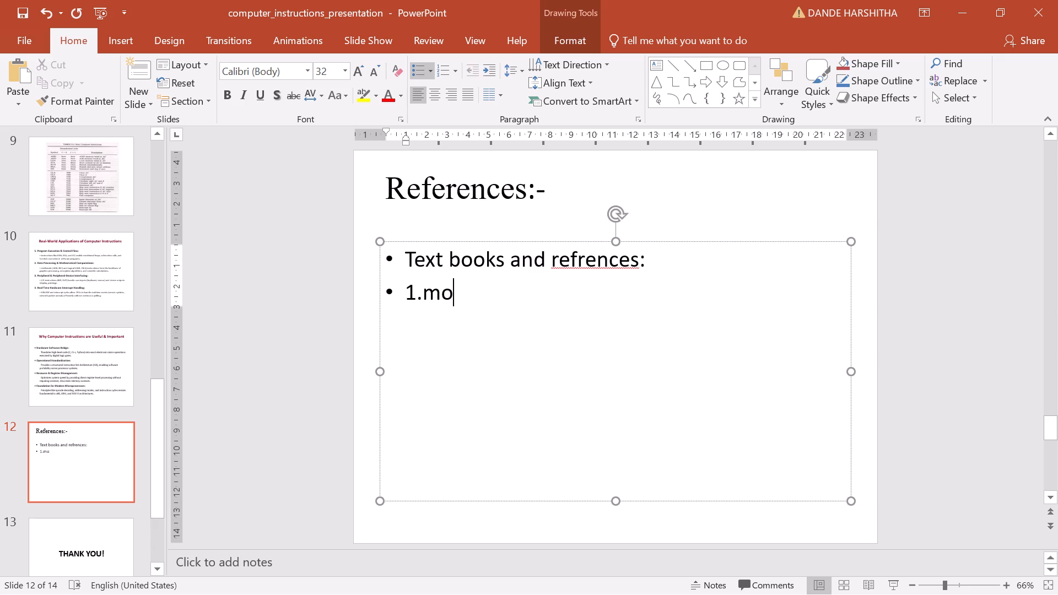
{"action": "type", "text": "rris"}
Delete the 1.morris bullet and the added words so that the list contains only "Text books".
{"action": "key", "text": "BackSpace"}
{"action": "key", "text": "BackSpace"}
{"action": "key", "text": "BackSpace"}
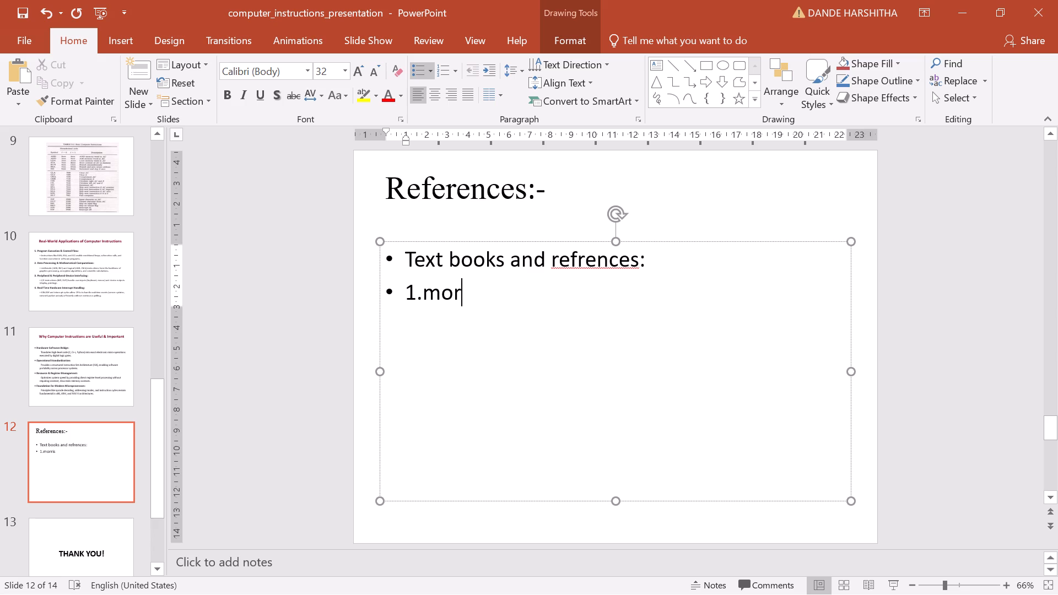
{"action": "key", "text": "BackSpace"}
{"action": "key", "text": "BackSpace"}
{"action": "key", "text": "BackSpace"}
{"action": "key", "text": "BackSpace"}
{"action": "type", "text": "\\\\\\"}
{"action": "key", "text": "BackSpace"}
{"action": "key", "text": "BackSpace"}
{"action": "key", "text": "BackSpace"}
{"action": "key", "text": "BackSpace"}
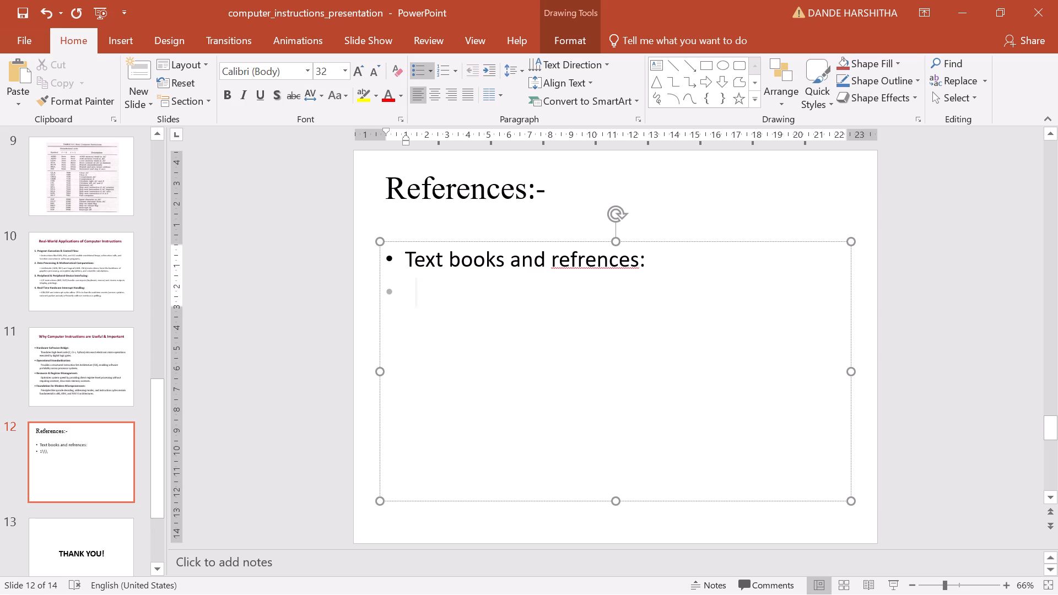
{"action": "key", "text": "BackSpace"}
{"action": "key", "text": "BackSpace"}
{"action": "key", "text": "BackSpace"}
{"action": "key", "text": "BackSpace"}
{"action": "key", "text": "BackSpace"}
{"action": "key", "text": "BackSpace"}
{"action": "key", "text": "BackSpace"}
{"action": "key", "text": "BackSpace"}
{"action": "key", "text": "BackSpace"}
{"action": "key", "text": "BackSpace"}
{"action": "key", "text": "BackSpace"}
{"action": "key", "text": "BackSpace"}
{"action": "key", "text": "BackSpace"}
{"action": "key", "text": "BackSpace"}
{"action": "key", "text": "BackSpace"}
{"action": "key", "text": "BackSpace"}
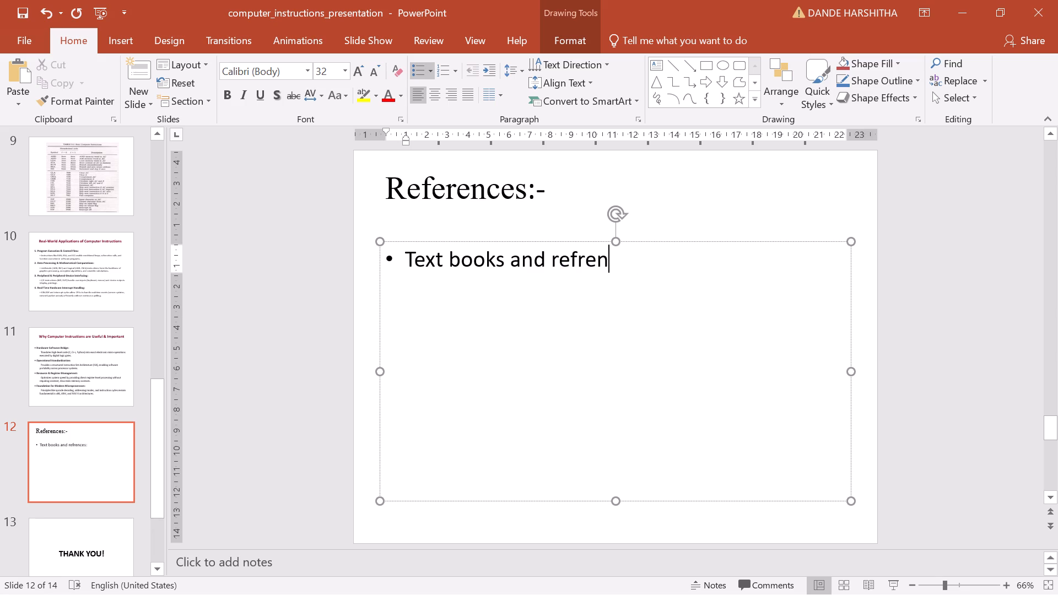
Add a second bullet below Text books reading "Digital Logic and".
{"action": "key", "text": "Return"}
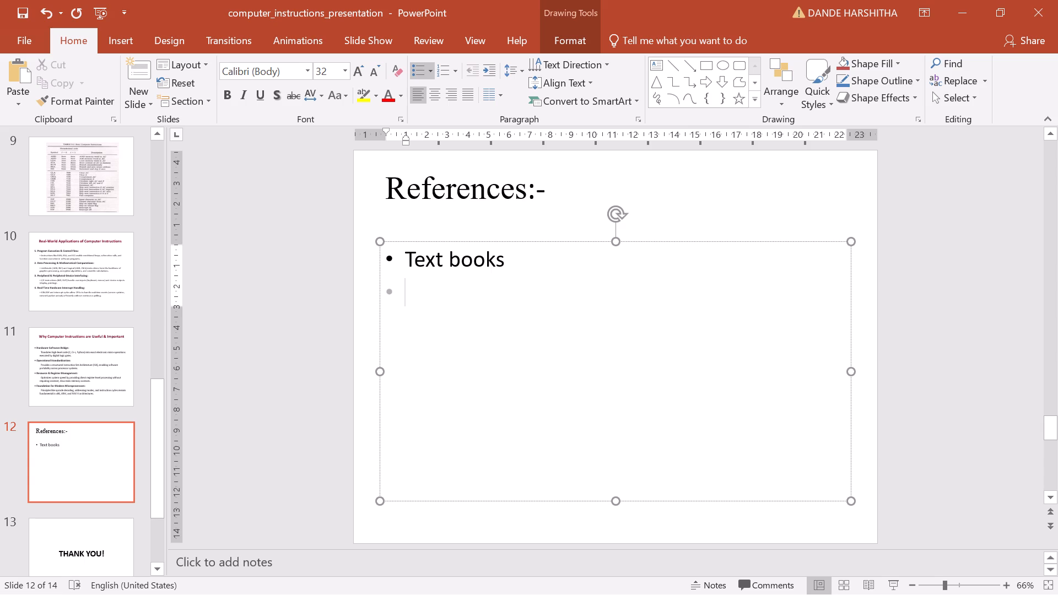
{"action": "key", "text": "shift+d"}
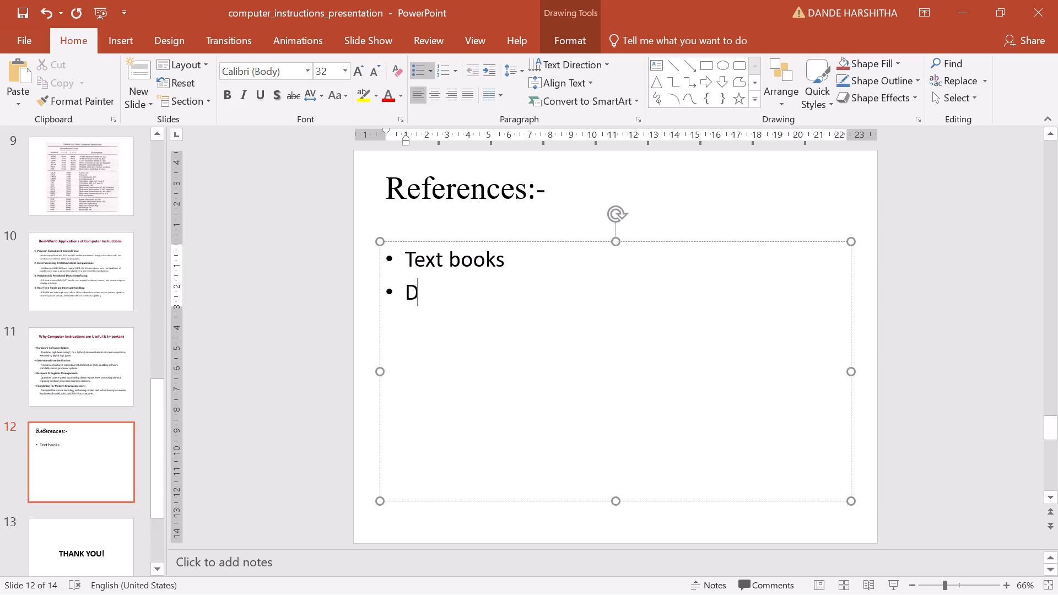
{"action": "key", "text": "i"}
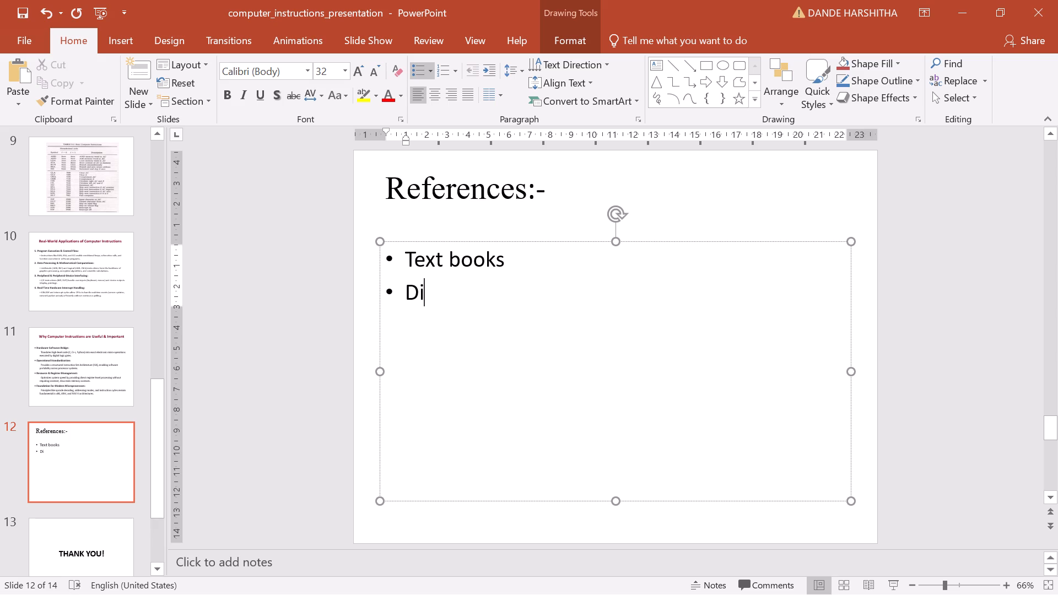
{"action": "key", "text": "g"}
{"action": "type", "text": "ita;"}
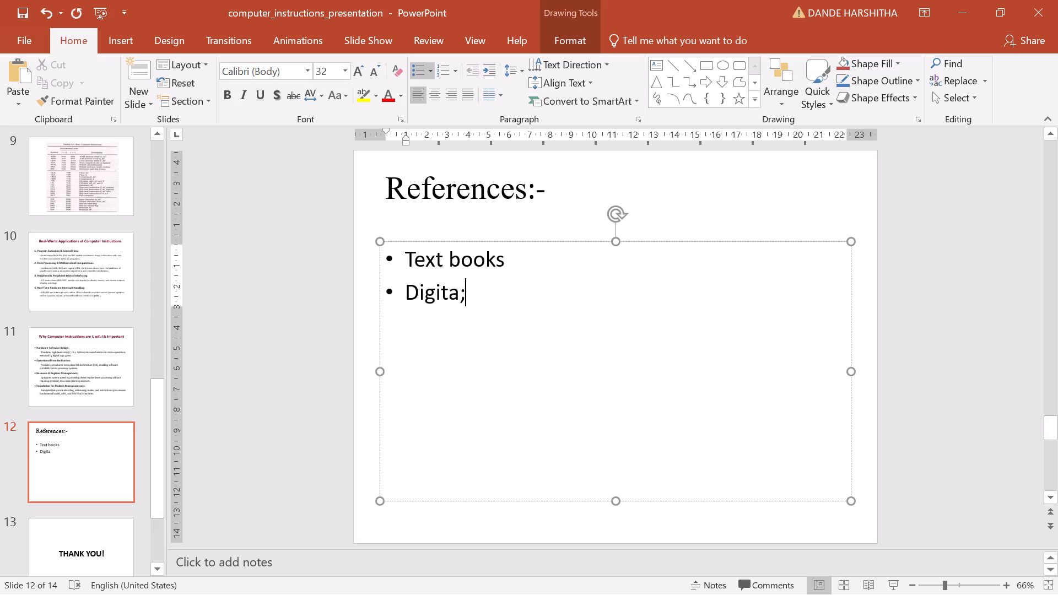
{"action": "key", "text": "BackSpace"}
{"action": "key", "text": "l"}
{"action": "key", "text": "space"}
{"action": "type", "text": "Lo"}
{"action": "key", "text": "g"}
{"action": "type", "text": "ica="}
{"action": "key", "text": "BackSpace"}
{"action": "key", "text": "s"}
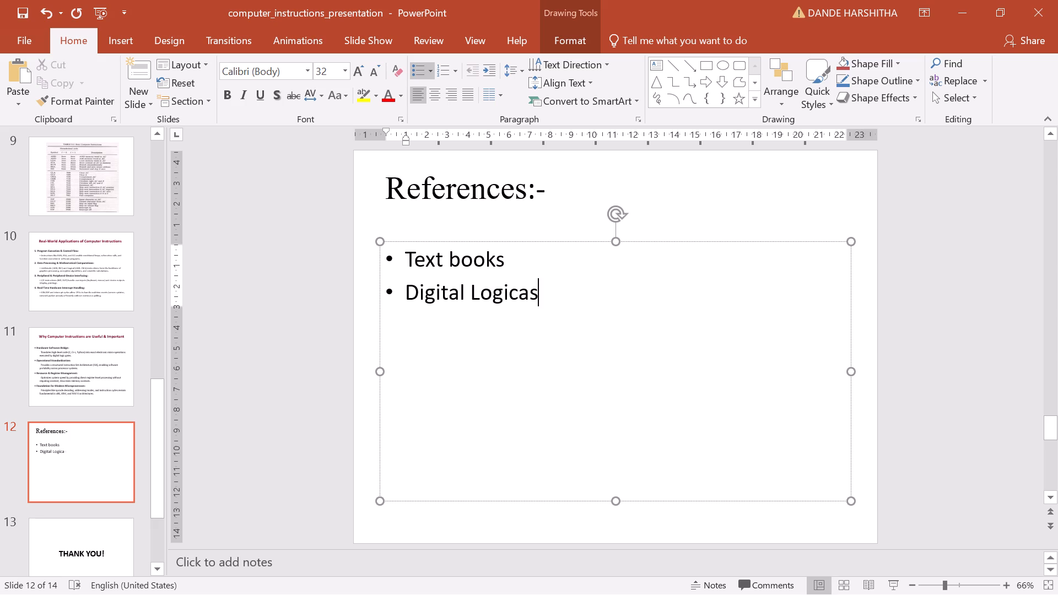
{"action": "key", "text": "BackSpace"}
{"action": "key", "text": "BackSpace"}
{"action": "key", "text": "s"}
{"action": "key", "text": "BackSpace"}
{"action": "key", "text": "space"}
{"action": "type", "text": "and"}
{"action": "key", "text": "space"}
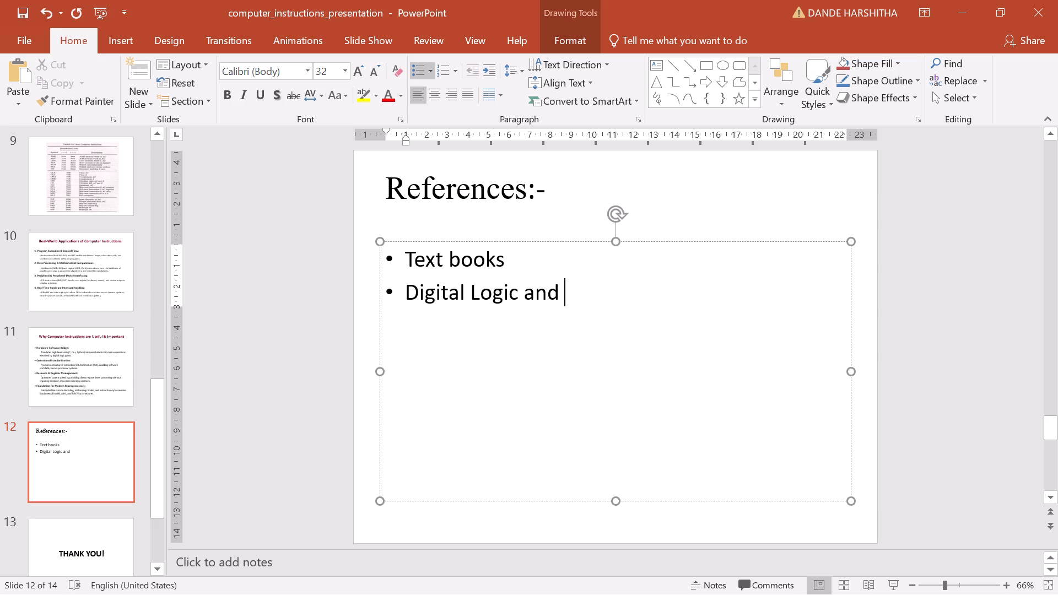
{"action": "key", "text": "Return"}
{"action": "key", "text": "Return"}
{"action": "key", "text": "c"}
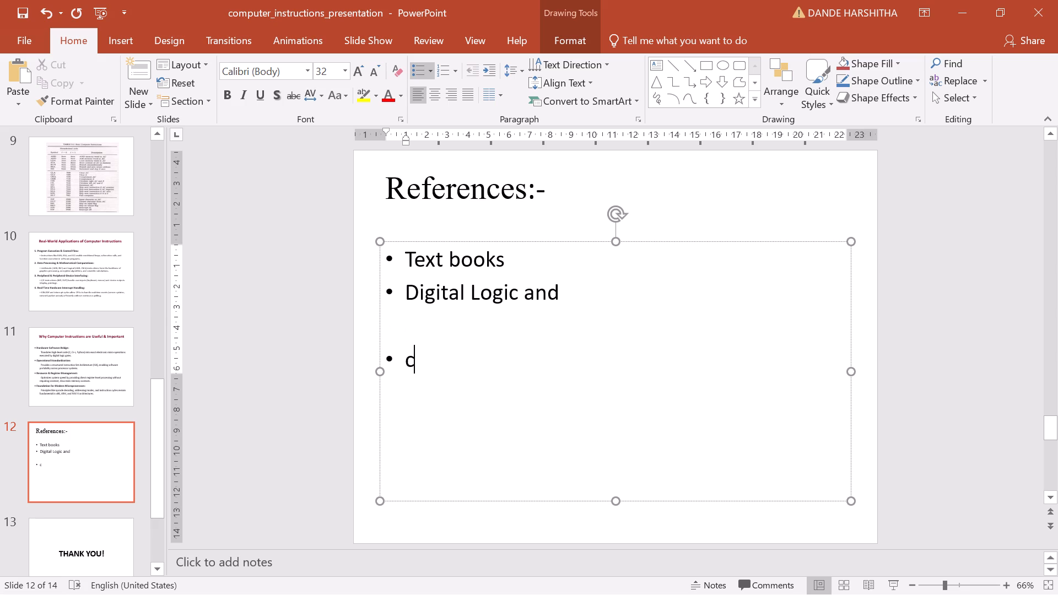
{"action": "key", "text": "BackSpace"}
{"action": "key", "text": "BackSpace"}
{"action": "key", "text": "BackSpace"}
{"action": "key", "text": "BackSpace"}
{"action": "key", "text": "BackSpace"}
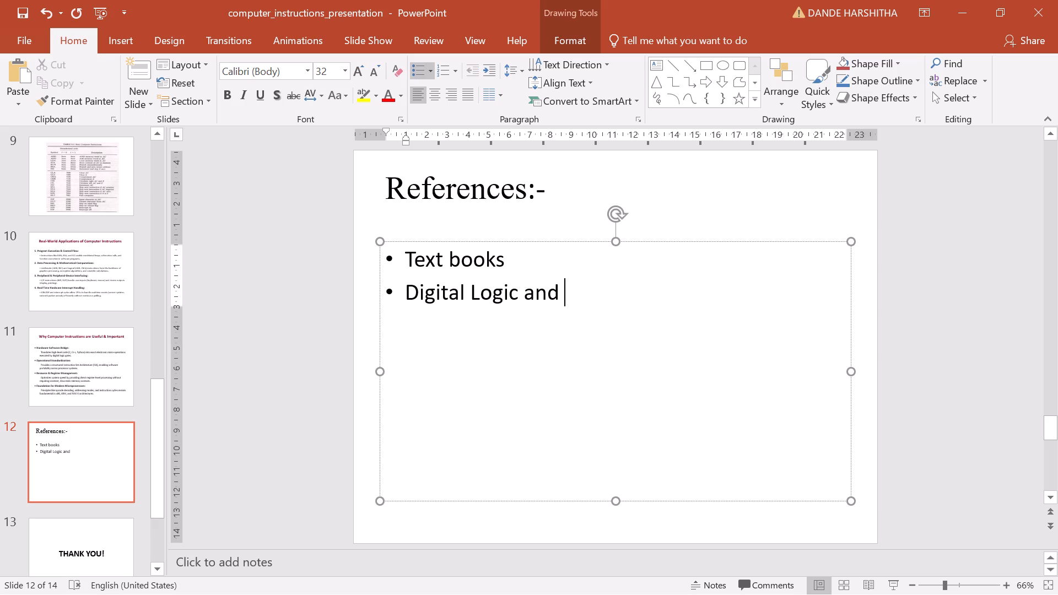
Complete the second References bullet to read "Digital Logic and Computer Organization course notes".
{"action": "key", "text": "shift+c"}
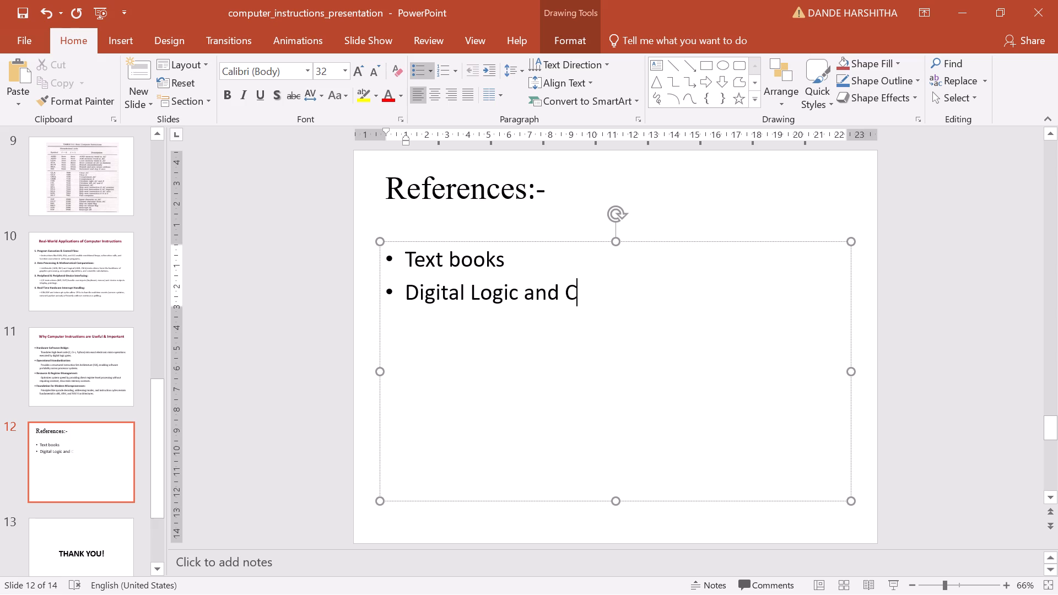
{"action": "key", "text": "o"}
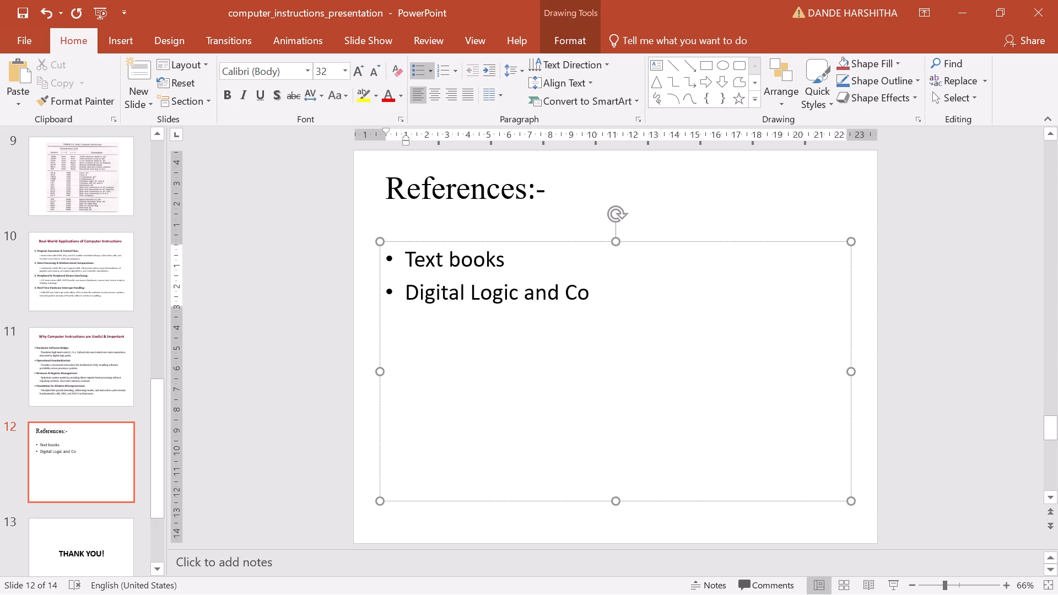
{"action": "type", "text": "mpu"}
{"action": "type", "text": "ter"}
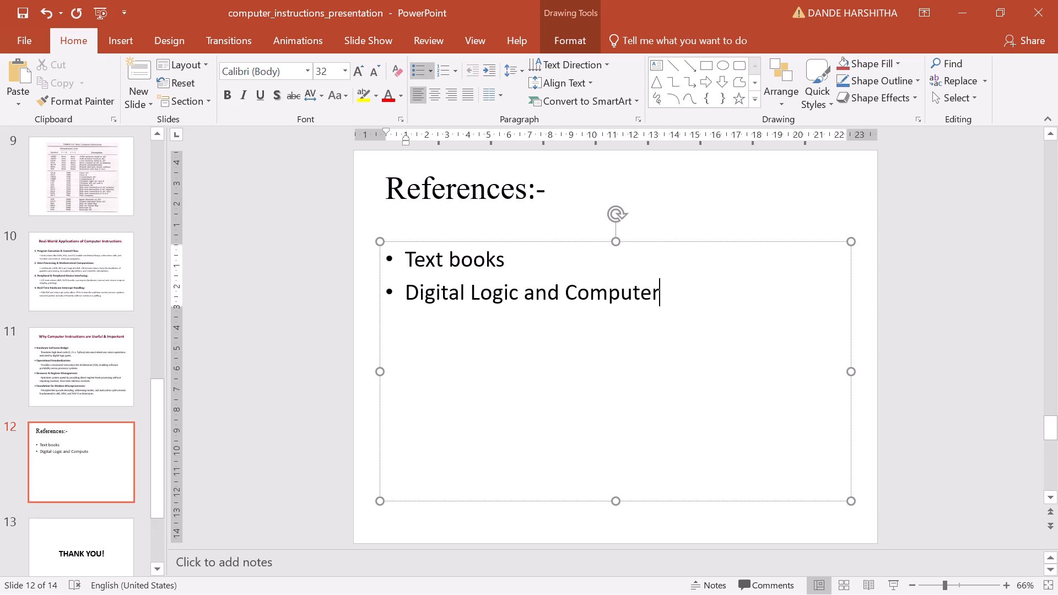
{"action": "key", "text": "space"}
{"action": "key", "text": "shift+o"}
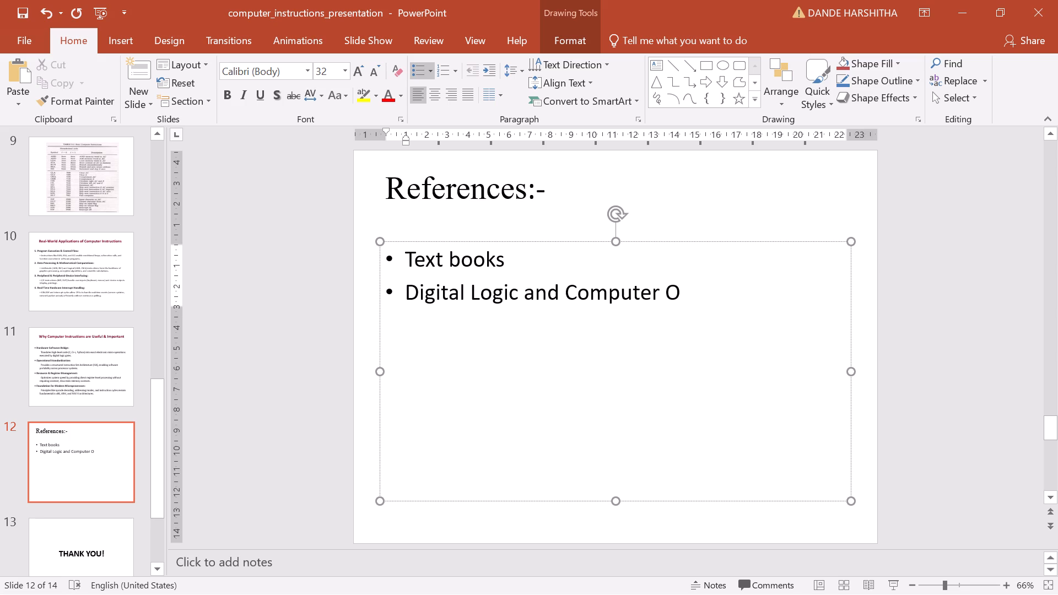
{"action": "key", "text": "r"}
{"action": "type", "text": "gani"}
{"action": "type", "text": "za"}
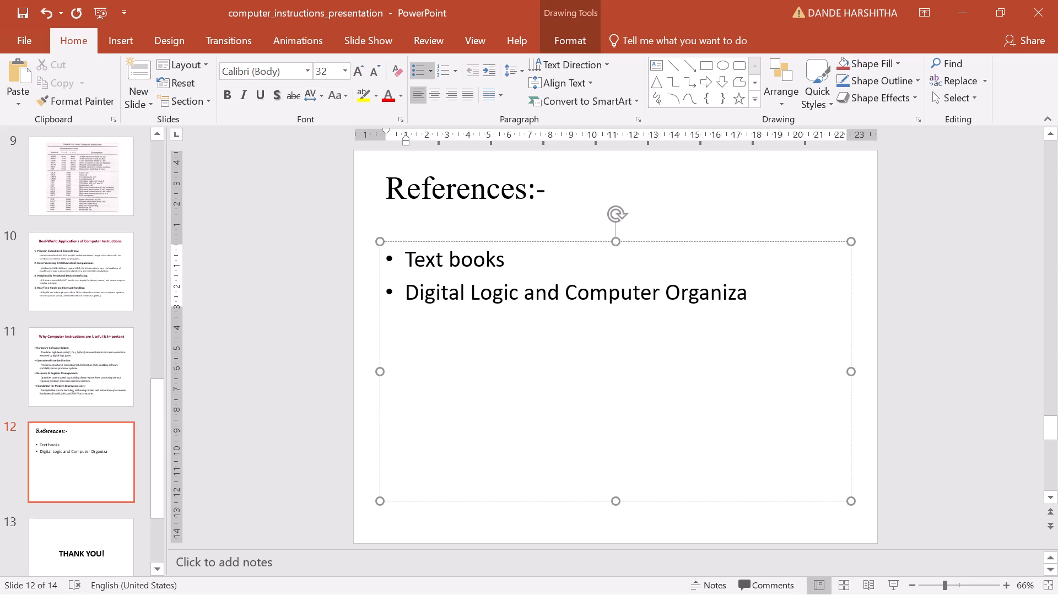
{"action": "type", "text": "tion"}
{"action": "key", "text": "space"}
{"action": "type", "text": "course"}
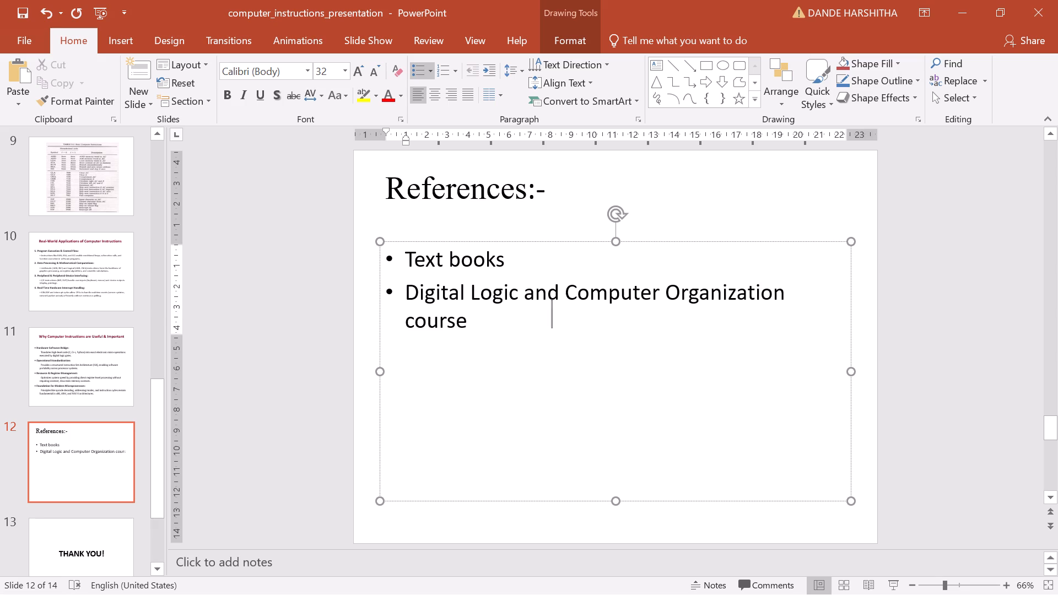
{"action": "key", "text": "space"}
{"action": "type", "text": "notes"}
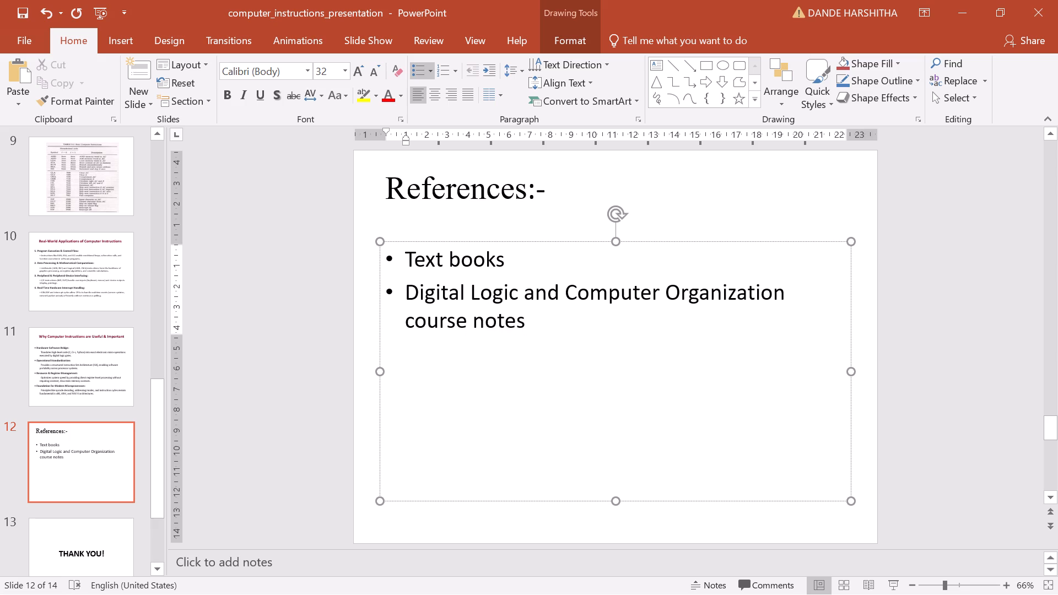
Add a third bullet on the References slide reading "Class Lecture notes on computer instructions".
{"action": "key", "text": "Return"}
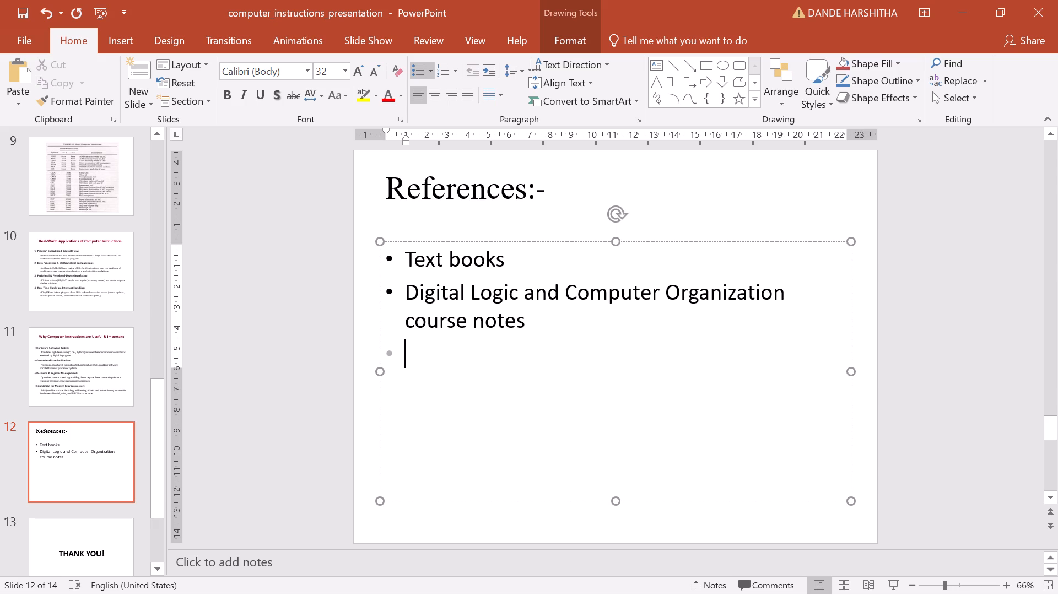
{"action": "type", "text": "cl"}
{"action": "key", "text": "BackSpace"}
{"action": "key", "text": "BackSpace"}
{"action": "key", "text": "shift+c"}
{"action": "type", "text": "lass"}
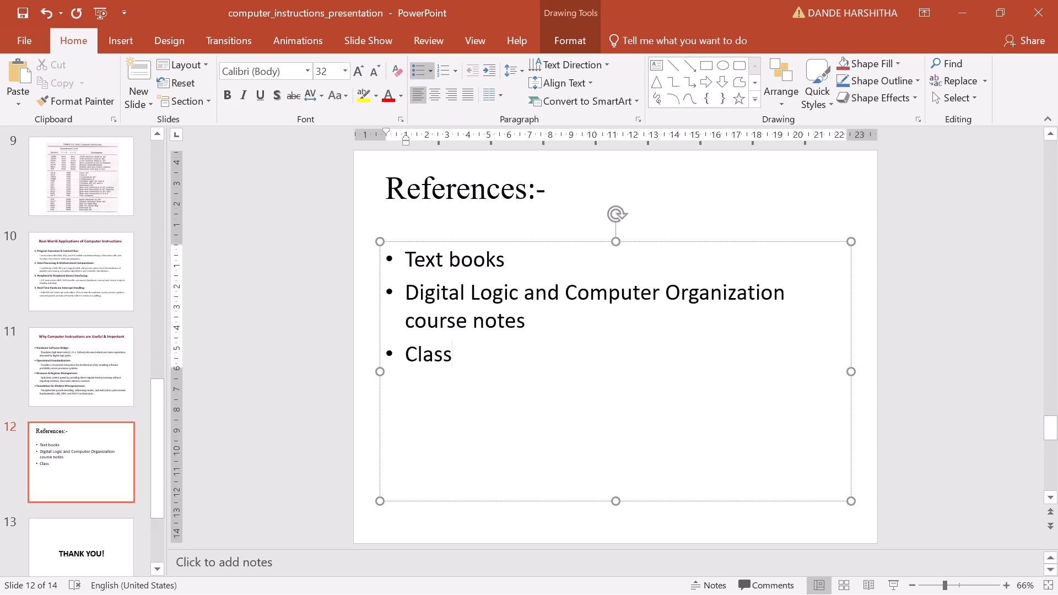
{"action": "key", "text": "space"}
{"action": "key", "text": "shift+l"}
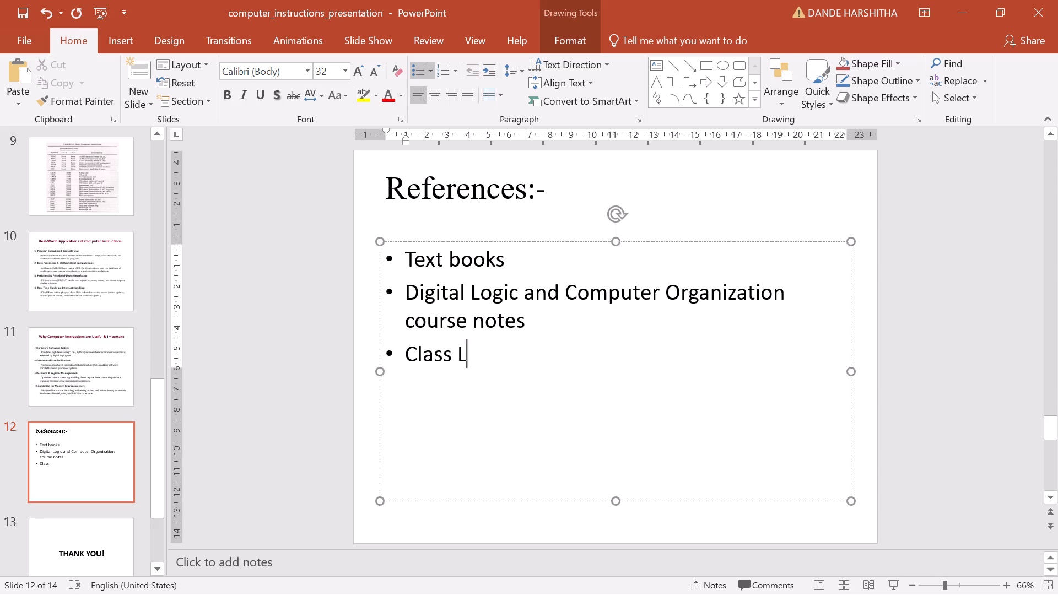
{"action": "type", "text": "ec"}
{"action": "type", "text": "ture"}
{"action": "key", "text": "space"}
{"action": "type", "text": "notes"}
{"action": "key", "text": "space"}
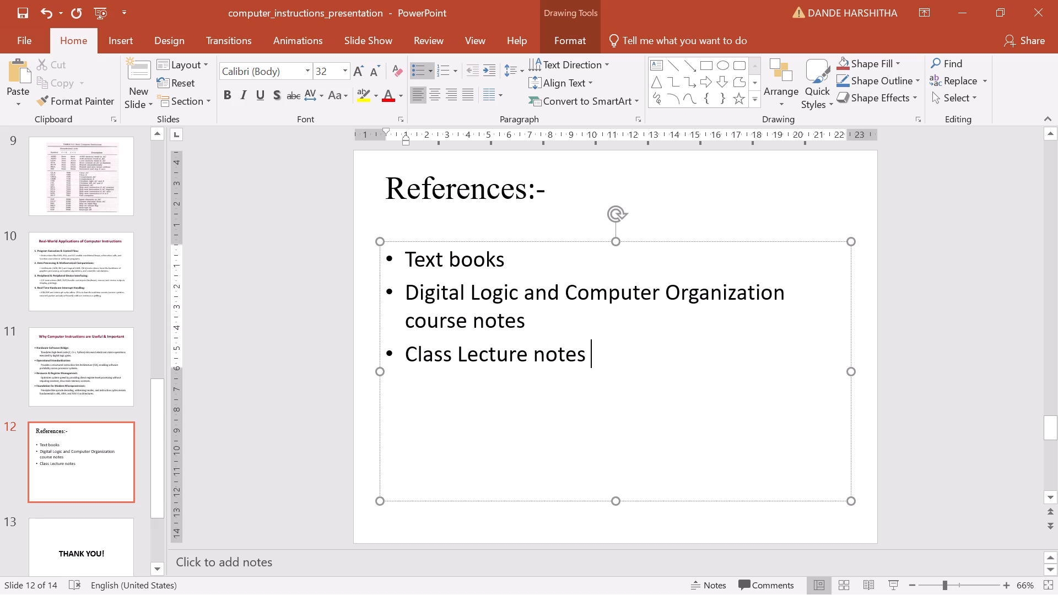
{"action": "type", "text": "on"}
{"action": "key", "text": "space"}
{"action": "key", "text": "c"}
{"action": "type", "text": "omputer ij"}
{"action": "key", "text": "BackSpace"}
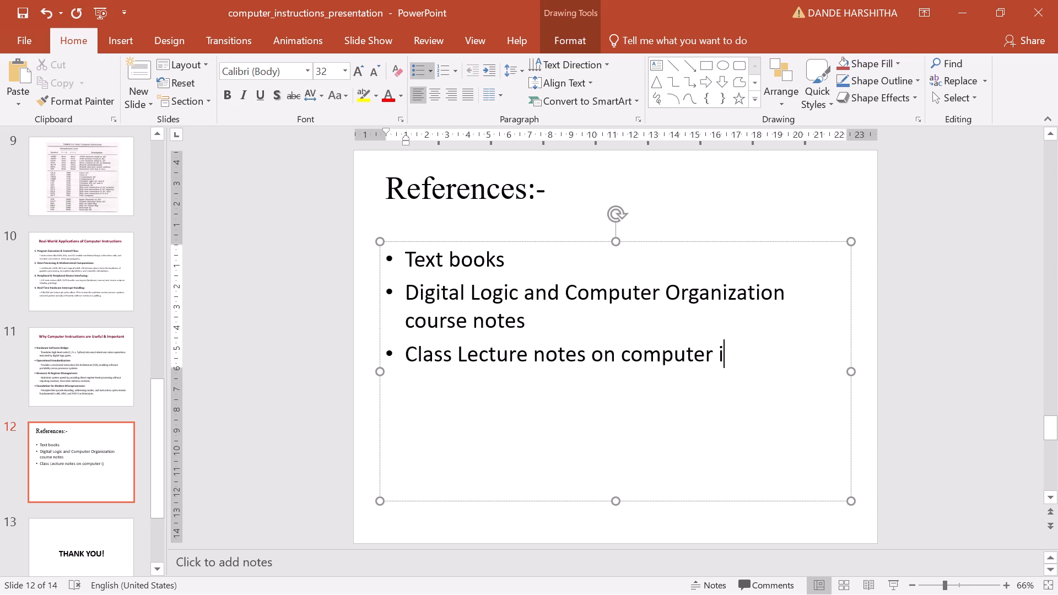
{"action": "type", "text": "nstru"}
{"action": "type", "text": "ctions"}
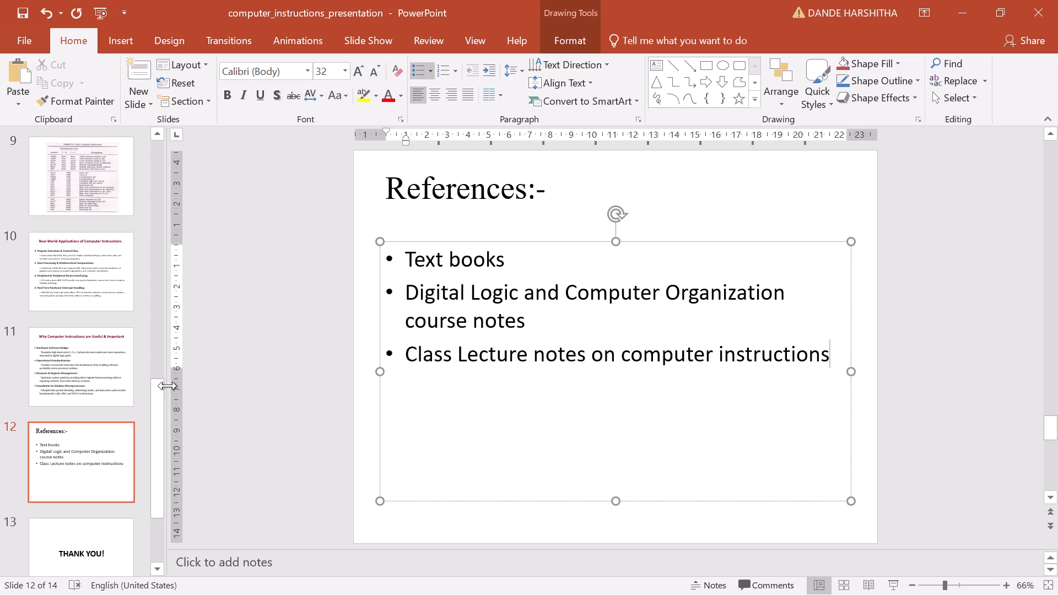
Look back through the slides from THANK YOU! to the title slide.
{"action": "left_click", "coordinate": [83, 549]}
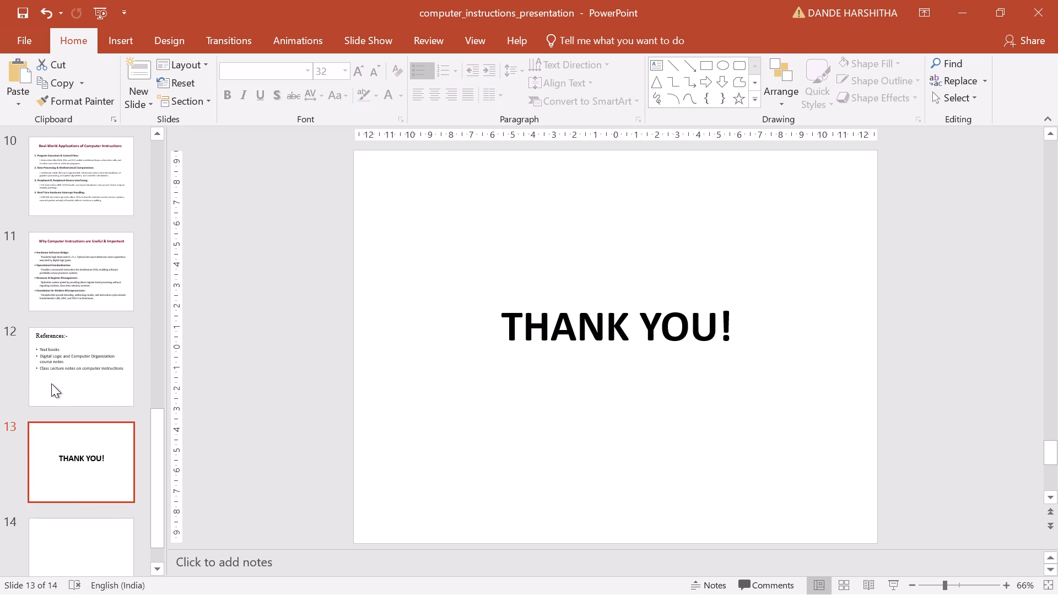
{"action": "left_click", "coordinate": [51, 383]}
{"action": "left_click", "coordinate": [111, 262]}
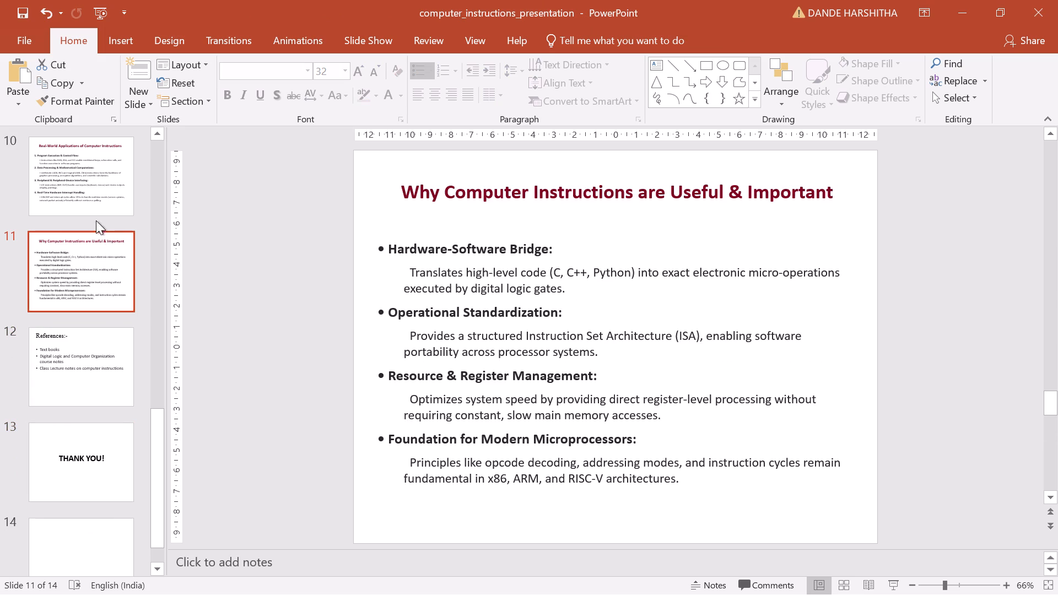
{"action": "left_click", "coordinate": [94, 192]}
{"action": "scroll", "coordinate": [94, 192], "scroll_direction": "up", "scroll_amount": 1}
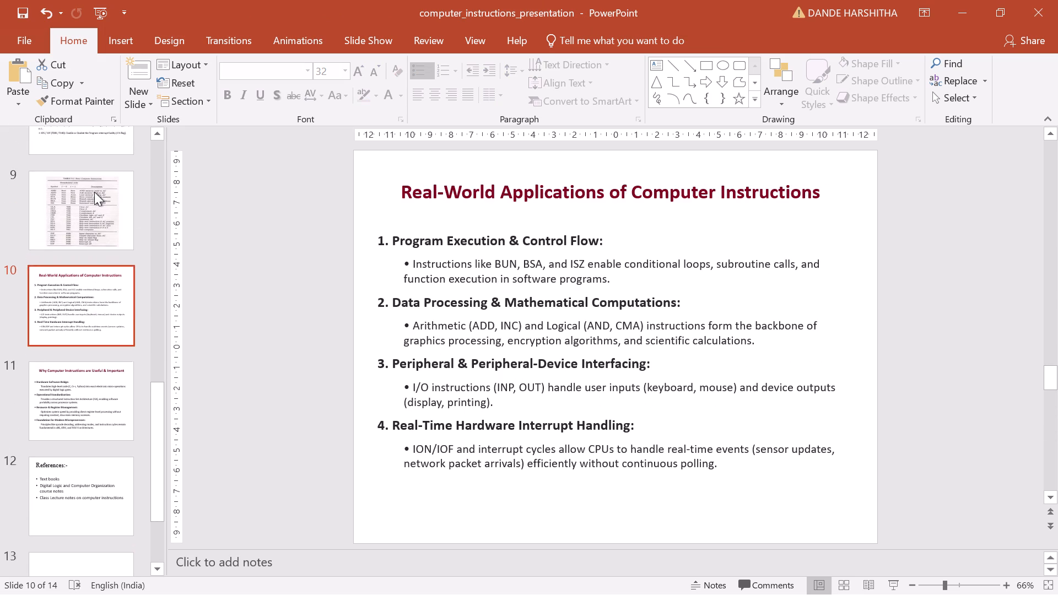
{"action": "left_click", "coordinate": [94, 192]}
{"action": "scroll", "coordinate": [94, 192], "scroll_direction": "down", "scroll_amount": 1}
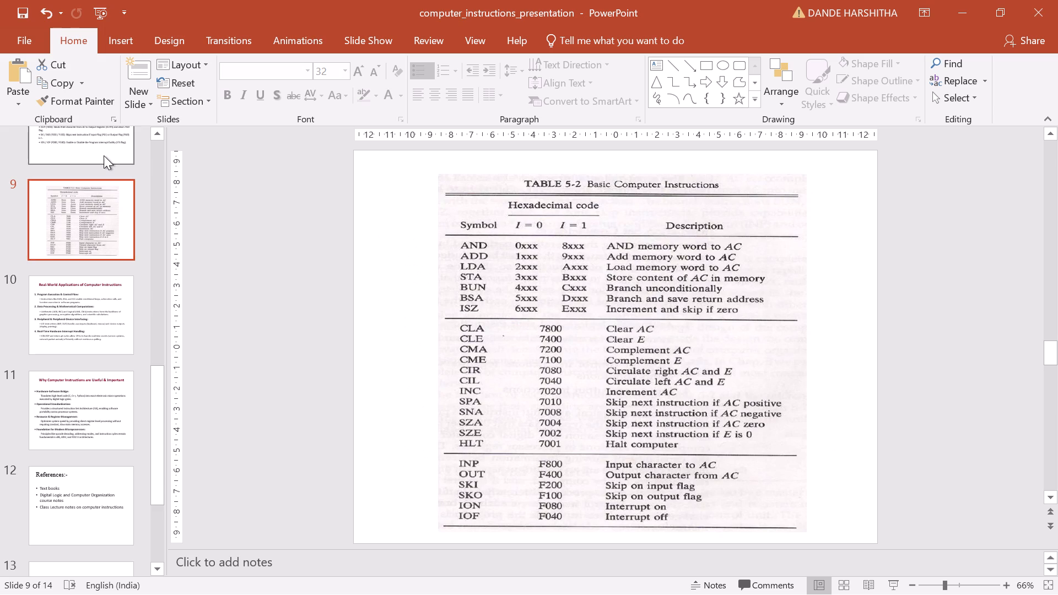
{"action": "right_click", "coordinate": [104, 155]}
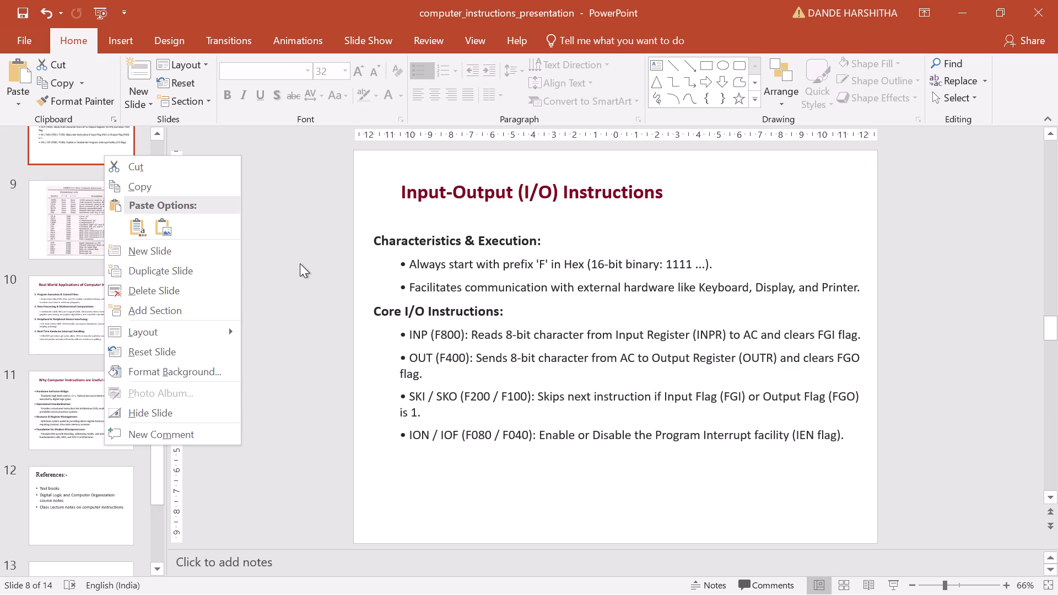
{"action": "left_click", "coordinate": [300, 263]}
{"action": "scroll", "coordinate": [229, 268], "scroll_direction": "up", "scroll_amount": 1}
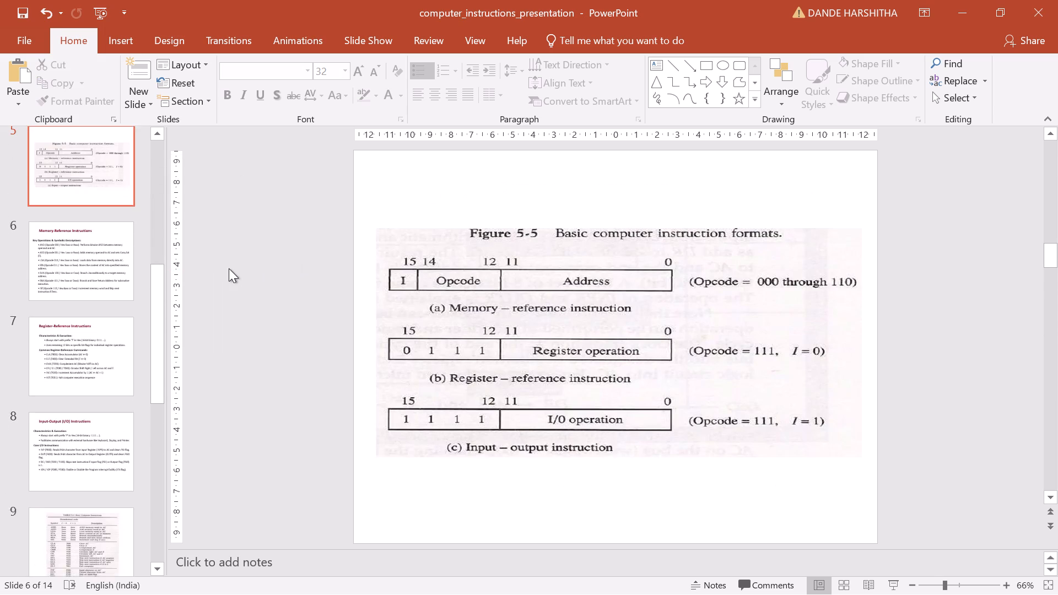
{"action": "scroll", "coordinate": [229, 268], "scroll_direction": "up", "scroll_amount": 1}
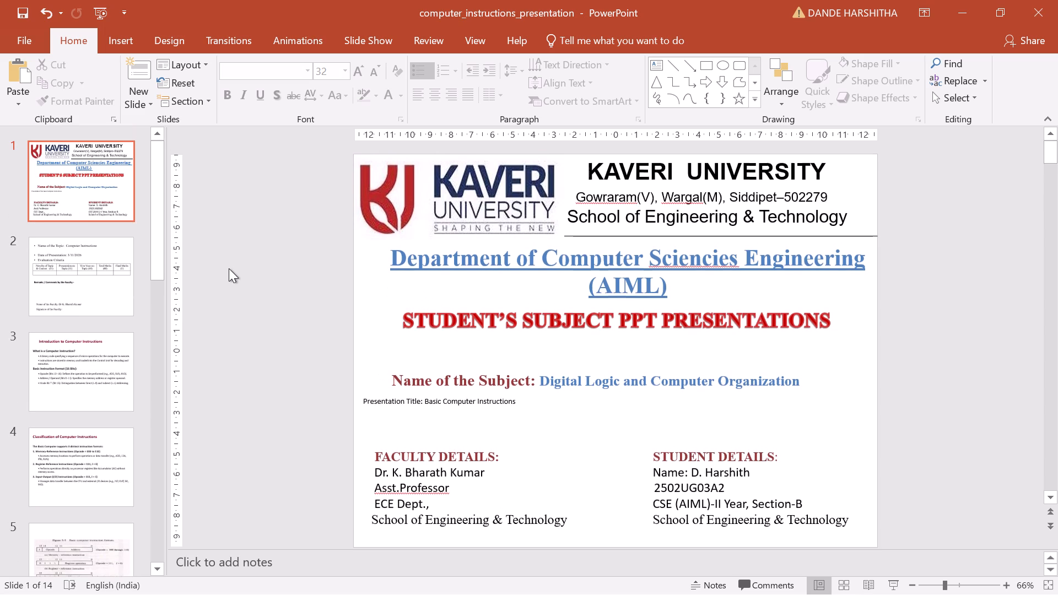
{"action": "scroll", "coordinate": [229, 268], "scroll_direction": "up", "scroll_amount": 1}
Review slides 2 to 7, from the topic and evaluation details to Register-Reference Instructions.
{"action": "left_click", "coordinate": [100, 296]}
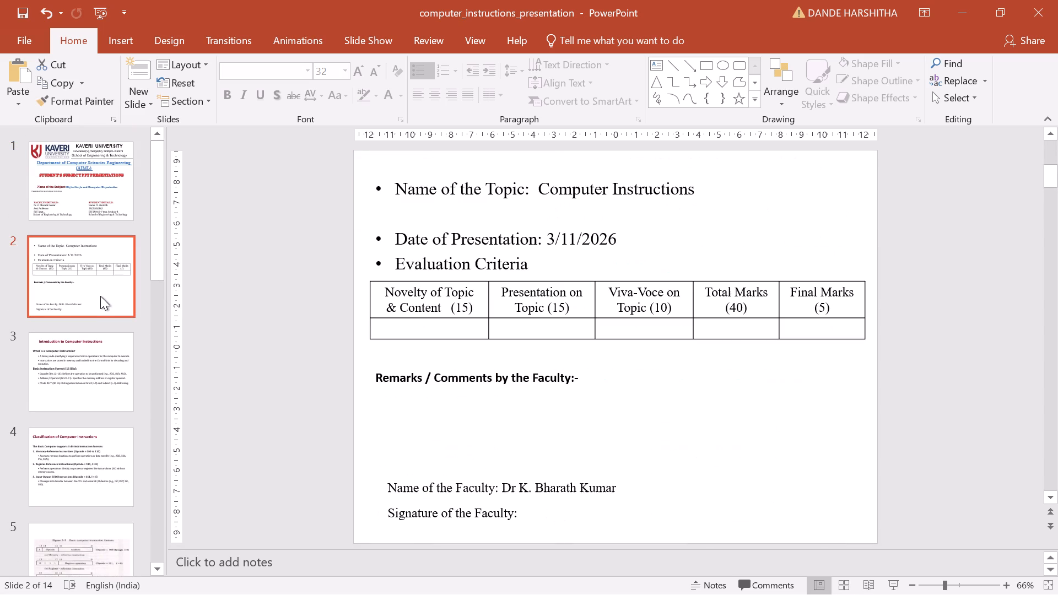
{"action": "left_click", "coordinate": [72, 370]}
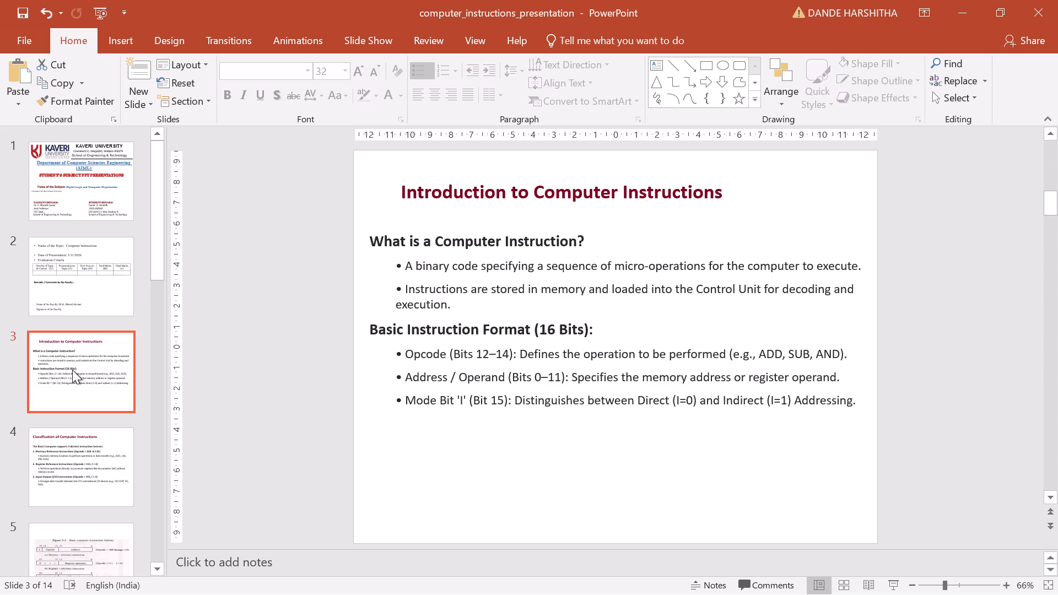
{"action": "left_click", "coordinate": [89, 472]}
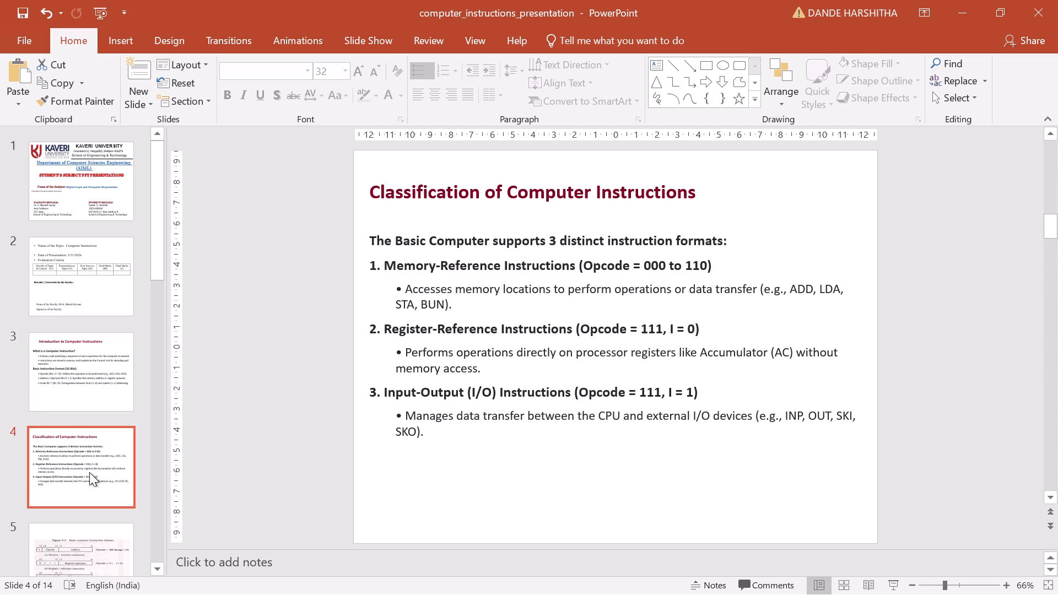
{"action": "left_click", "coordinate": [65, 532]}
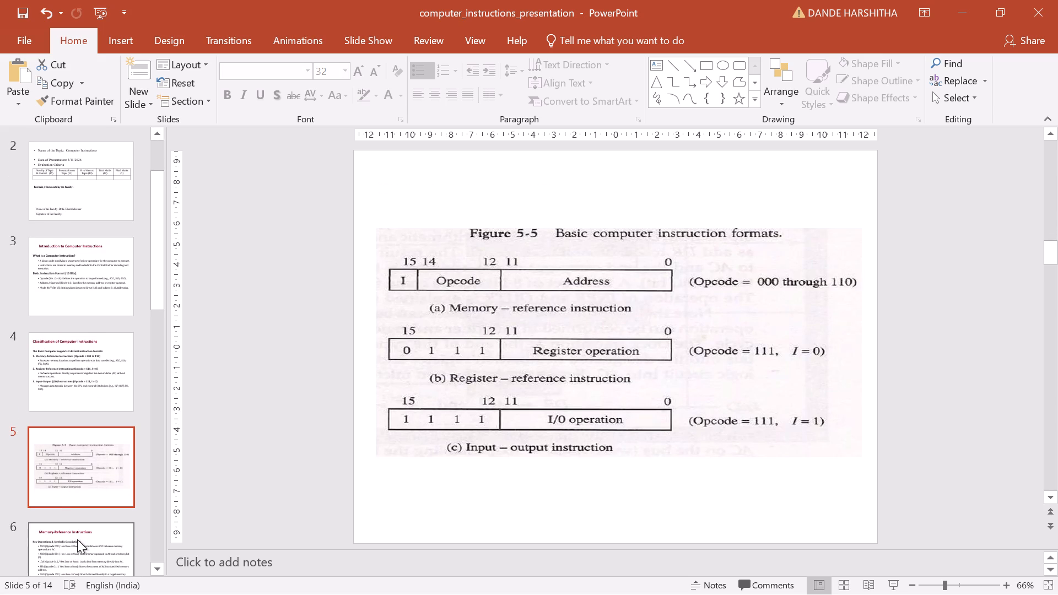
{"action": "left_click", "coordinate": [77, 539]}
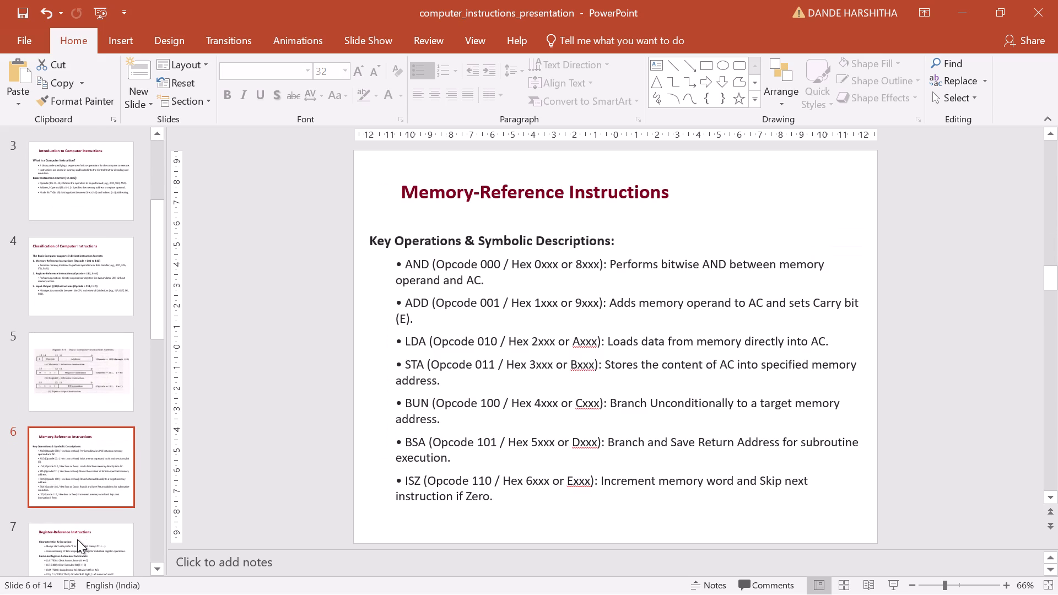
{"action": "left_click", "coordinate": [77, 539]}
{"action": "scroll", "coordinate": [77, 539], "scroll_direction": "down", "scroll_amount": 1}
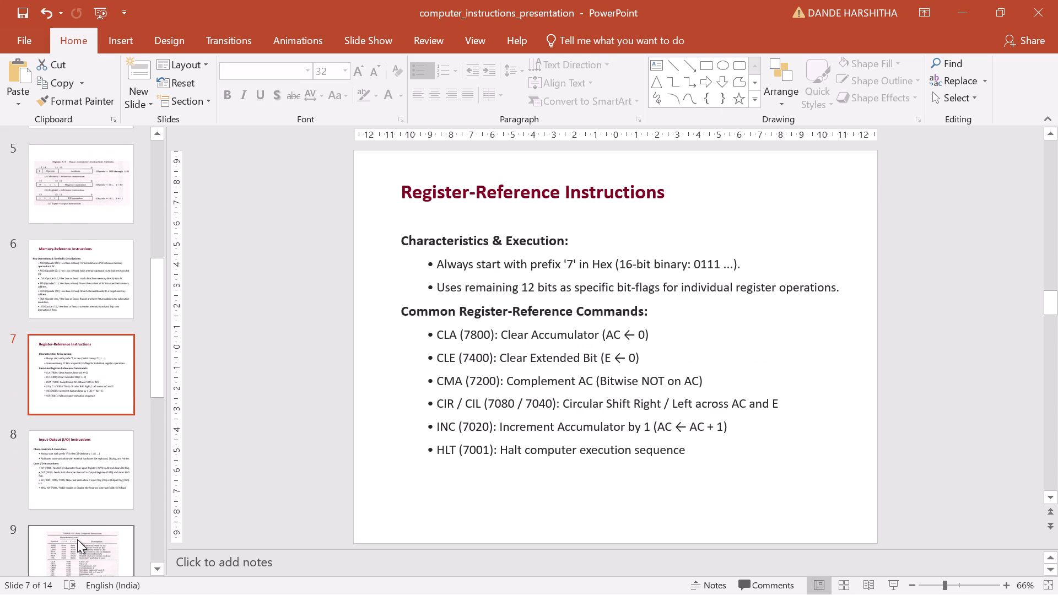
Delete the empty slide 14 that follows the THANK YOU! slide.
{"action": "key", "text": "Down"}
{"action": "key", "text": "Down"}
{"action": "key", "text": "Down"}
{"action": "key", "text": "Down"}
{"action": "key", "text": "Down"}
{"action": "key", "text": "Down"}
{"action": "key", "text": "Down"}
{"action": "key", "text": "Down"}
{"action": "key", "text": "Down"}
{"action": "key", "text": "Down"}
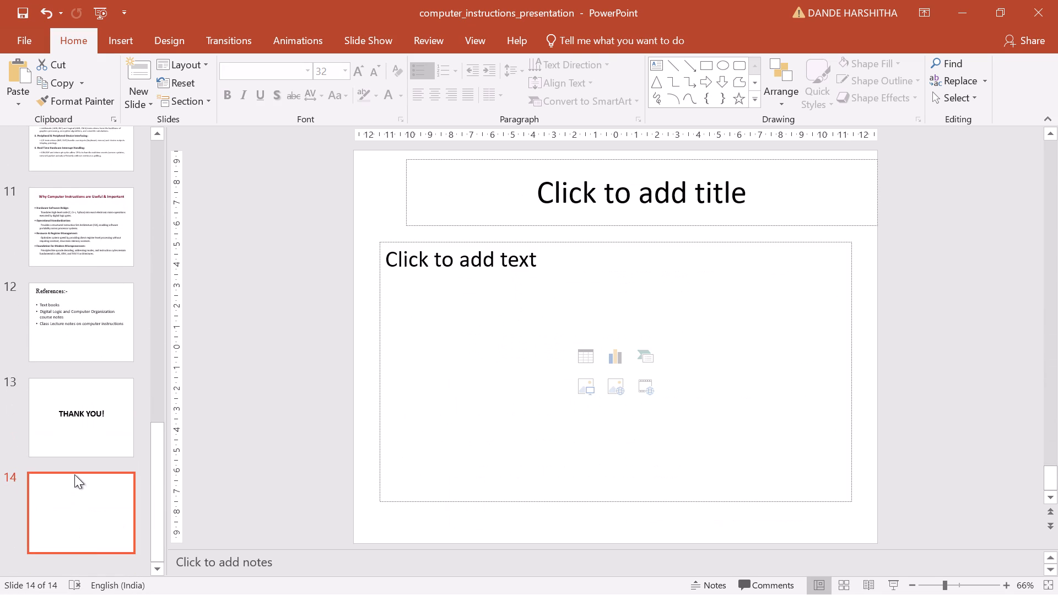
{"action": "key", "text": "Delete"}
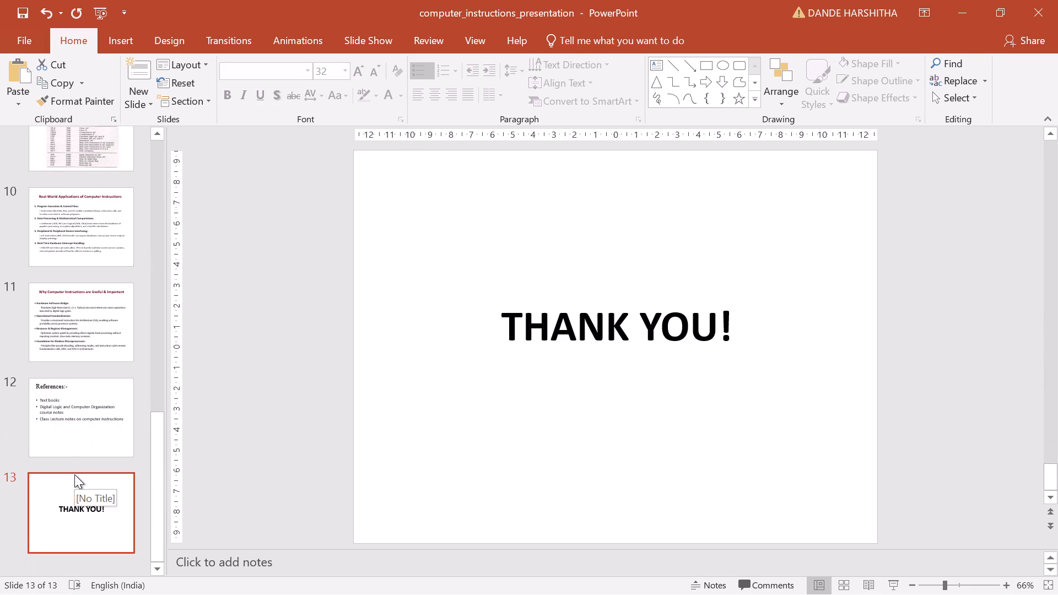
Look back through the slides from THANK YOU! to the title slide.
{"action": "key", "text": "Up"}
{"action": "key", "text": "Up"}
{"action": "key", "text": "Up"}
{"action": "key", "text": "Up"}
{"action": "key", "text": "Up"}
{"action": "key", "text": "Up"}
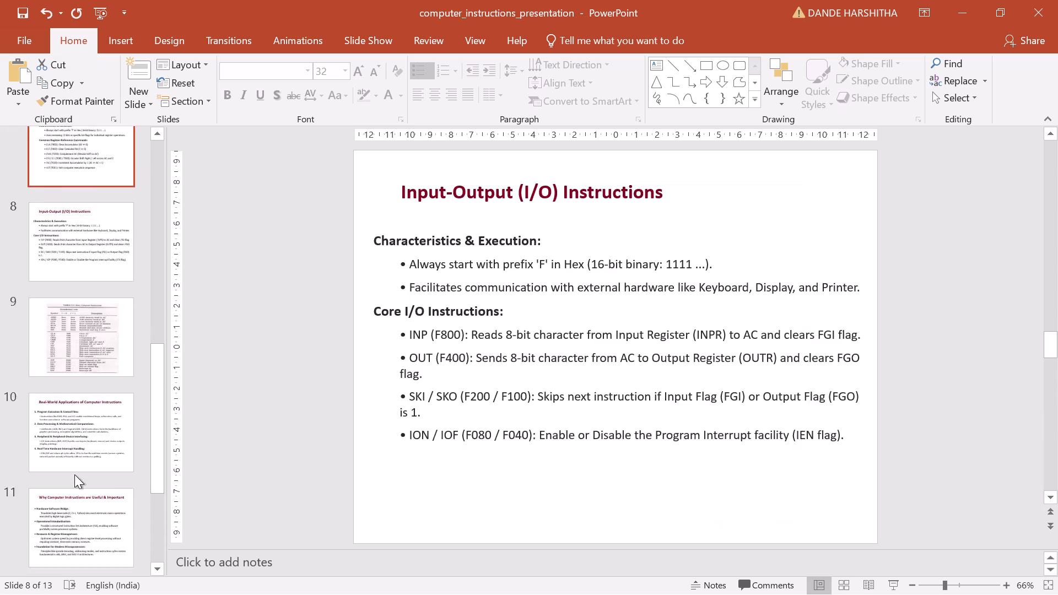
{"action": "key", "text": "Up"}
{"action": "key", "text": "Up"}
{"action": "key", "text": "Up"}
{"action": "key", "text": "Up"}
{"action": "key", "text": "Up"}
{"action": "key", "text": "Up"}
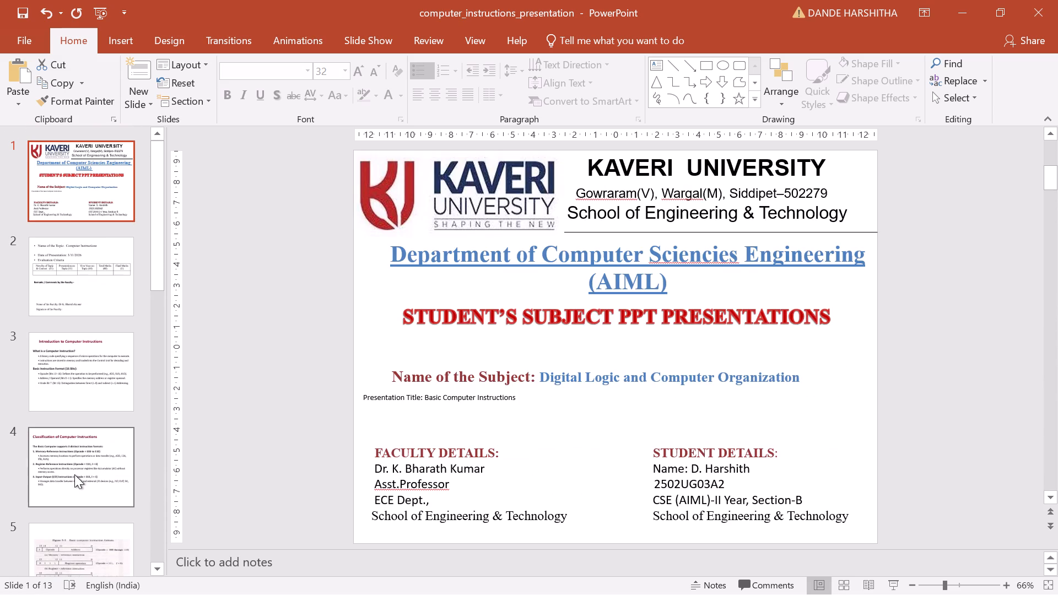
Review the slides from the title slide to the Basic Computer Instructions table on slide 9, rechecking the Memory-Reference and Register-Reference slides.
{"action": "key", "text": "Up"}
{"action": "key", "text": "Down"}
{"action": "key", "text": "Down"}
{"action": "key", "text": "Down"}
{"action": "key", "text": "Down"}
{"action": "key", "text": "Down"}
{"action": "key", "text": "Down"}
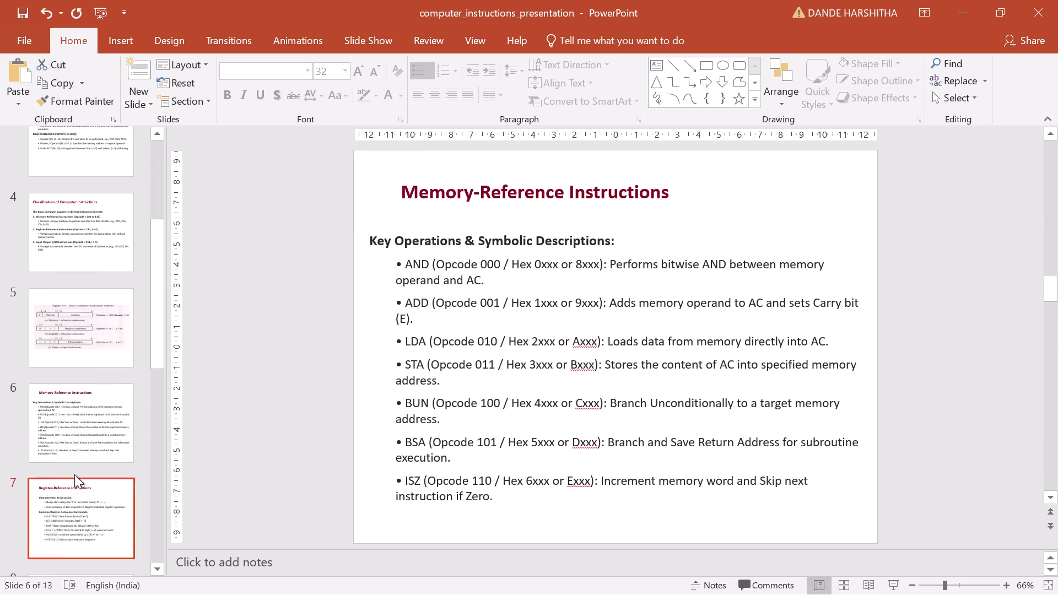
{"action": "key", "text": "Down"}
{"action": "key", "text": "Down"}
{"action": "key", "text": "Up"}
{"action": "key", "text": "Up"}
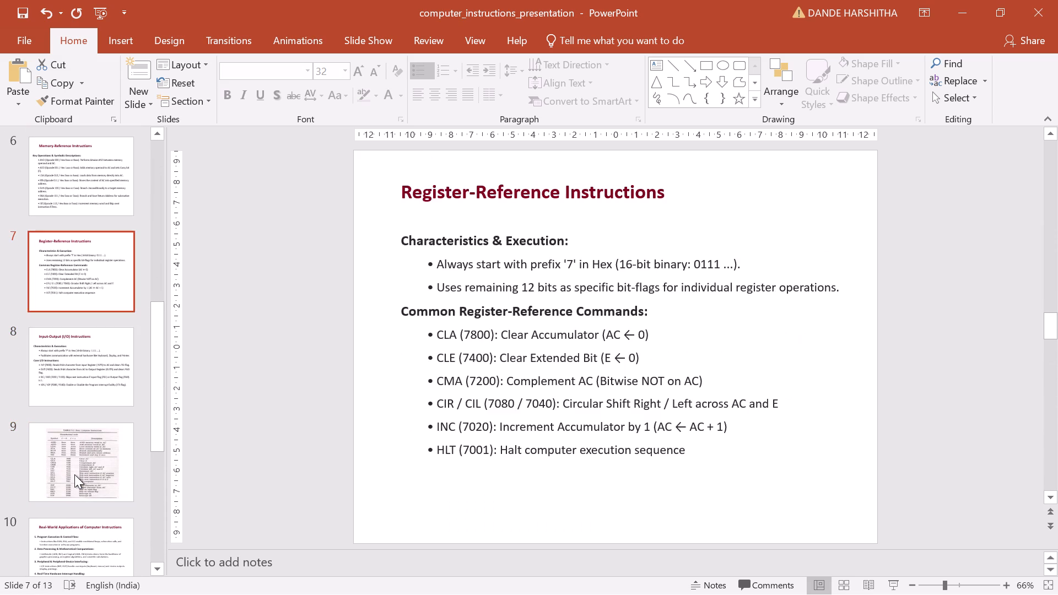
{"action": "key", "text": "Up"}
{"action": "key", "text": "Up"}
{"action": "key", "text": "Down"}
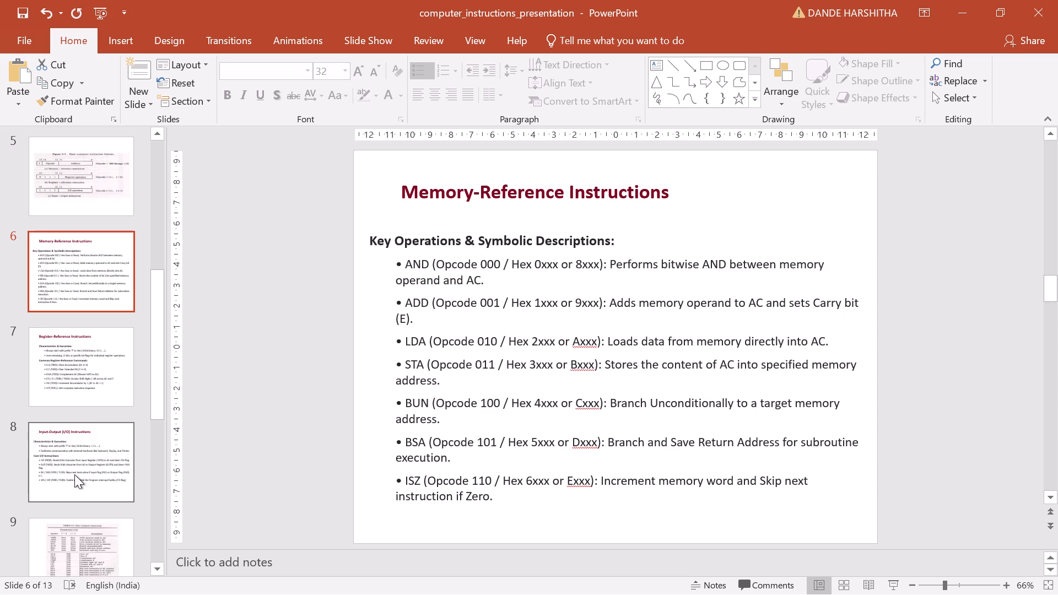
{"action": "key", "text": "Down"}
{"action": "key", "text": "Down"}
{"action": "key", "text": "Down"}
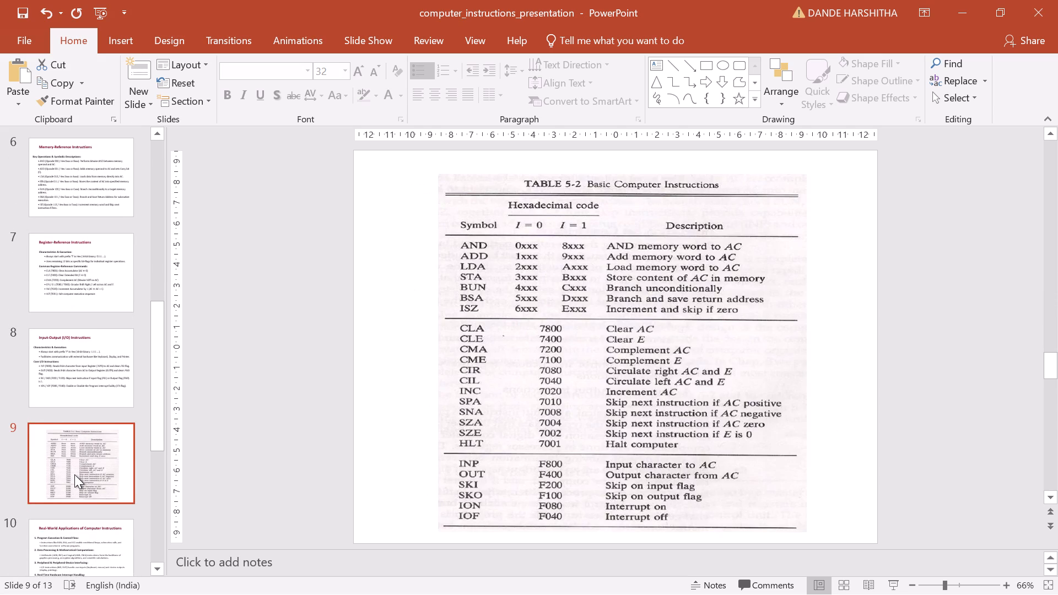
Look back through the slides from the instruction table on slide 9 to the title slide.
{"action": "key", "text": "Up"}
{"action": "key", "text": "Up"}
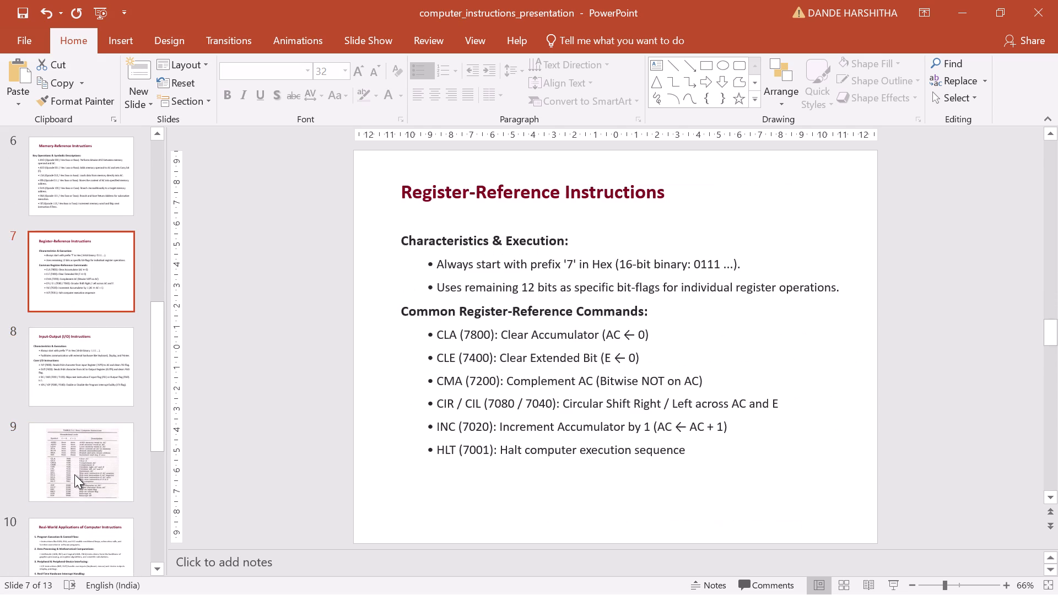
{"action": "key", "text": "Up"}
{"action": "key", "text": "Up"}
{"action": "key", "text": "Up"}
{"action": "key", "text": "Up"}
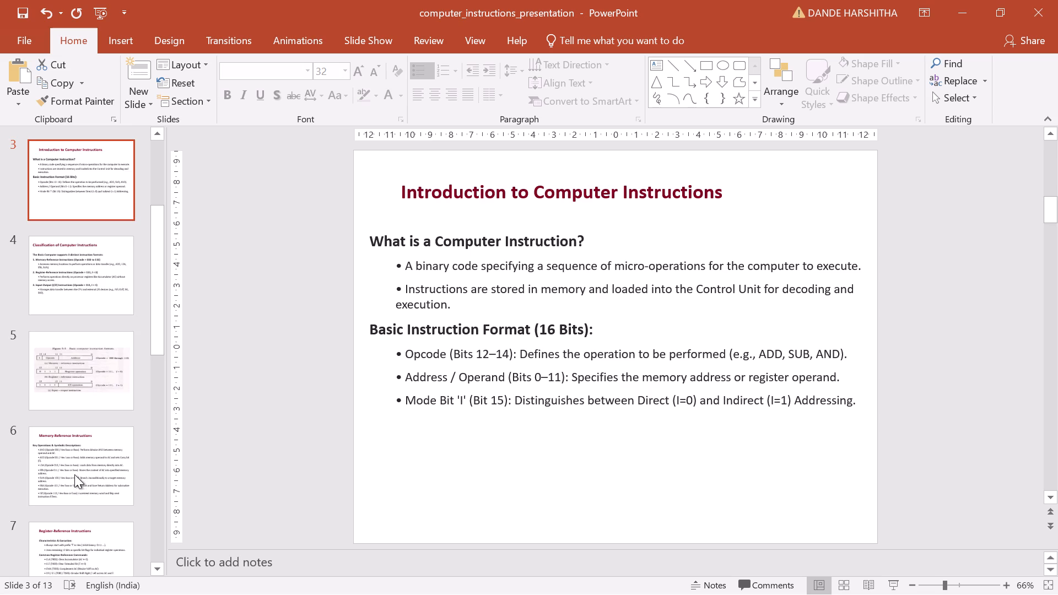
{"action": "key", "text": "Up"}
{"action": "key", "text": "Up"}
{"action": "key", "text": "Up"}
Review all slides in order from the title slide to the closing THANK YOU! slide.
{"action": "key", "text": "Down"}
{"action": "key", "text": "Down"}
{"action": "key", "text": "Down"}
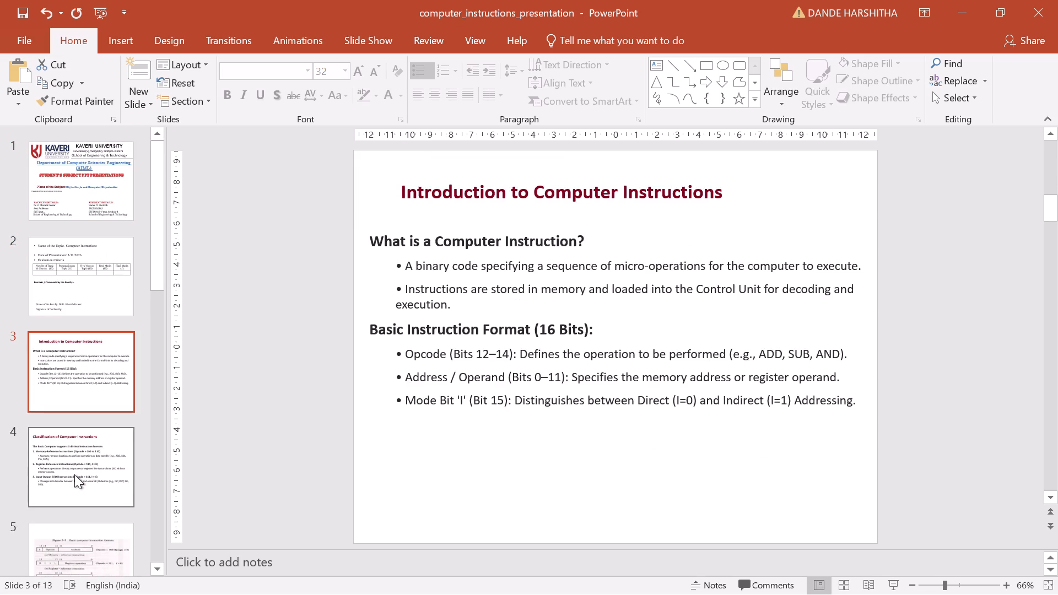
{"action": "key", "text": "Down"}
{"action": "key", "text": "Down"}
{"action": "key", "text": "Down"}
{"action": "key", "text": "Down"}
{"action": "key", "text": "Down"}
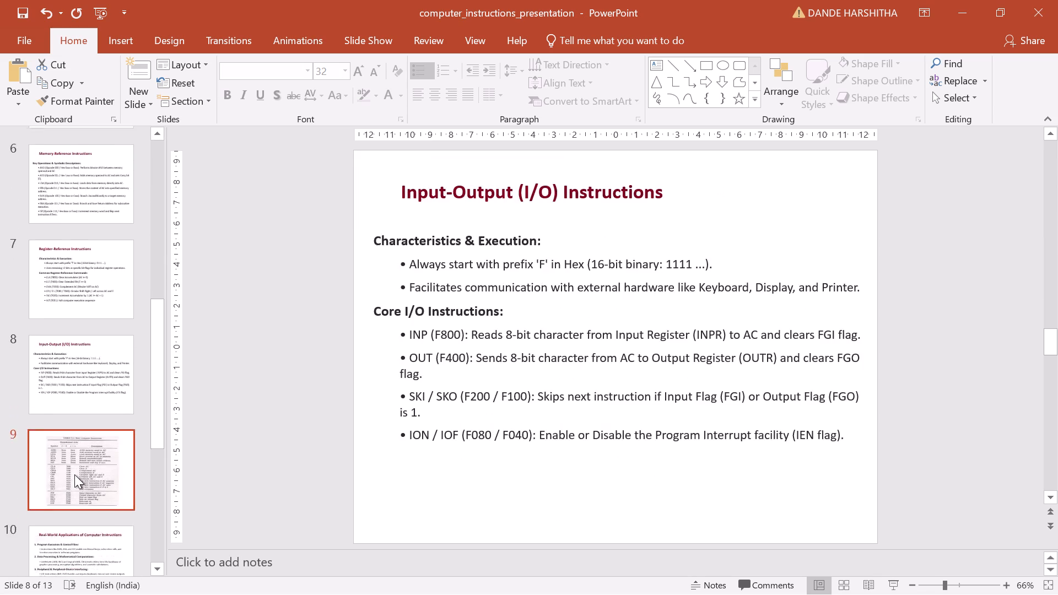
{"action": "key", "text": "Down"}
{"action": "key", "text": "Down"}
{"action": "key", "text": "Down"}
{"action": "key", "text": "Down"}
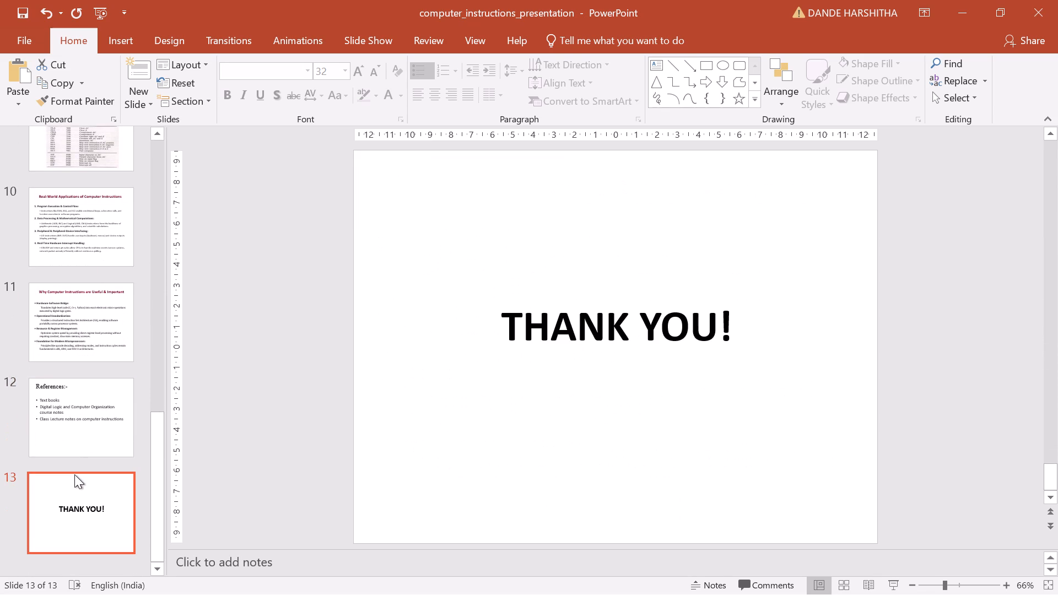
Look back through the slides from THANK YOU! to the title slide.
{"action": "key", "text": "Up"}
{"action": "key", "text": "Up"}
{"action": "key", "text": "Up"}
{"action": "key", "text": "Up"}
{"action": "key", "text": "Up"}
{"action": "key", "text": "Up"}
{"action": "key", "text": "Up"}
{"action": "key", "text": "Up"}
{"action": "key", "text": "Up"}
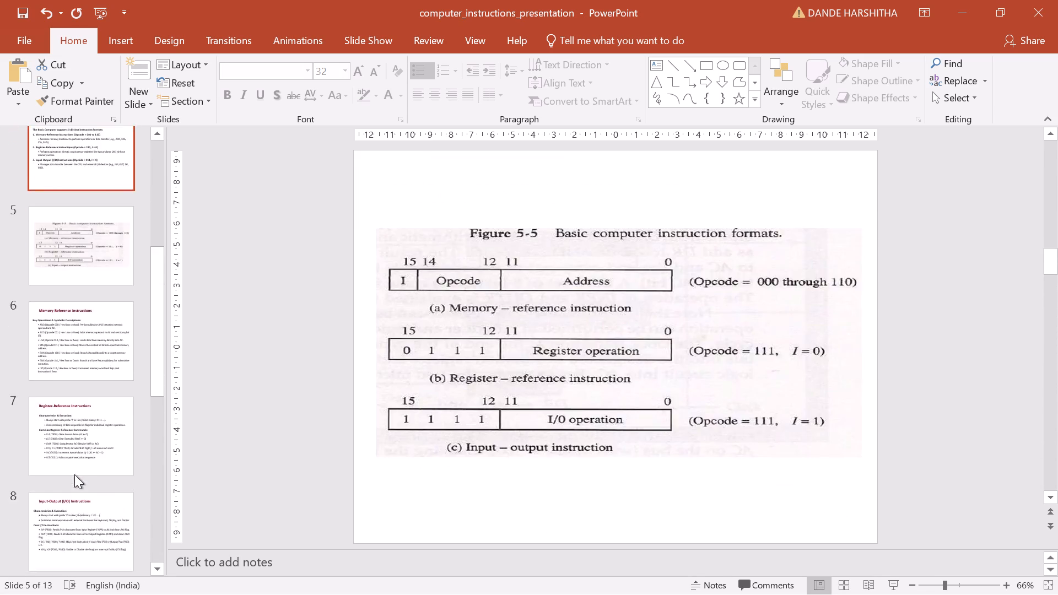
{"action": "key", "text": "Up"}
{"action": "key", "text": "Up"}
{"action": "key", "text": "Up"}
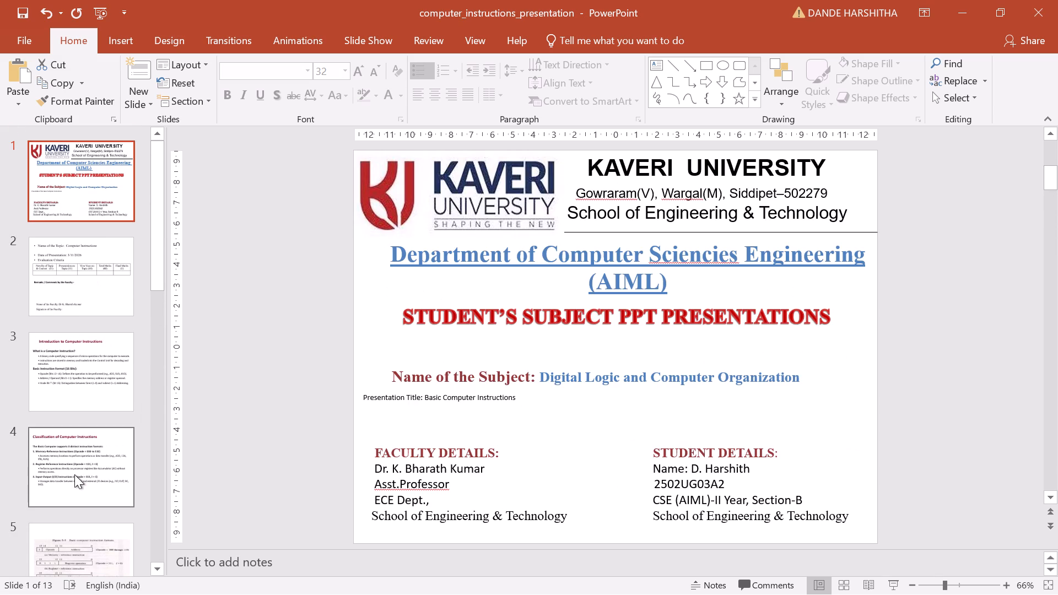
Start saving a copy of the presentation in the Downloads folder, entering the file name "final ppt for dl&co".
{"action": "left_click", "coordinate": [26, 33]}
{"action": "left_click", "coordinate": [54, 180]}
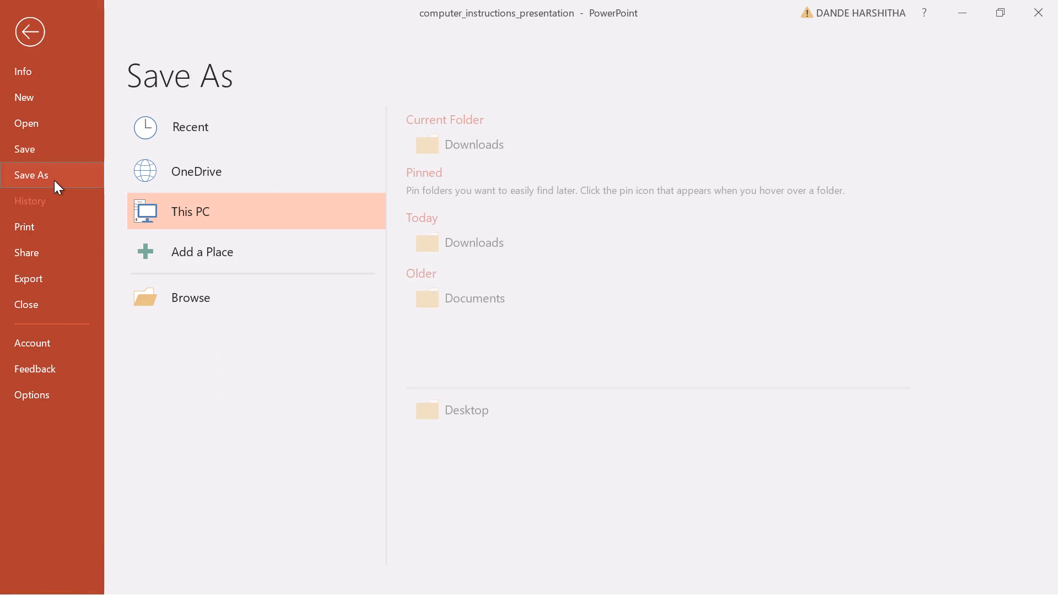
{"action": "left_click", "coordinate": [441, 142]}
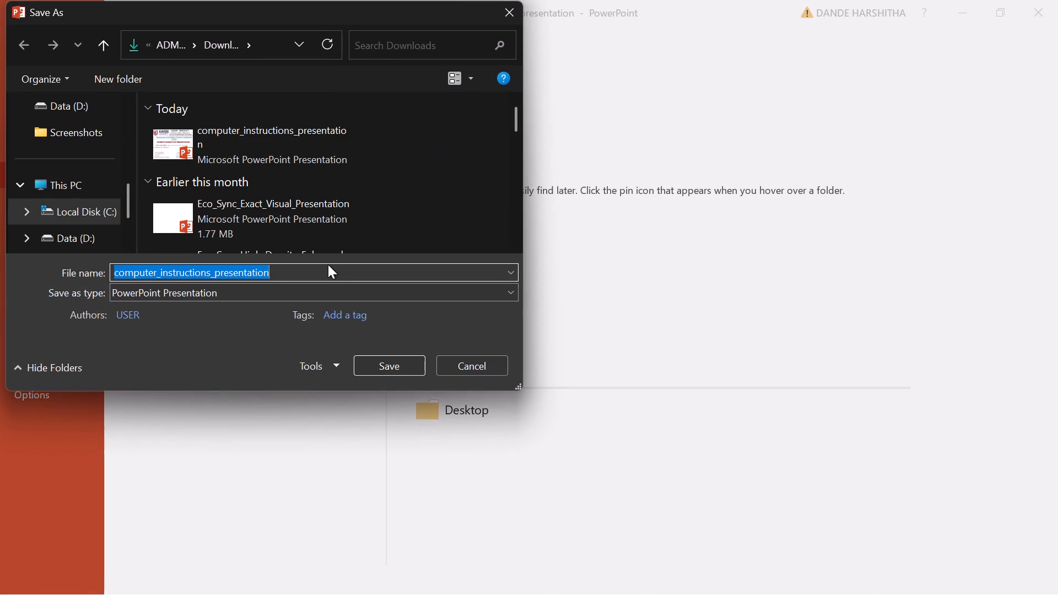
{"action": "key", "text": "space"}
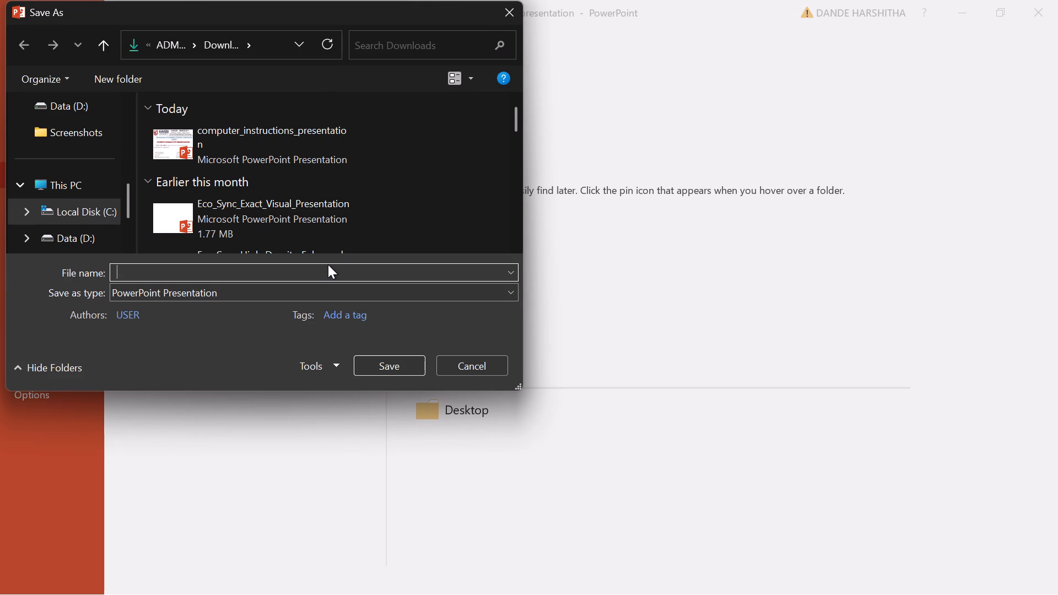
{"action": "key", "text": "j"}
{"action": "key", "text": "BackSpace"}
{"action": "type", "text": "final"}
{"action": "key", "text": "space"}
{"action": "type", "text": "ppt"}
{"action": "key", "text": "space"}
{"action": "type", "text": "for"}
{"action": "key", "text": "space"}
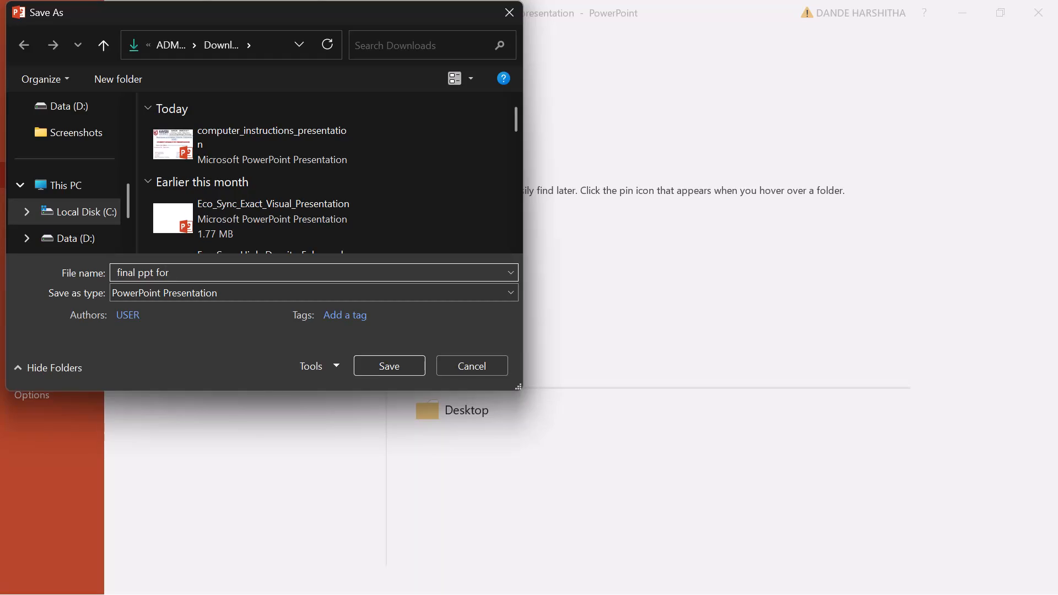
{"action": "type", "text": "dl"}
{"action": "type", "text": "cco"}
{"action": "key", "text": "BackSpace"}
{"action": "key", "text": "BackSpace"}
{"action": "key", "text": "BackSpace"}
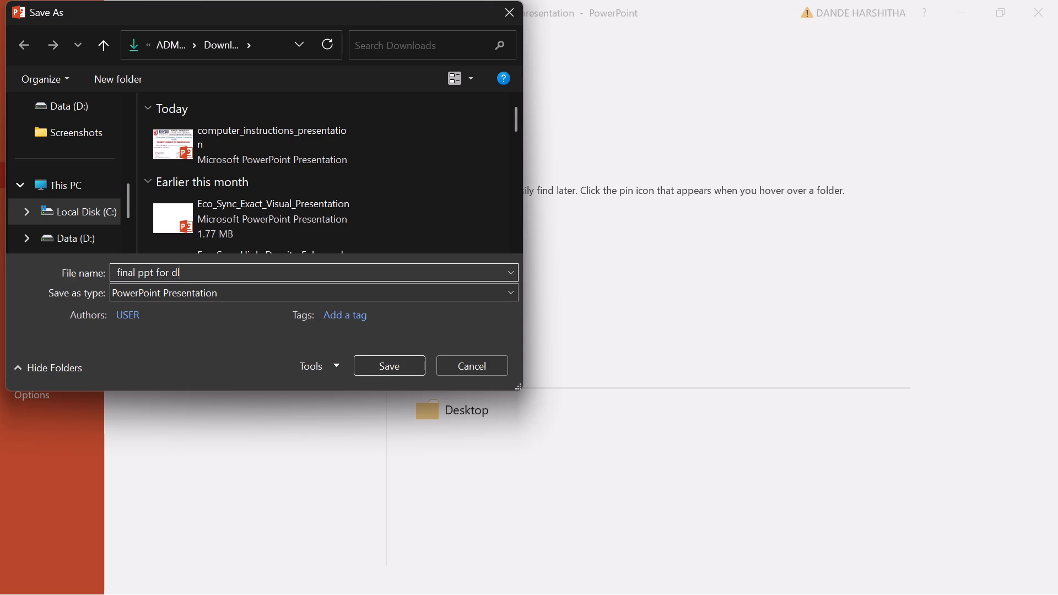
{"action": "key", "text": "shift+ampersand"}
{"action": "type", "text": "co"}
Capitalise the first letter of the copy's file name so it reads "Final ppt for dl&co".
{"action": "left_click", "coordinate": [120, 267]}
{"action": "key", "text": "BackSpace"}
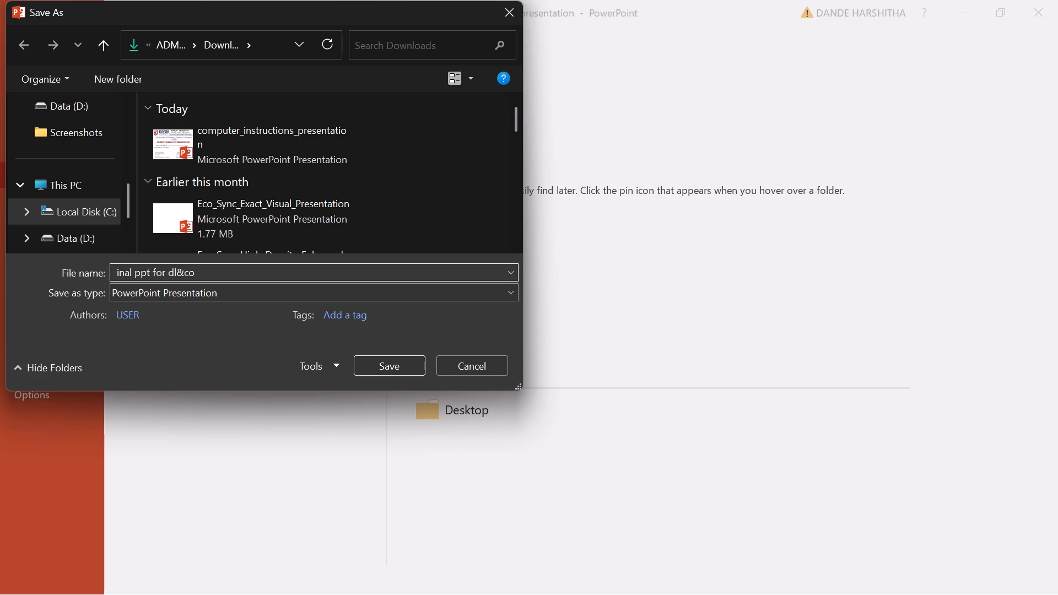
{"action": "key", "text": "shift+f"}
{"action": "left_click", "coordinate": [208, 275]}
{"action": "key", "text": "space"}
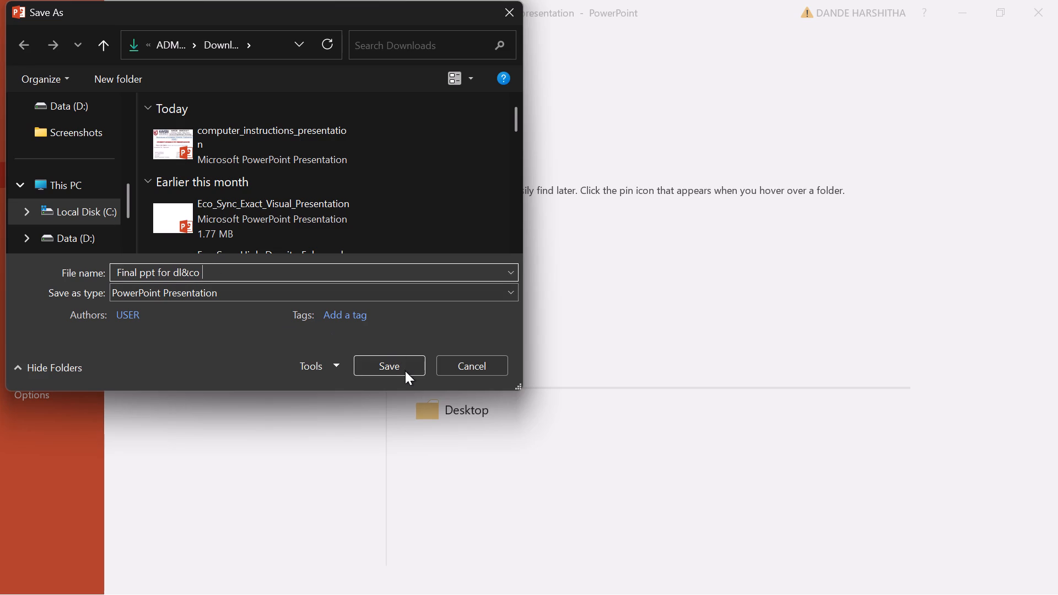
Save the copy in the Downloads folder as the PowerPoint presentation "Final ppt for dl&co".
{"action": "left_click", "coordinate": [405, 372]}
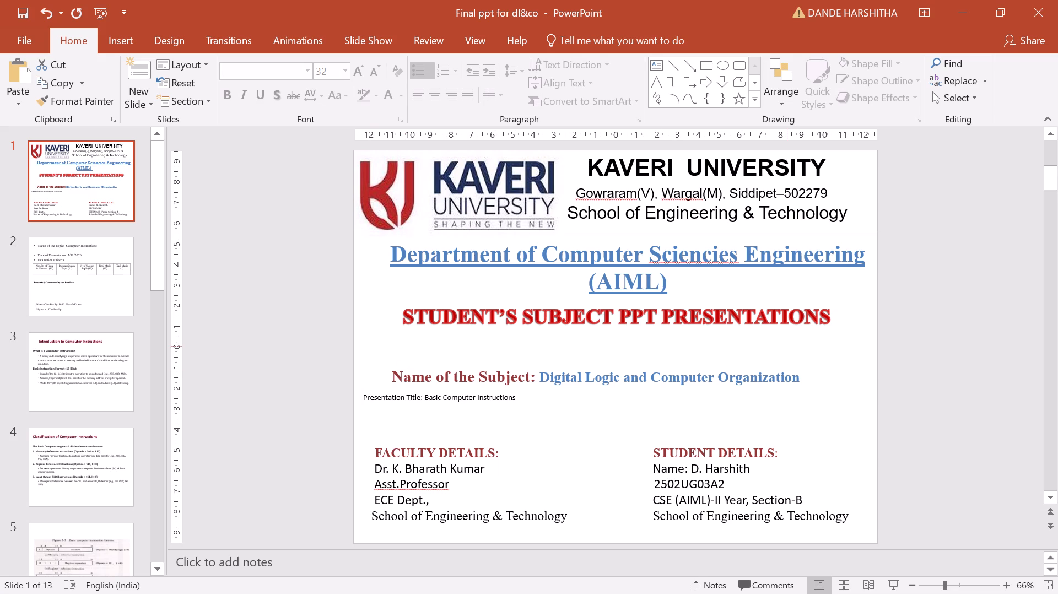
Minimize the window of the "Final ppt for dl&co" presentation.
{"action": "left_click", "coordinate": [962, 0]}
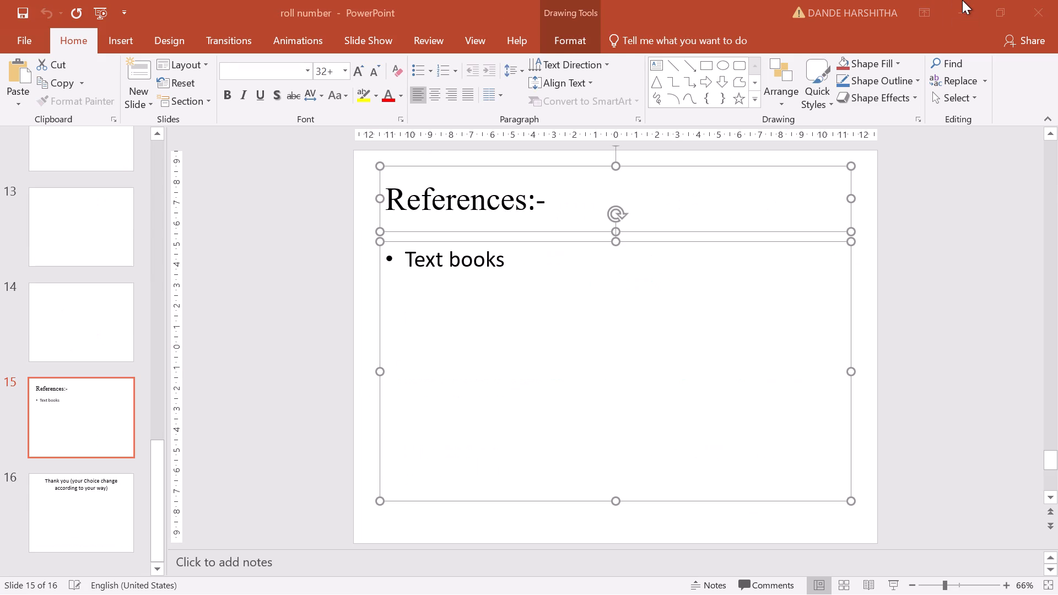
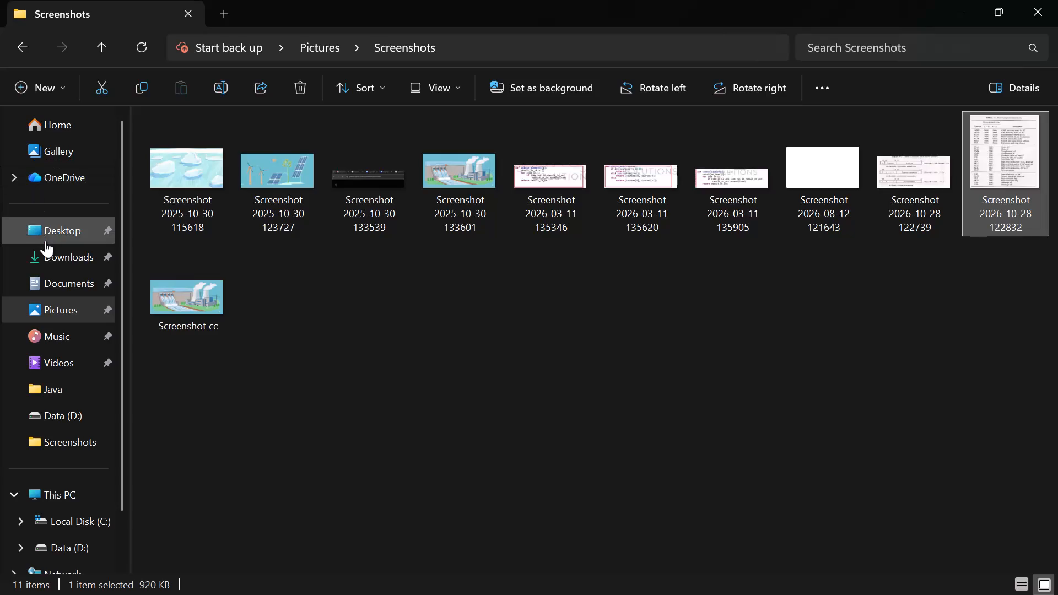
Open the saved presentation "Final ppt for dl&co" from the Downloads folder in File Explorer.
{"action": "left_click", "coordinate": [45, 241]}
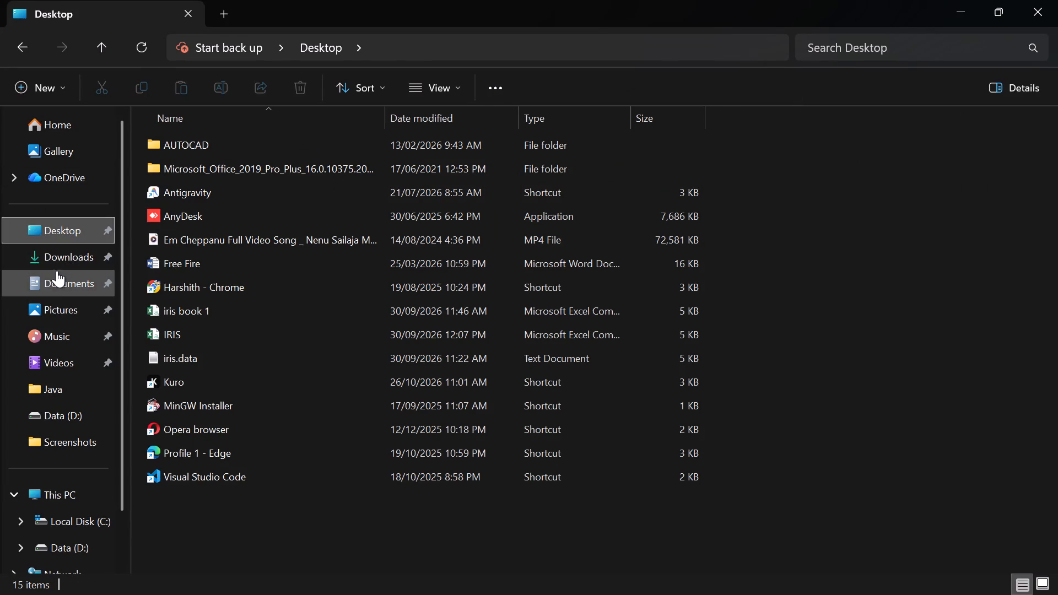
{"action": "left_click", "coordinate": [56, 255]}
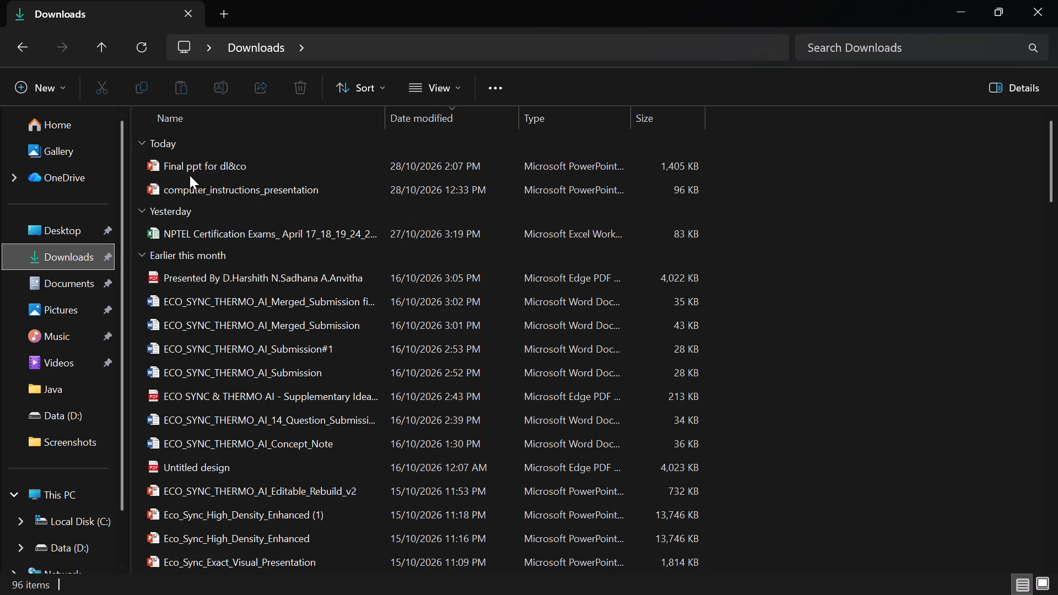
{"action": "double_click", "coordinate": [191, 169]}
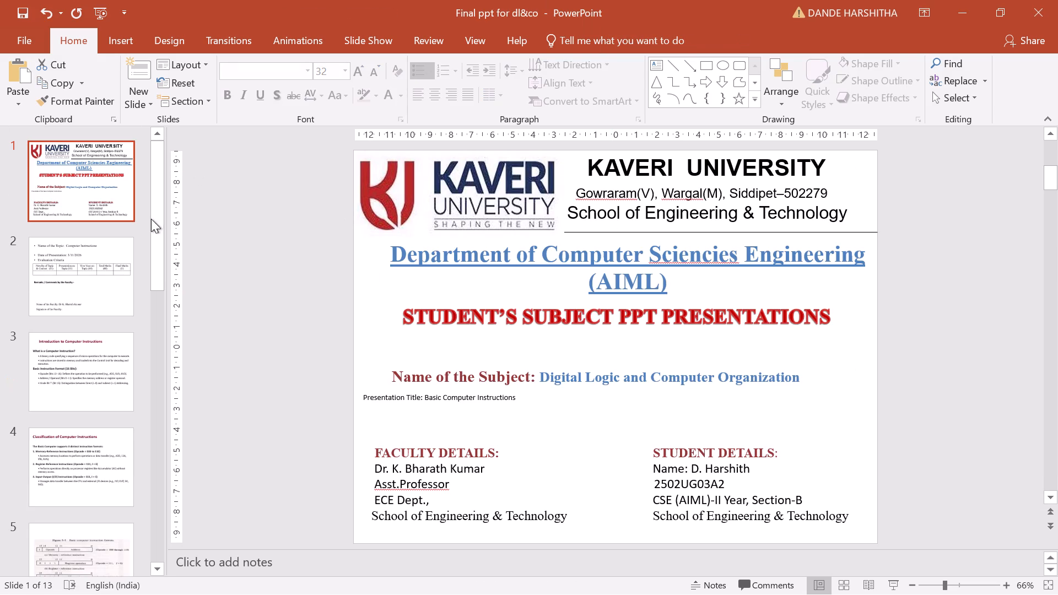
Check slides 2 to 4 of the saved copy, from the topic and evaluation slide to Classification of Computer Instructions.
{"action": "left_click", "coordinate": [72, 281]}
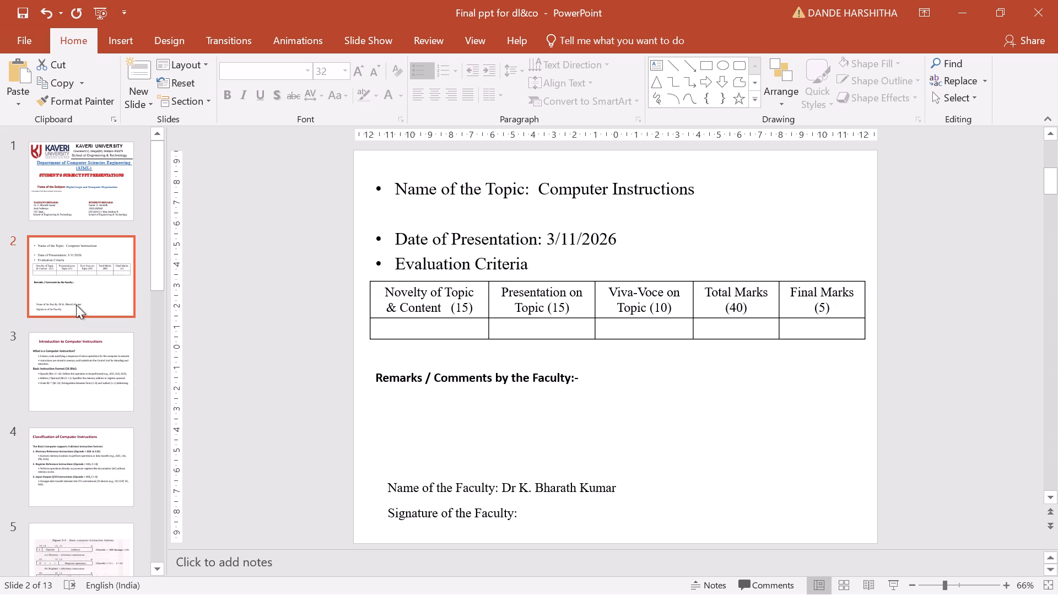
{"action": "left_click", "coordinate": [78, 358]}
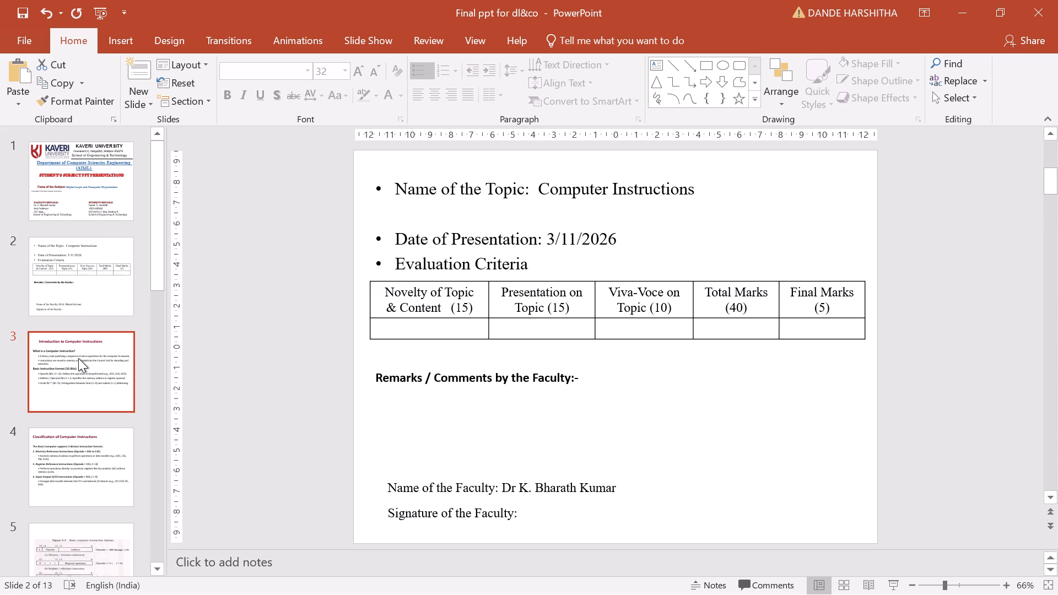
{"action": "left_click", "coordinate": [82, 458]}
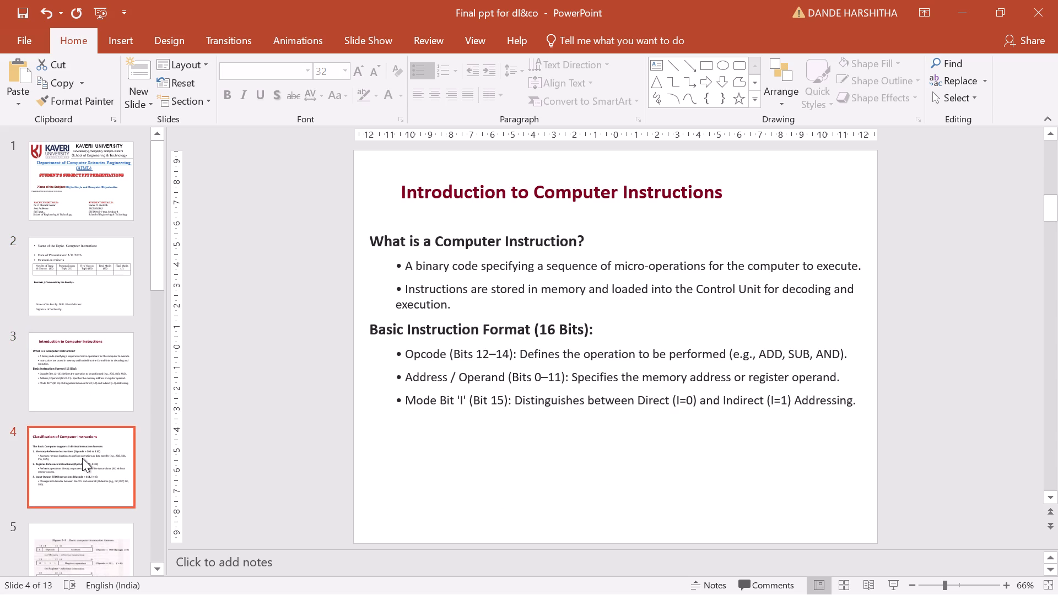
Review the saved presentation from the Figure 5-5 instruction formats slide through the closing THANK YOU! slide, and look back through the preceding slides.
{"action": "left_click", "coordinate": [73, 539]}
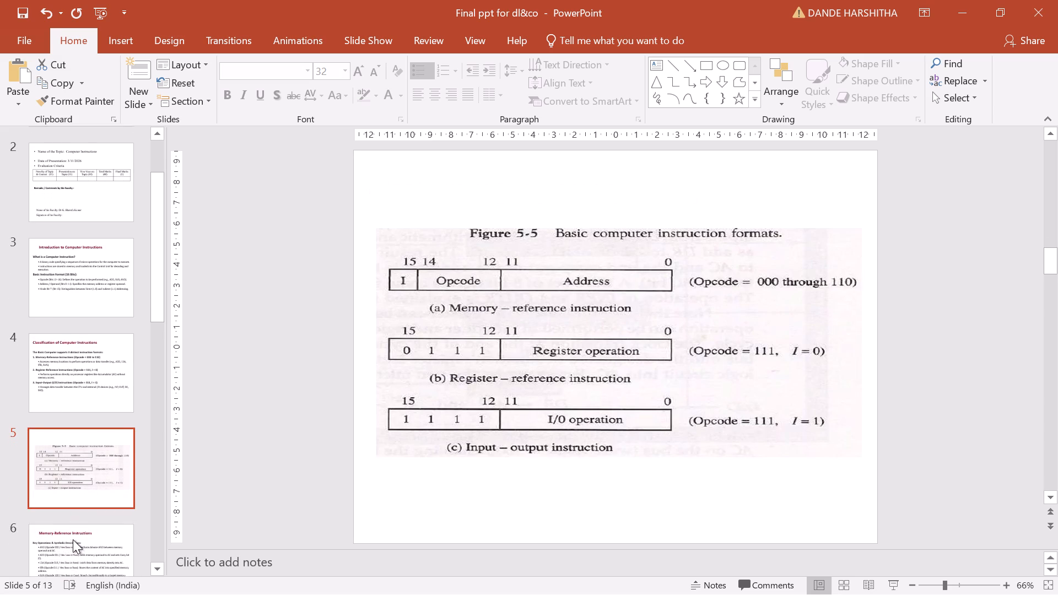
{"action": "left_click", "coordinate": [87, 558]}
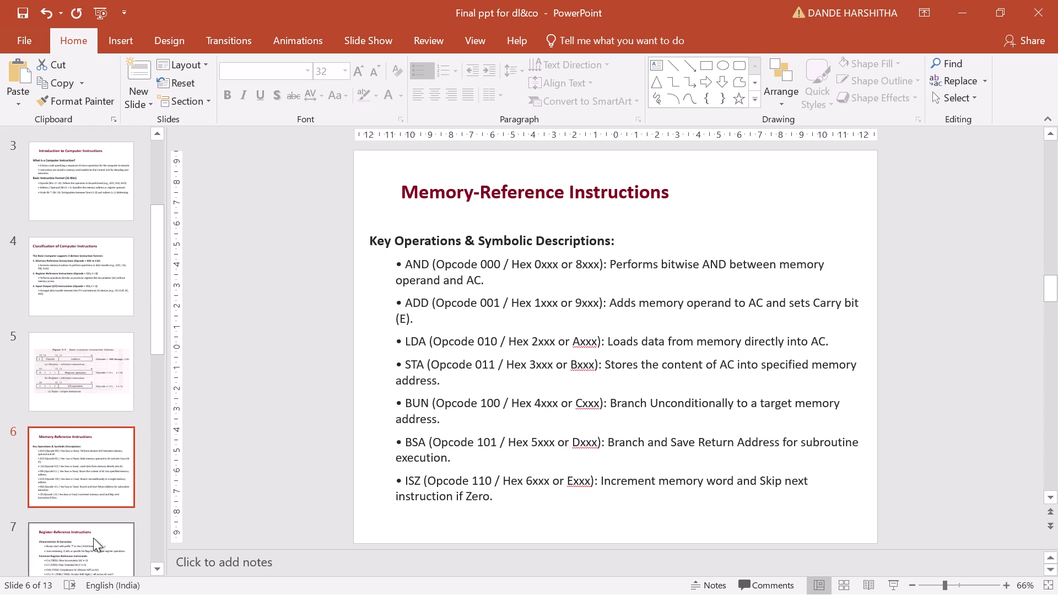
{"action": "left_click", "coordinate": [93, 544]}
{"action": "left_click", "coordinate": [87, 561]}
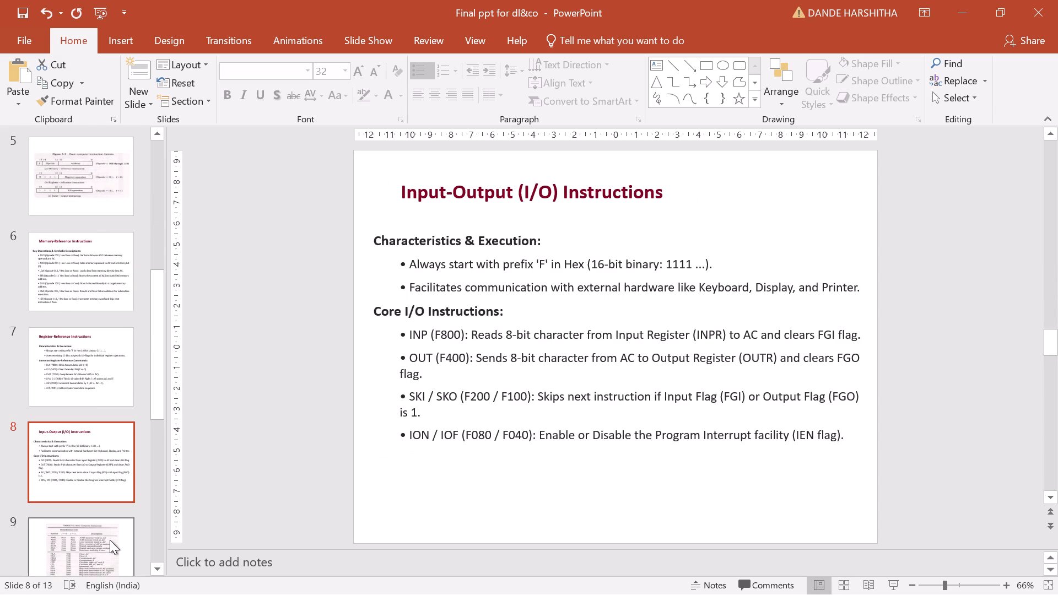
{"action": "left_click", "coordinate": [110, 540]}
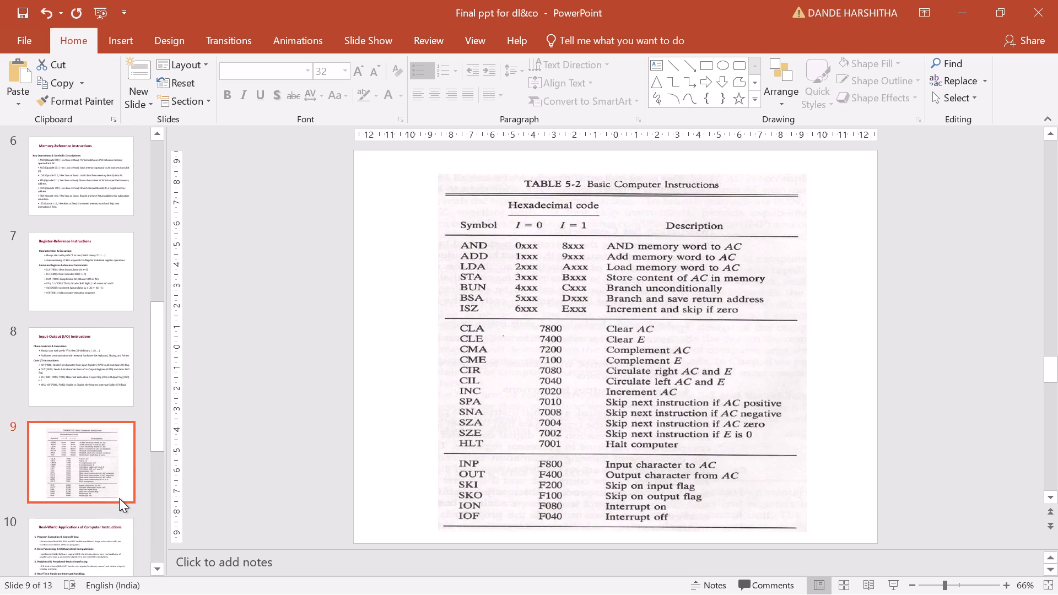
{"action": "left_click", "coordinate": [119, 498]}
{"action": "scroll", "coordinate": [119, 498], "scroll_direction": "down", "scroll_amount": 1}
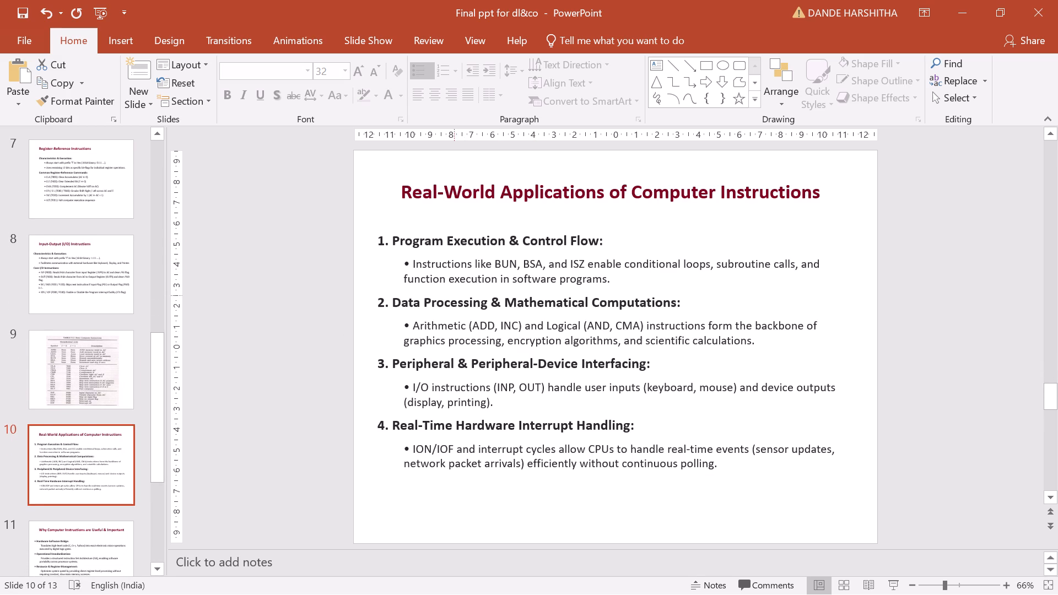
{"action": "left_click", "coordinate": [119, 533]}
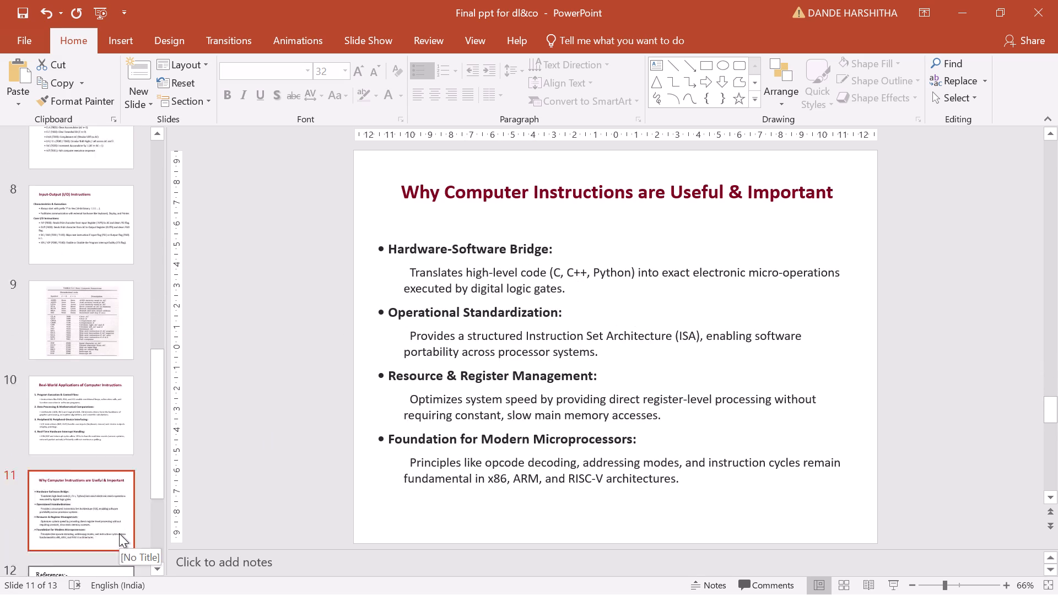
{"action": "left_click", "coordinate": [71, 545]}
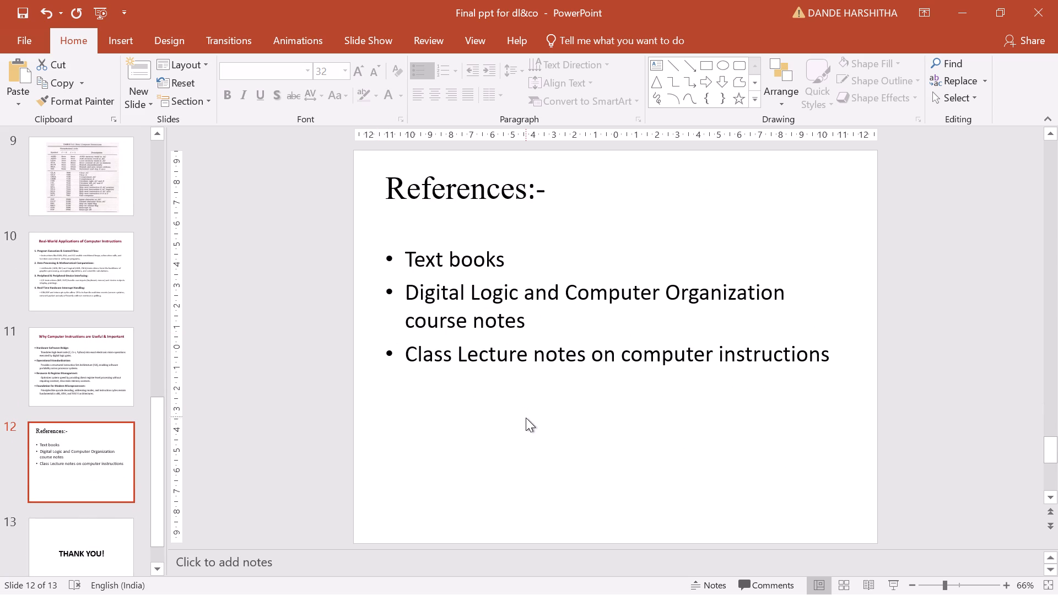
{"action": "left_click", "coordinate": [75, 538]}
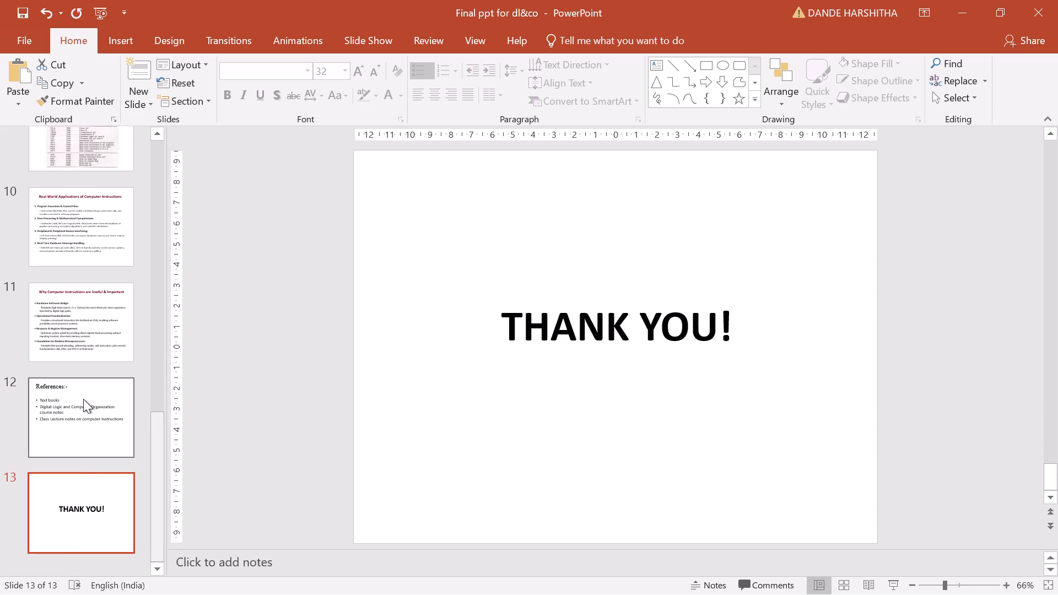
{"action": "left_click", "coordinate": [83, 399]}
{"action": "left_click", "coordinate": [89, 323]}
{"action": "scroll", "coordinate": [89, 323], "scroll_direction": "up", "scroll_amount": 5}
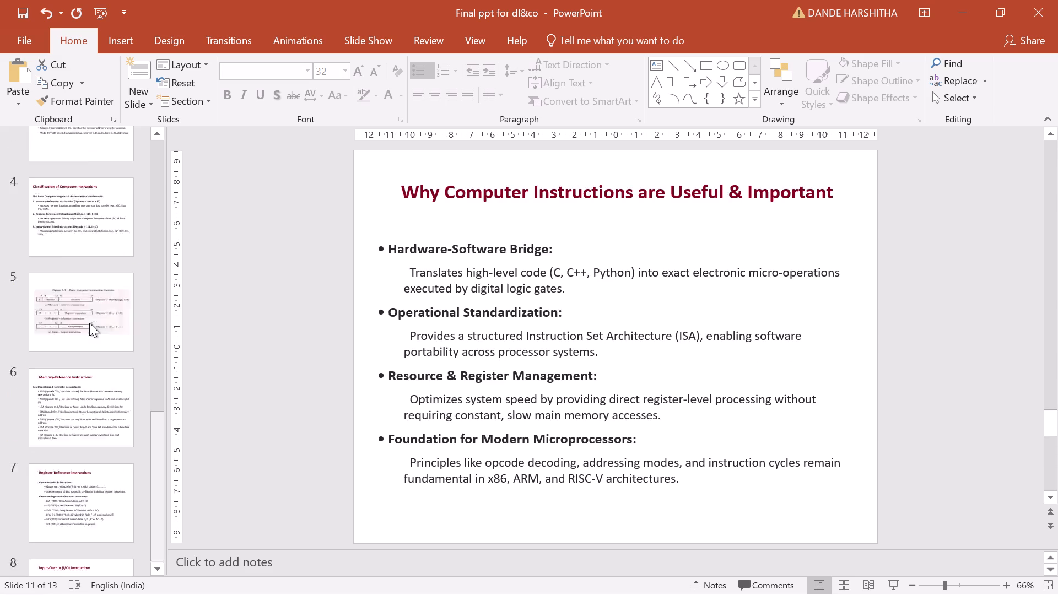
{"action": "scroll", "coordinate": [89, 323], "scroll_direction": "up", "scroll_amount": 17}
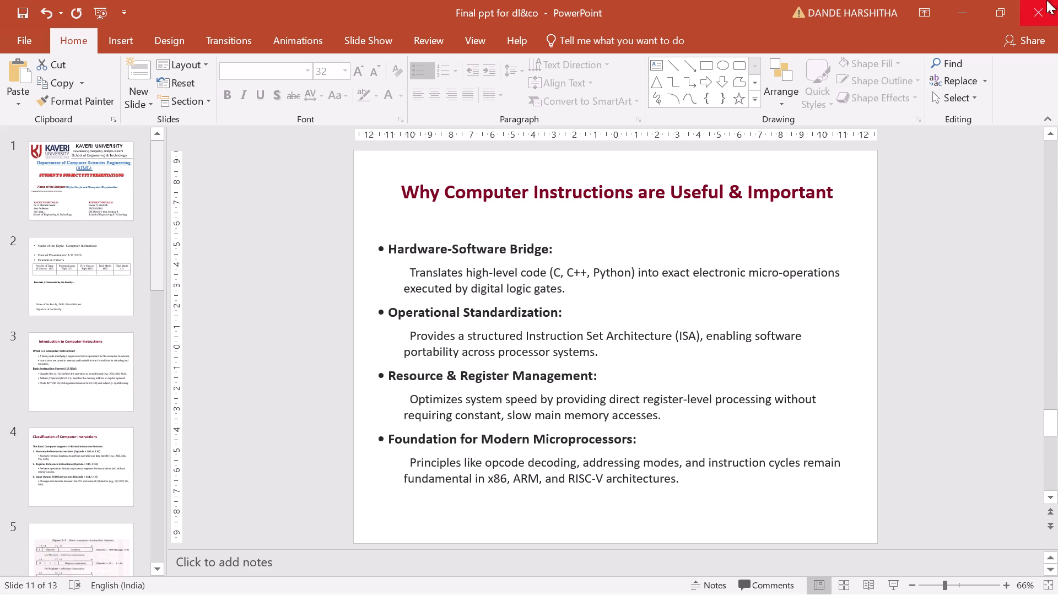
Minimise the "Final ppt for dl&co" and "roll number" presentation windows to return to the Downloads folder.
{"action": "left_click", "coordinate": [951, 0]}
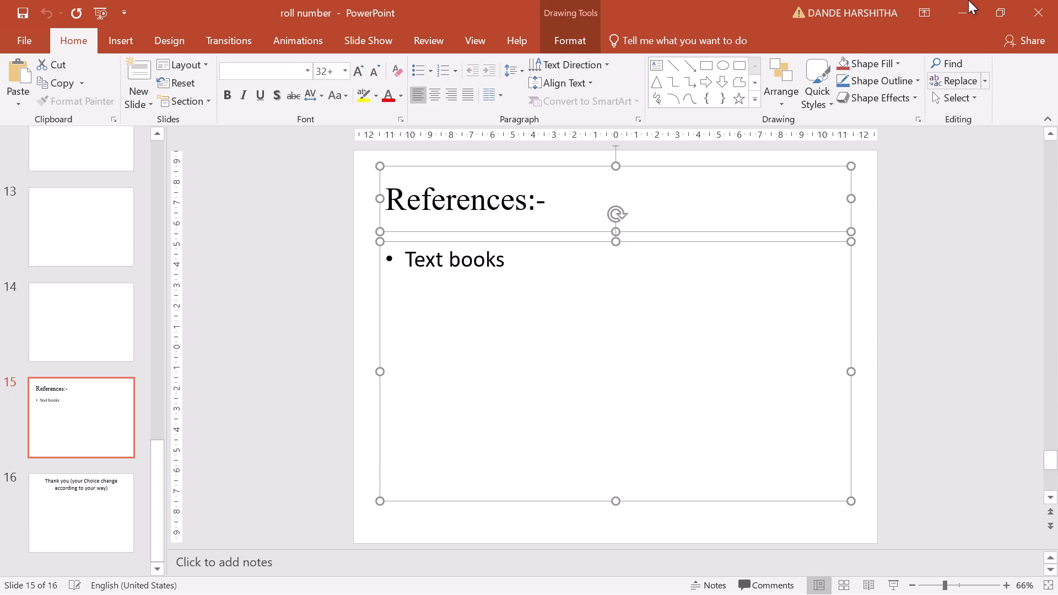
{"action": "left_click", "coordinate": [968, 0]}
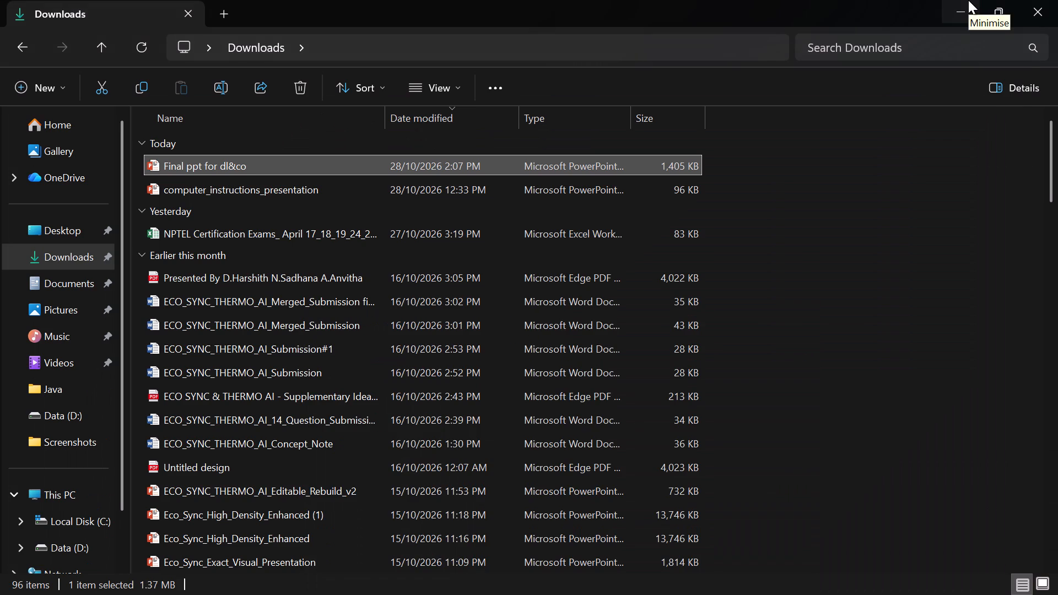
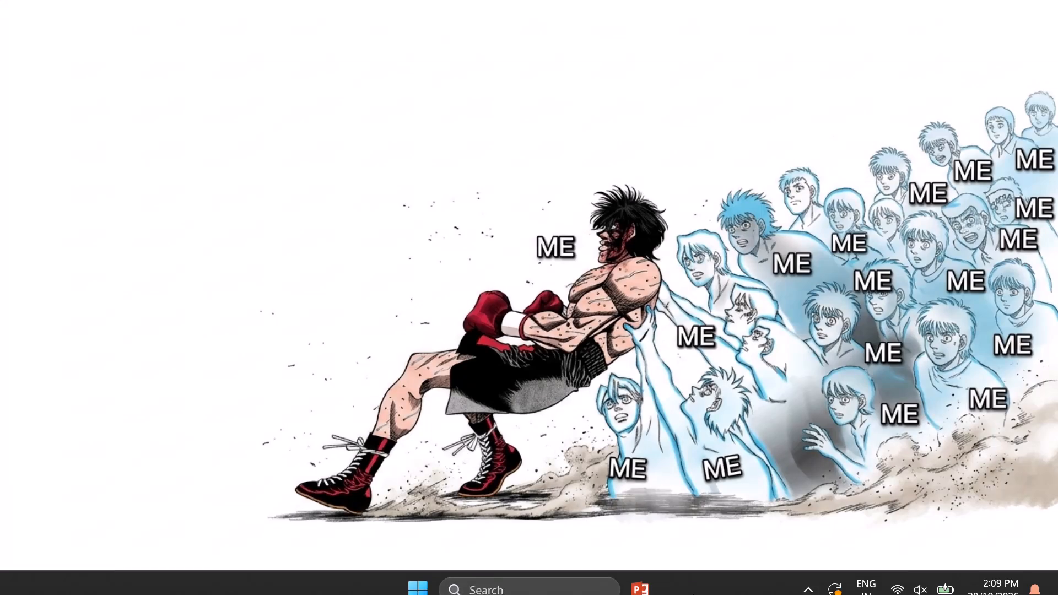
Open the Windows search on the desktop and look through the suggested apps.
{"action": "left_click", "coordinate": [587, 583]}
{"action": "scroll", "coordinate": [594, 475], "scroll_direction": "down", "scroll_amount": 1}
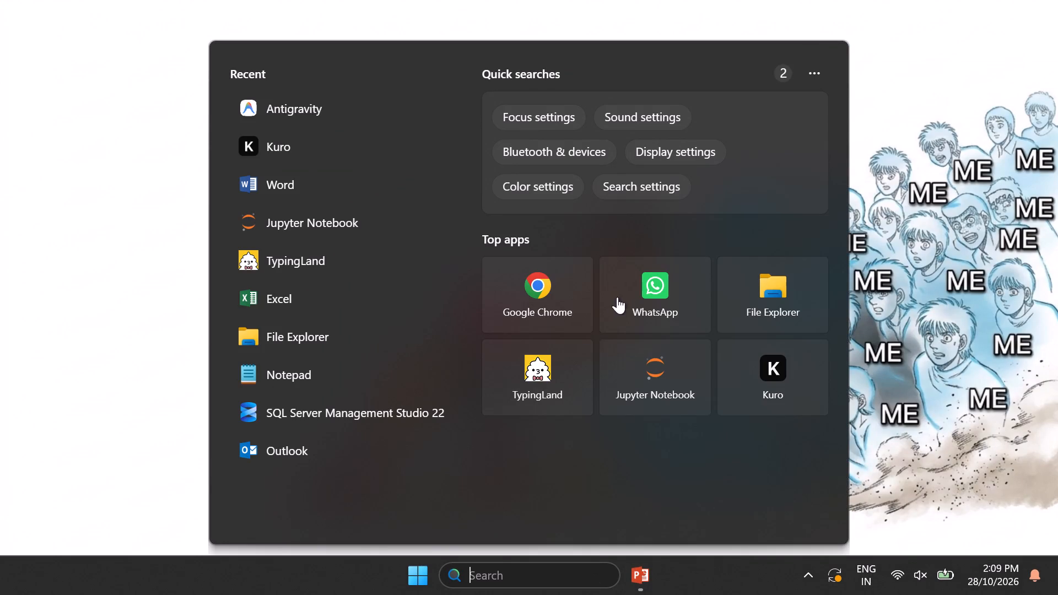
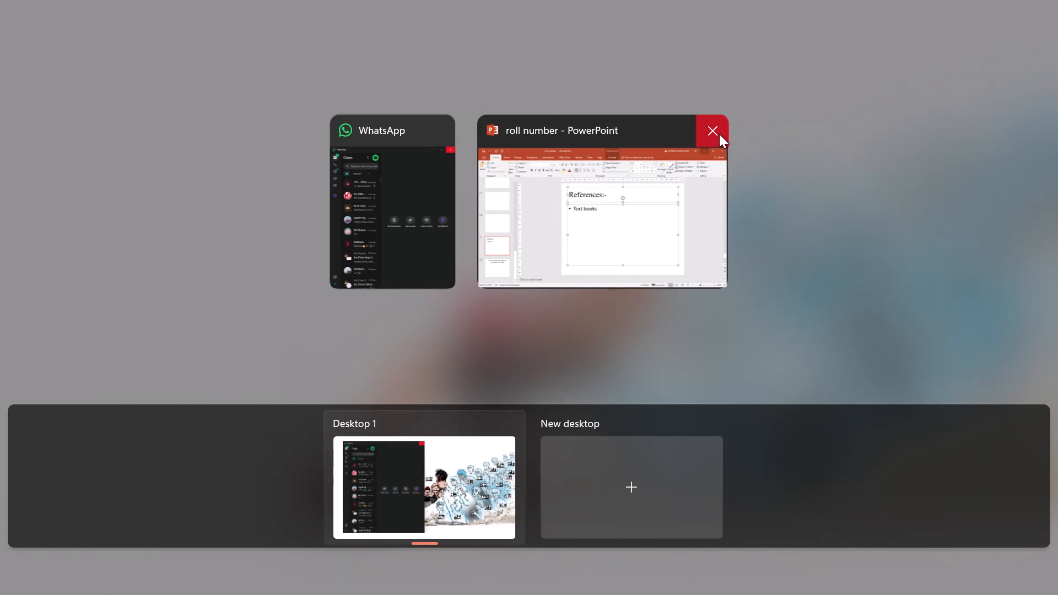
Close the "roll number" PowerPoint presentation window, leaving WhatsApp open.
{"action": "left_click", "coordinate": [719, 134]}
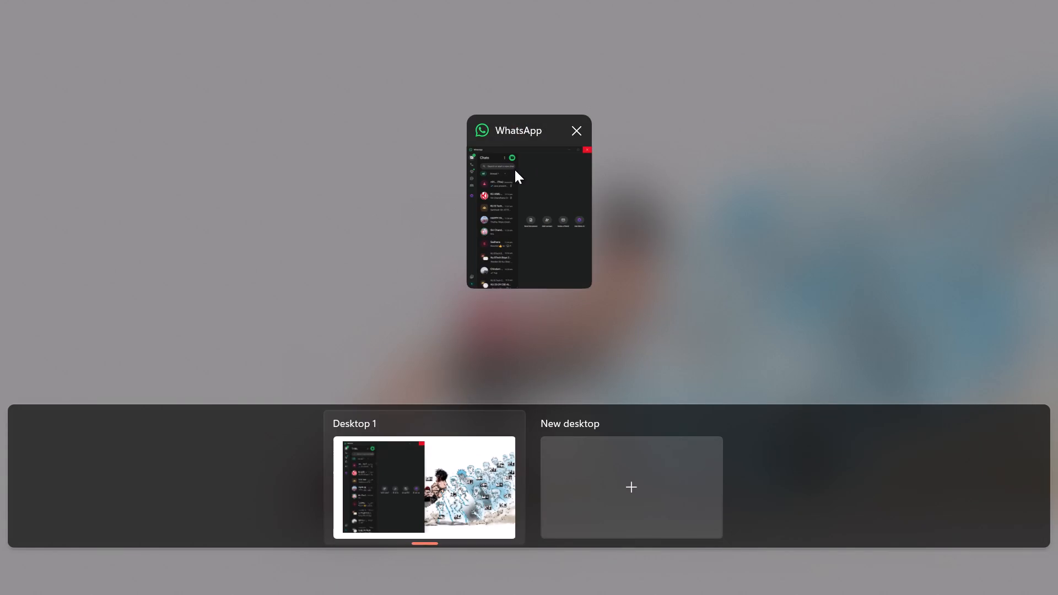
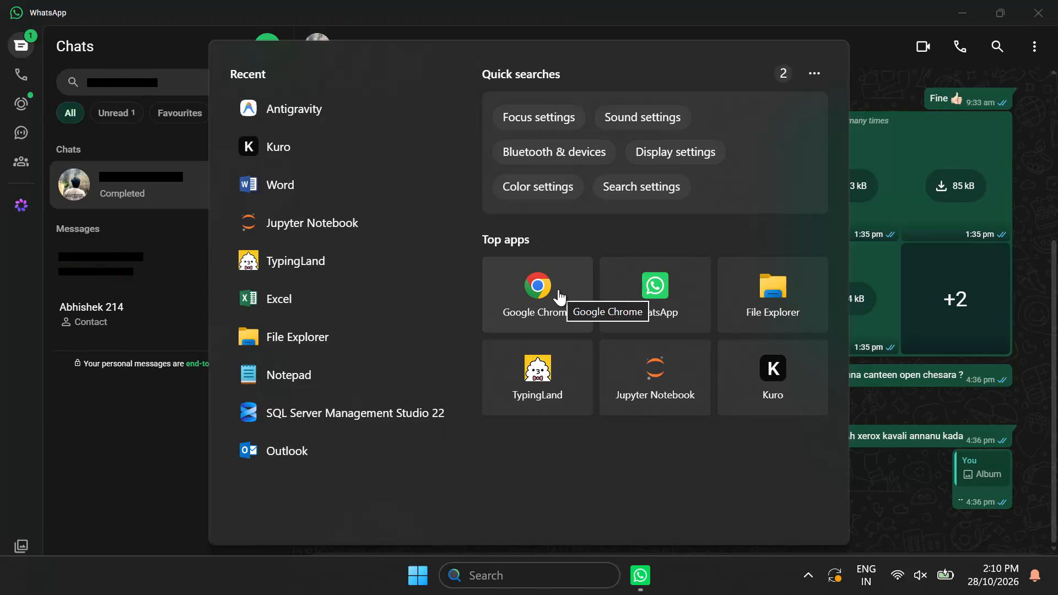
Switch to File Explorer and show the available file actions for the recent presentation "Final ppt for dl&co".
{"action": "double_click", "coordinate": [301, 339]}
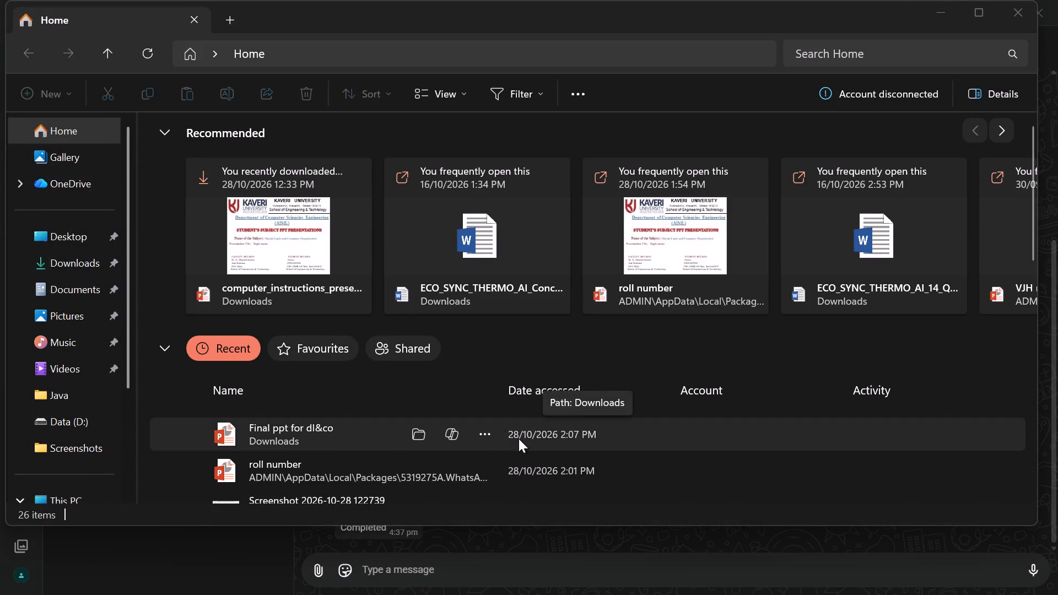
{"action": "left_click", "coordinate": [488, 434]}
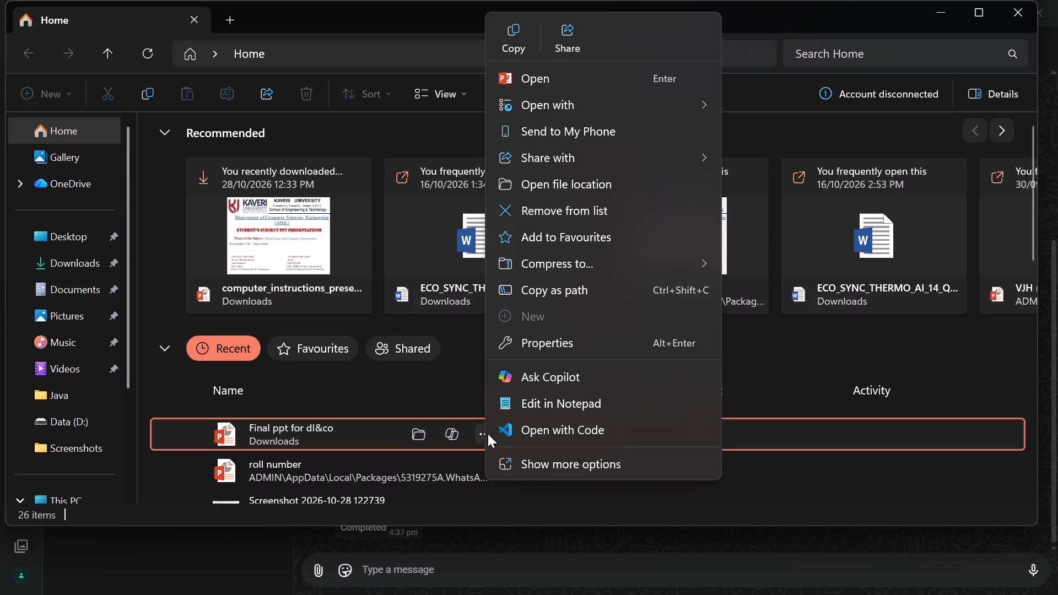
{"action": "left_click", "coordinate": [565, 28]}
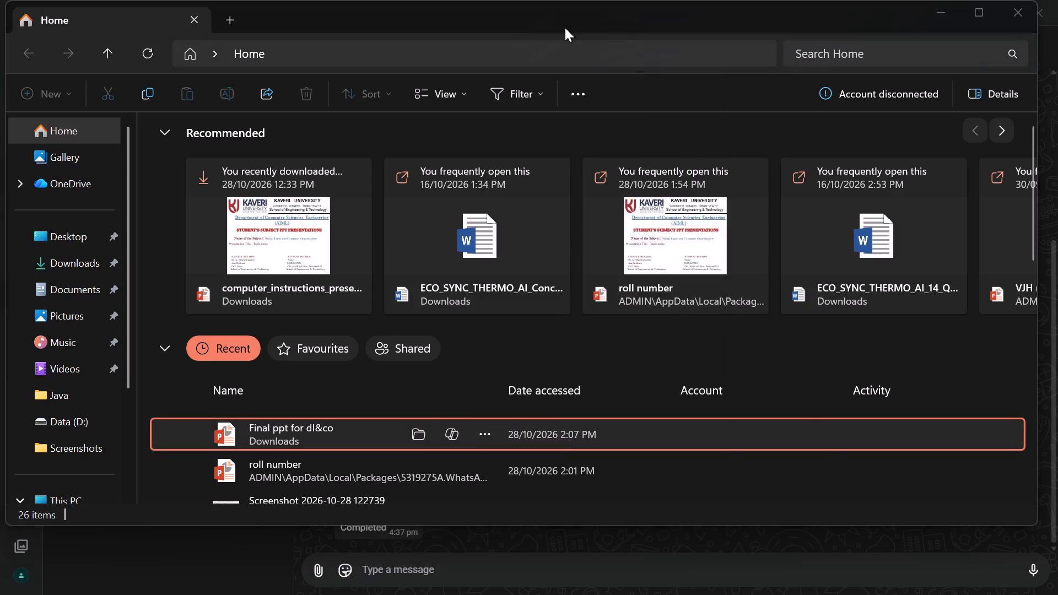
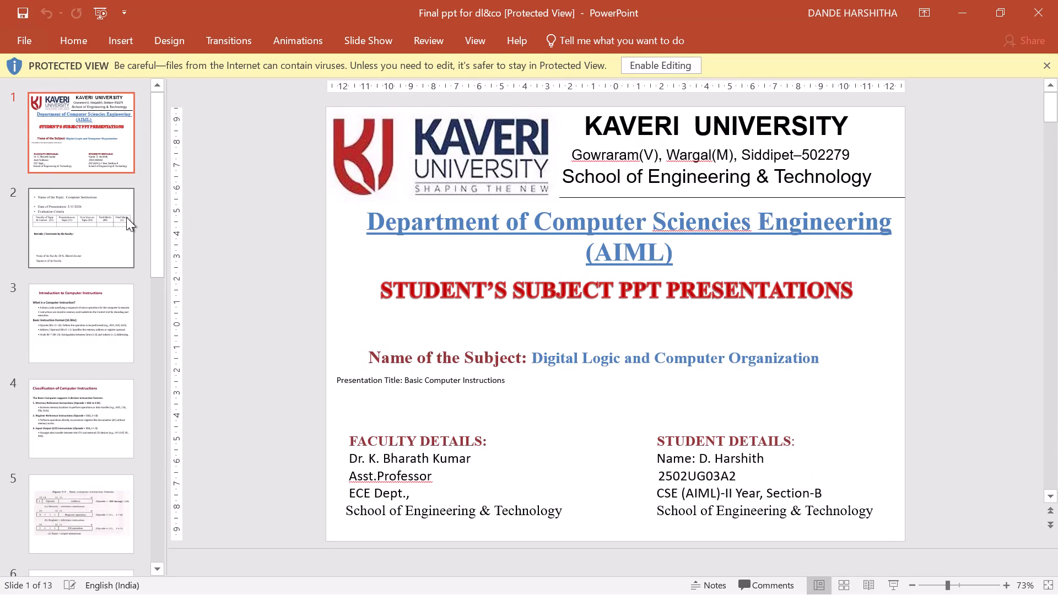
Review the saved presentation slide by slide, from slide 2 through the closing THANK YOU! slide.
{"action": "left_click", "coordinate": [126, 217]}
{"action": "left_click", "coordinate": [75, 313]}
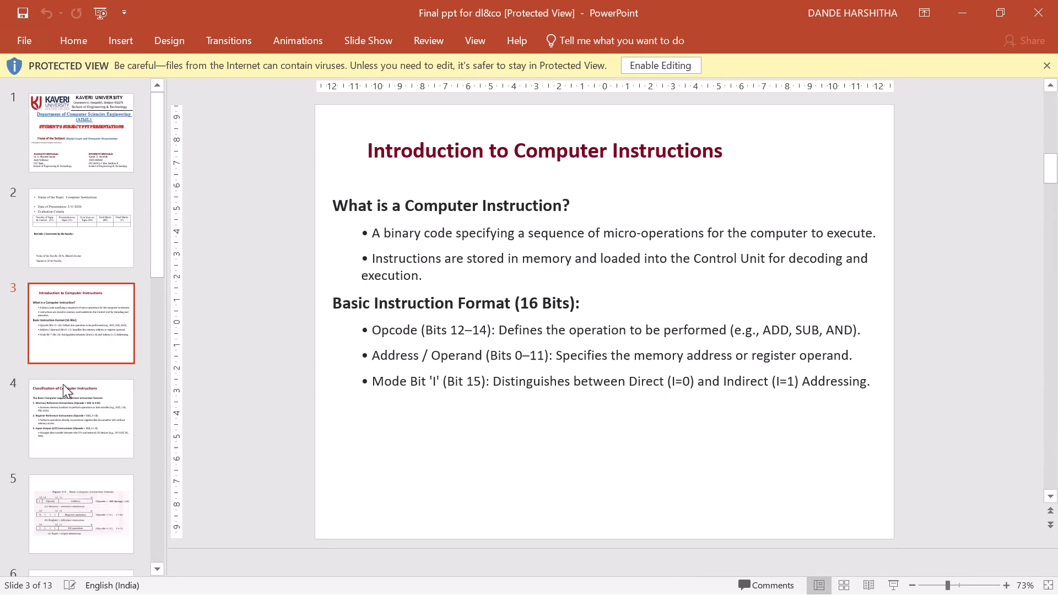
{"action": "left_click", "coordinate": [63, 384]}
{"action": "scroll", "coordinate": [63, 384], "scroll_direction": "down", "scroll_amount": 1}
{"action": "left_click", "coordinate": [75, 348]}
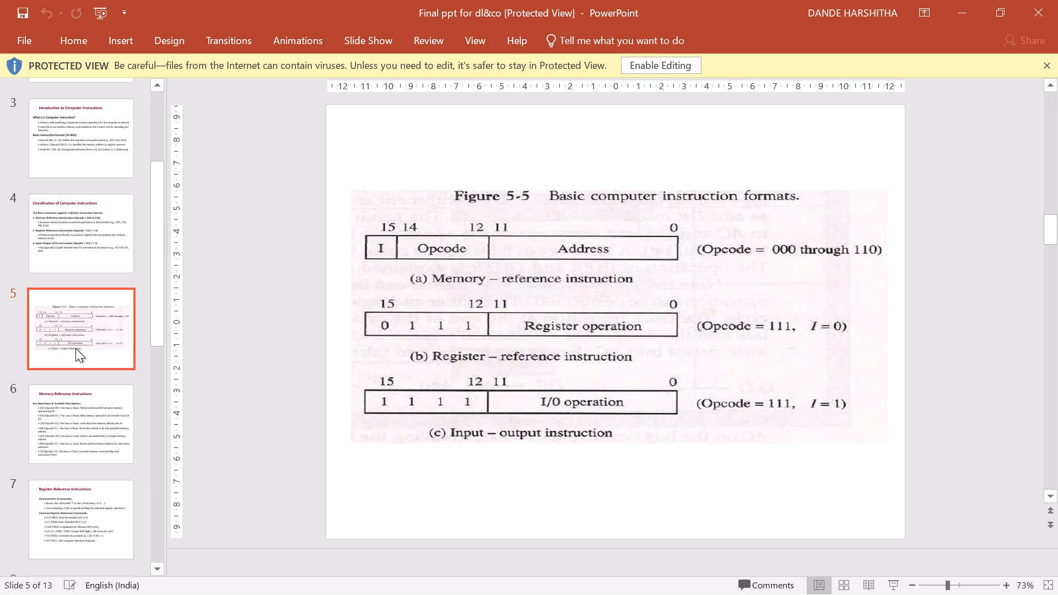
{"action": "left_click", "coordinate": [87, 425]}
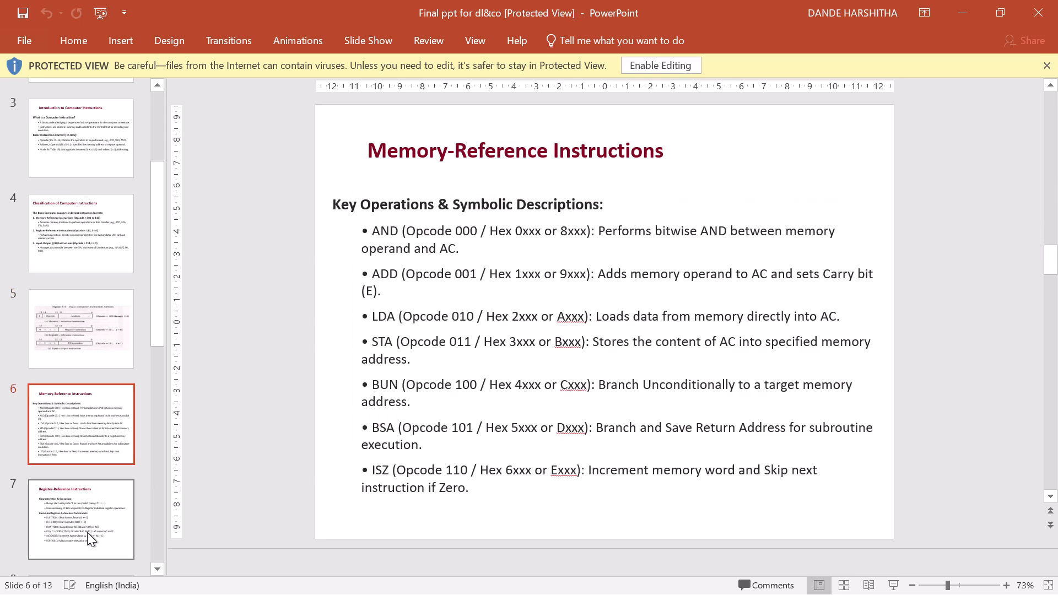
{"action": "left_click", "coordinate": [87, 532]}
{"action": "scroll", "coordinate": [87, 532], "scroll_direction": "down", "scroll_amount": 2}
{"action": "left_click", "coordinate": [133, 314]}
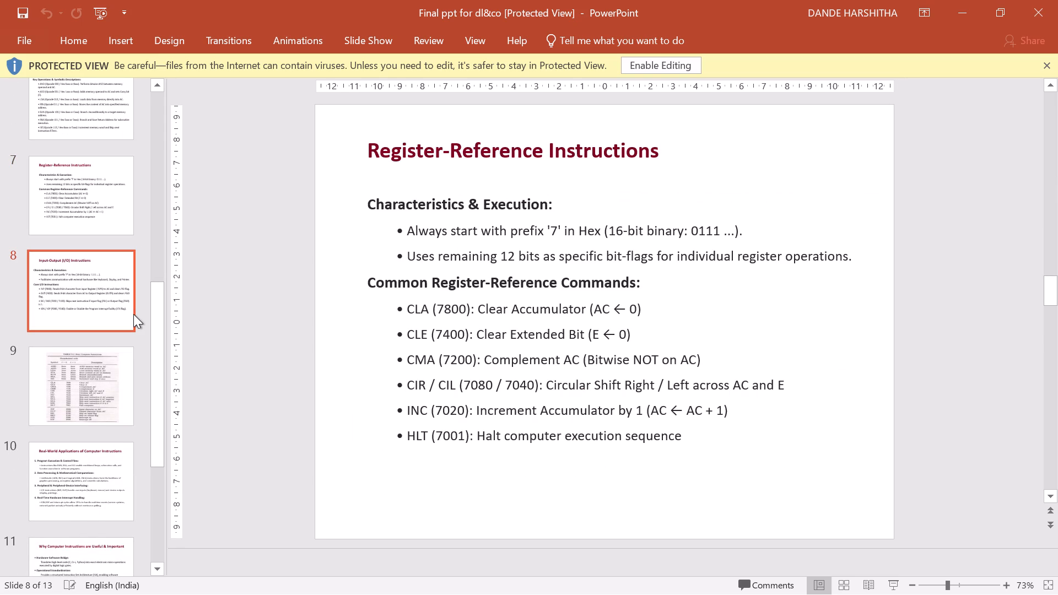
{"action": "left_click", "coordinate": [107, 359]}
{"action": "left_click", "coordinate": [100, 452]}
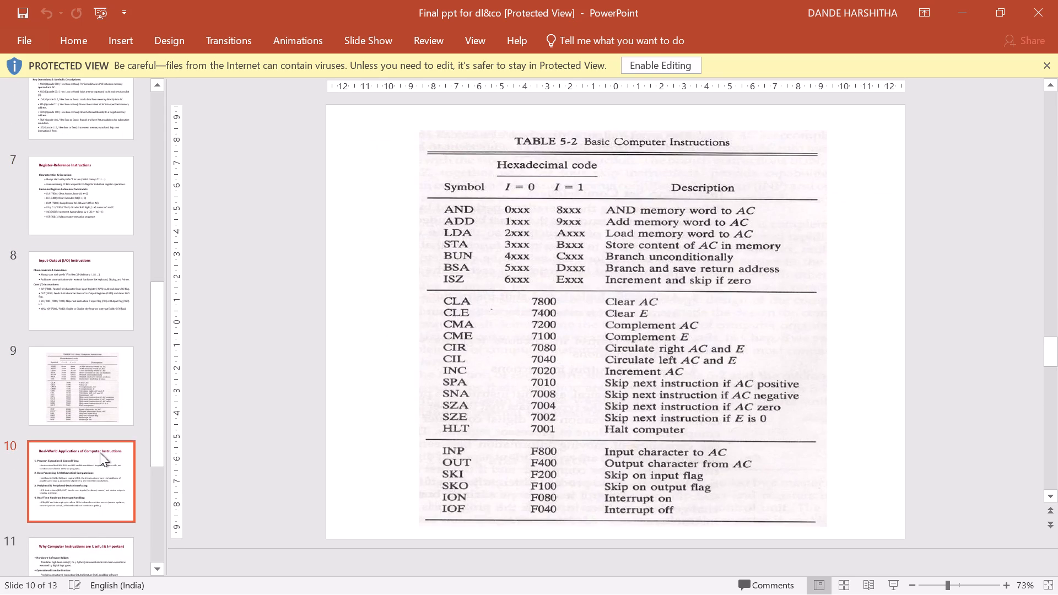
{"action": "scroll", "coordinate": [63, 561], "scroll_direction": "down", "scroll_amount": 1}
{"action": "left_click", "coordinate": [69, 488]}
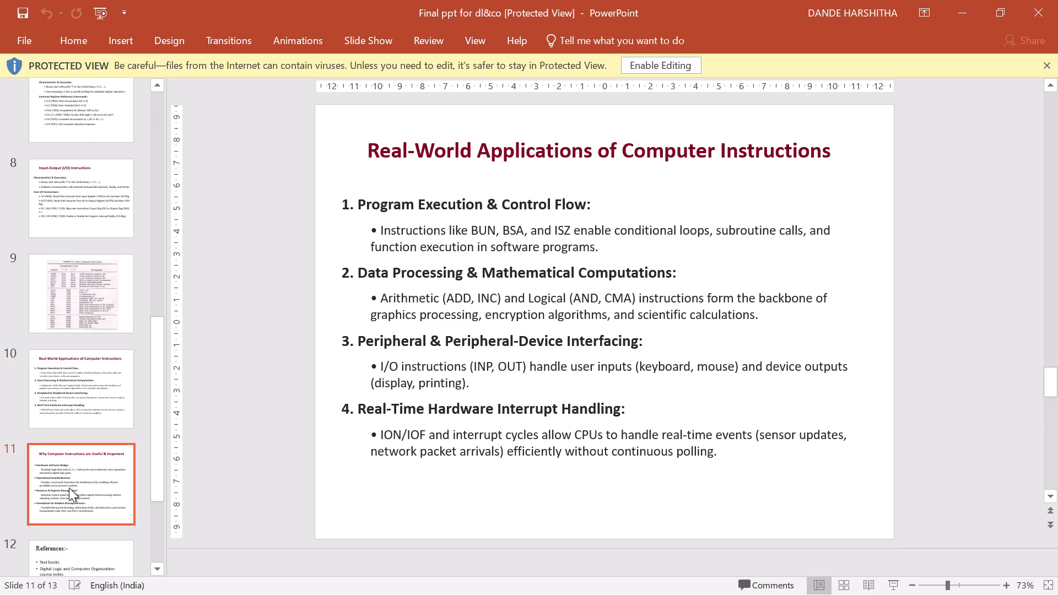
{"action": "scroll", "coordinate": [69, 488], "scroll_direction": "down", "scroll_amount": 1}
{"action": "left_click", "coordinate": [89, 441]}
{"action": "scroll", "coordinate": [89, 441], "scroll_direction": "down", "scroll_amount": 1}
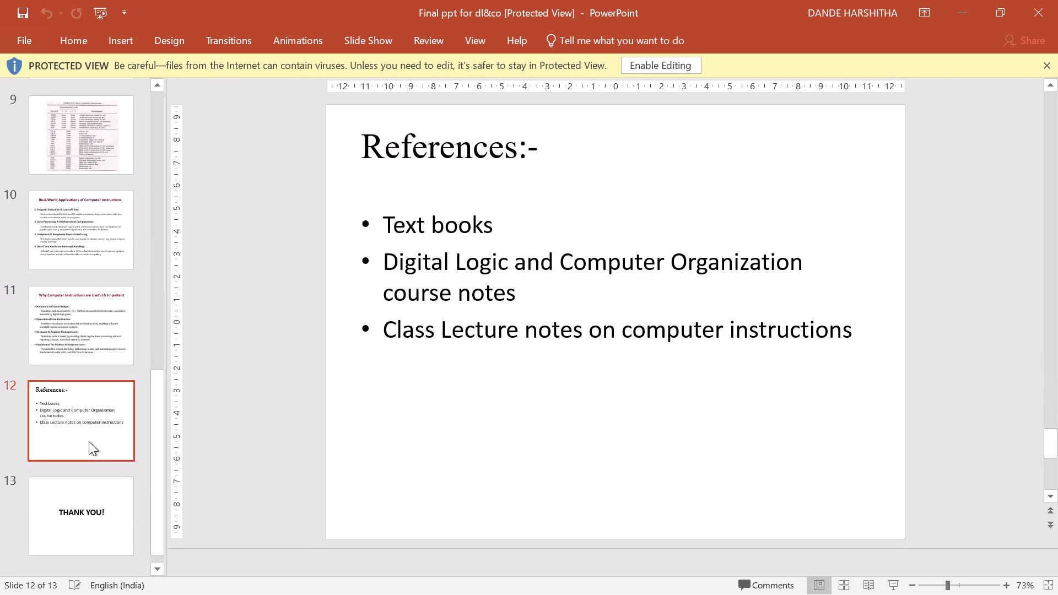
{"action": "scroll", "coordinate": [89, 441], "scroll_direction": "down", "scroll_amount": 1}
{"action": "left_click", "coordinate": [82, 486]}
Return to the title slide at the start of the presentation.
{"action": "scroll", "coordinate": [97, 258], "scroll_direction": "up", "scroll_amount": 11}
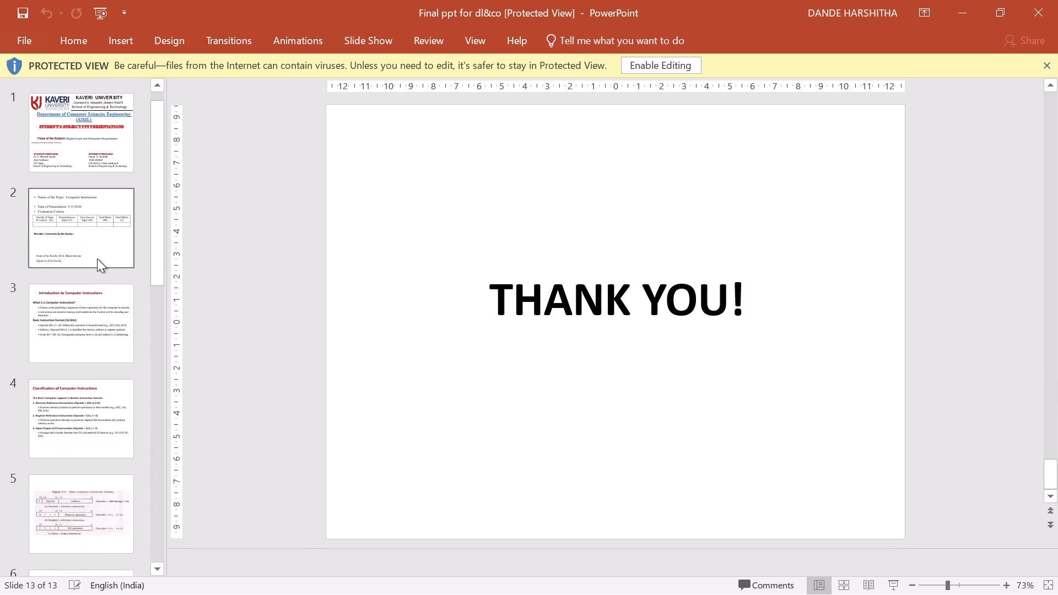
{"action": "left_click", "coordinate": [110, 131]}
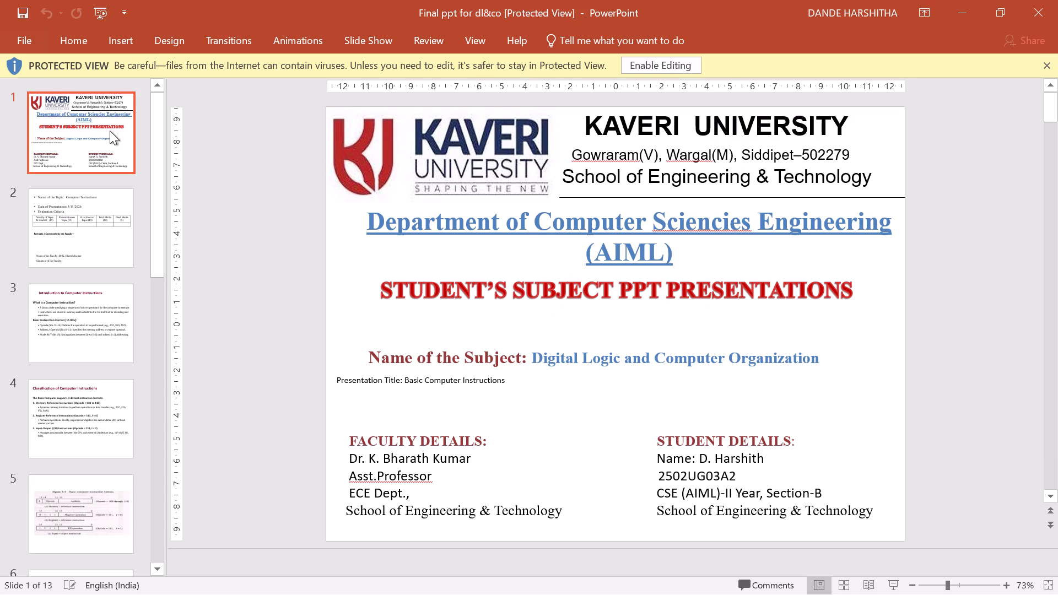
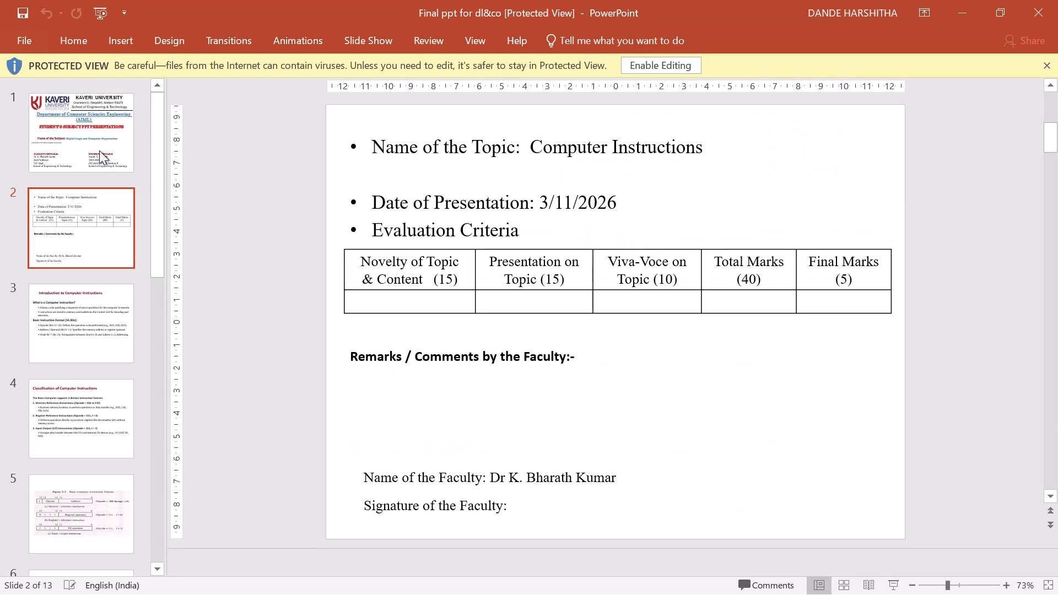
Review the saved presentation again slide by slide, from the title slide through the closing THANK YOU! slide.
{"action": "left_click", "coordinate": [95, 133]}
{"action": "left_click", "coordinate": [90, 226]}
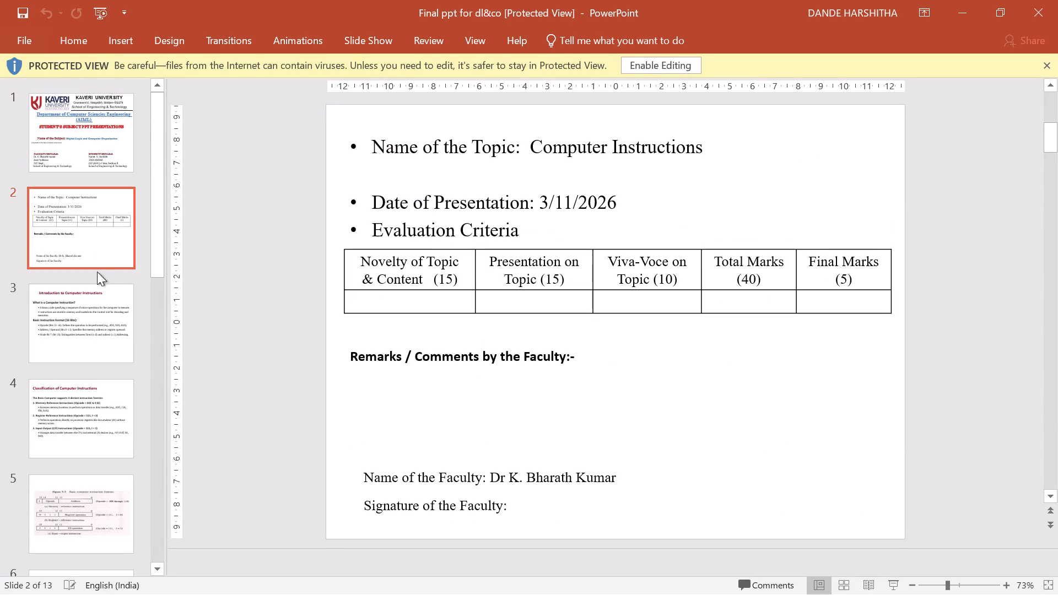
{"action": "left_click", "coordinate": [88, 315]}
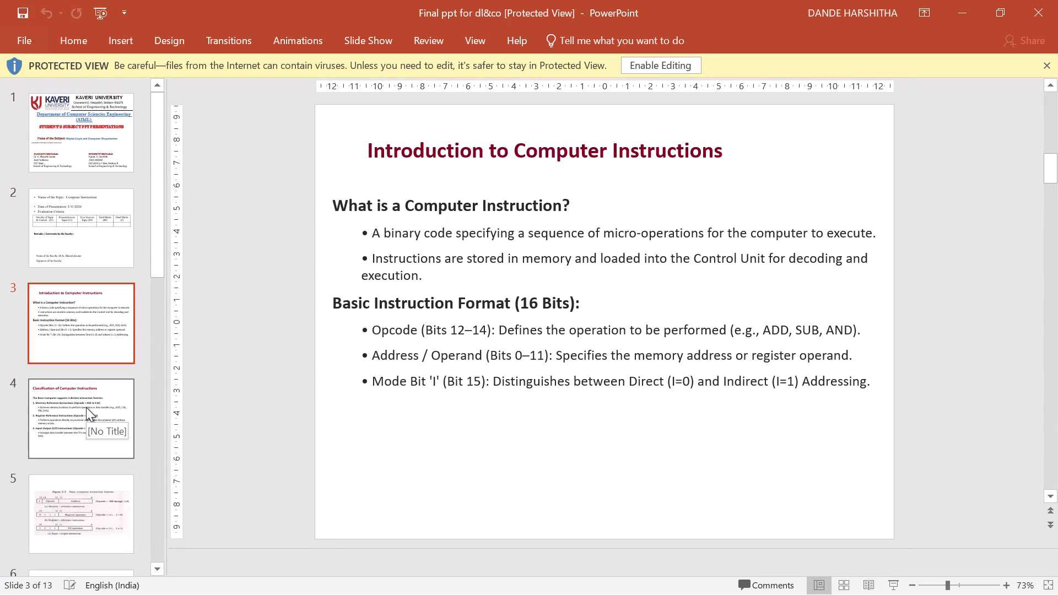
{"action": "left_click", "coordinate": [86, 407]}
{"action": "left_click", "coordinate": [79, 494]}
{"action": "scroll", "coordinate": [79, 494], "scroll_direction": "down", "scroll_amount": 1}
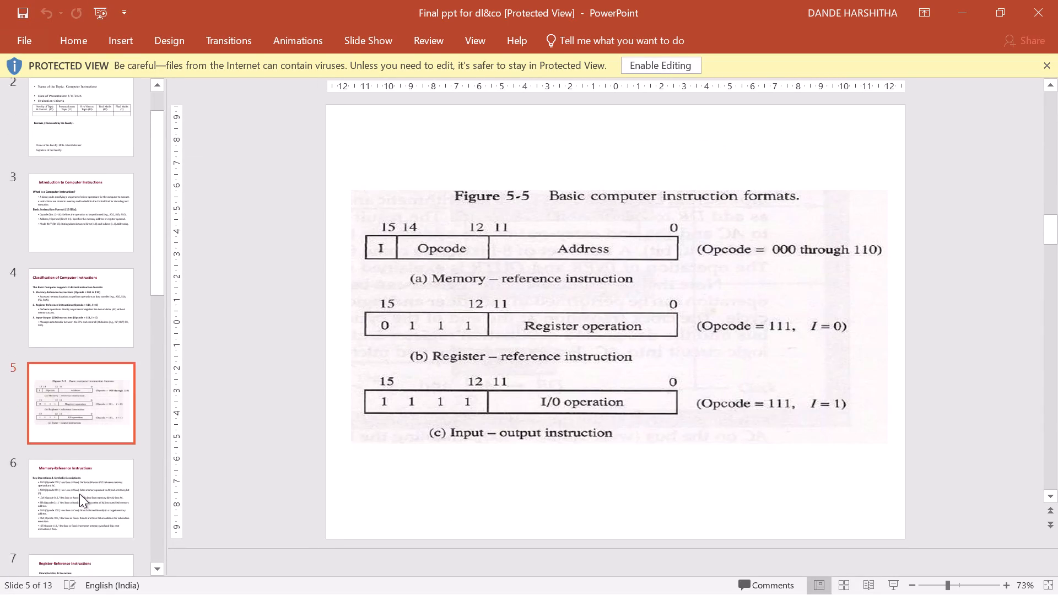
{"action": "left_click", "coordinate": [79, 494]}
{"action": "scroll", "coordinate": [79, 494], "scroll_direction": "down", "scroll_amount": 1}
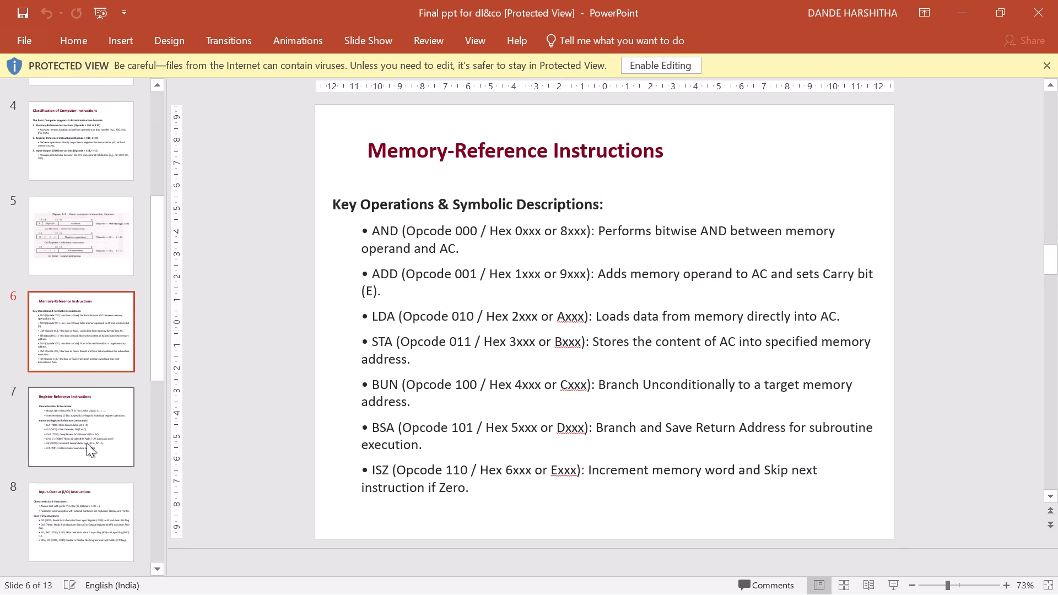
{"action": "left_click", "coordinate": [85, 439]}
{"action": "left_click", "coordinate": [83, 510]}
{"action": "scroll", "coordinate": [83, 510], "scroll_direction": "down", "scroll_amount": 2}
{"action": "left_click", "coordinate": [106, 314]}
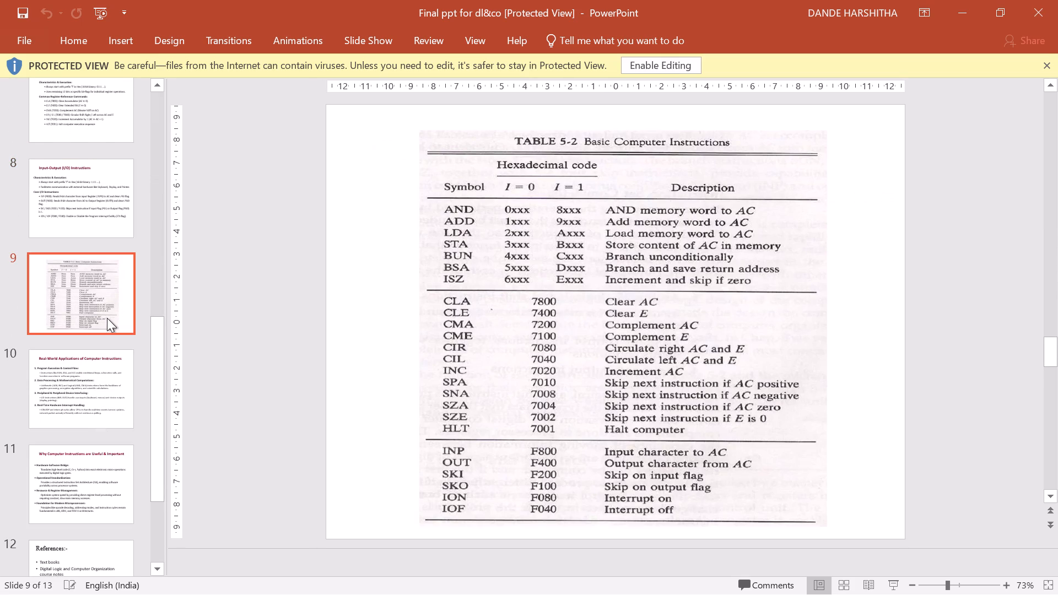
{"action": "left_click", "coordinate": [111, 392]}
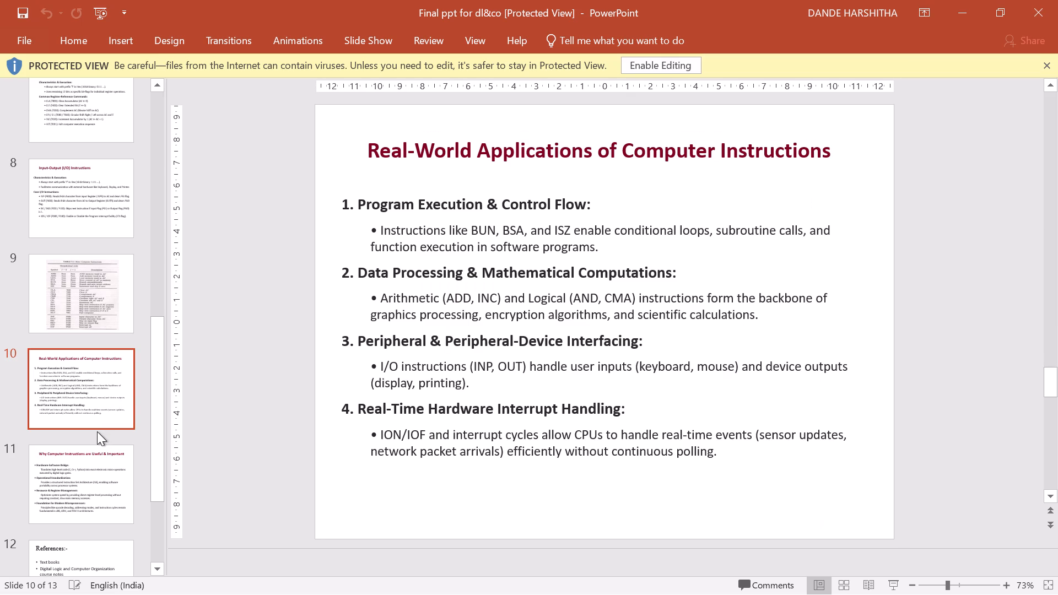
{"action": "left_click", "coordinate": [103, 474]}
{"action": "scroll", "coordinate": [121, 416], "scroll_direction": "down", "scroll_amount": 1}
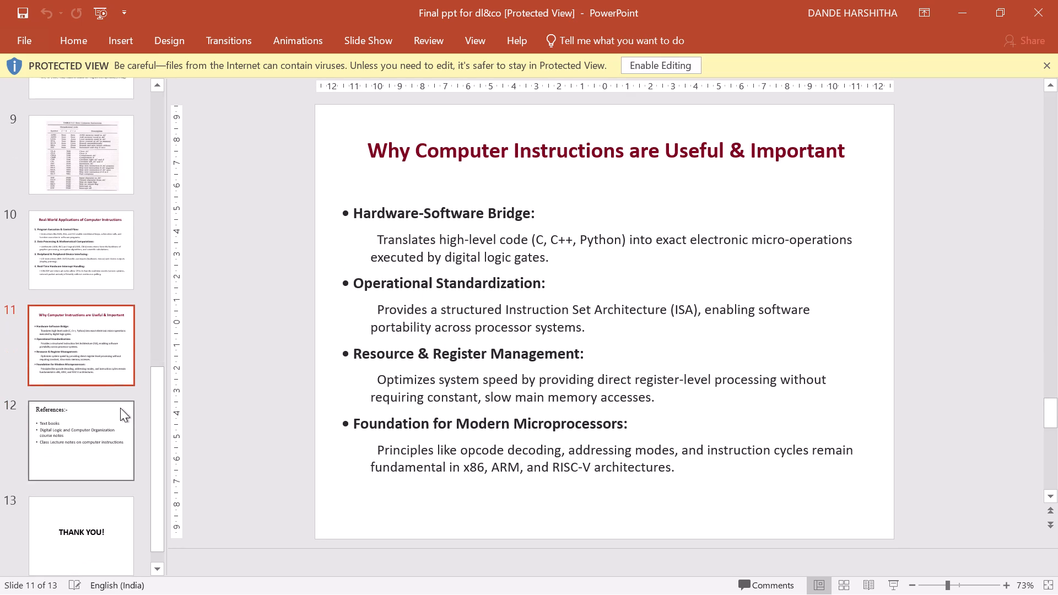
{"action": "left_click", "coordinate": [96, 407]}
{"action": "left_click", "coordinate": [78, 533]}
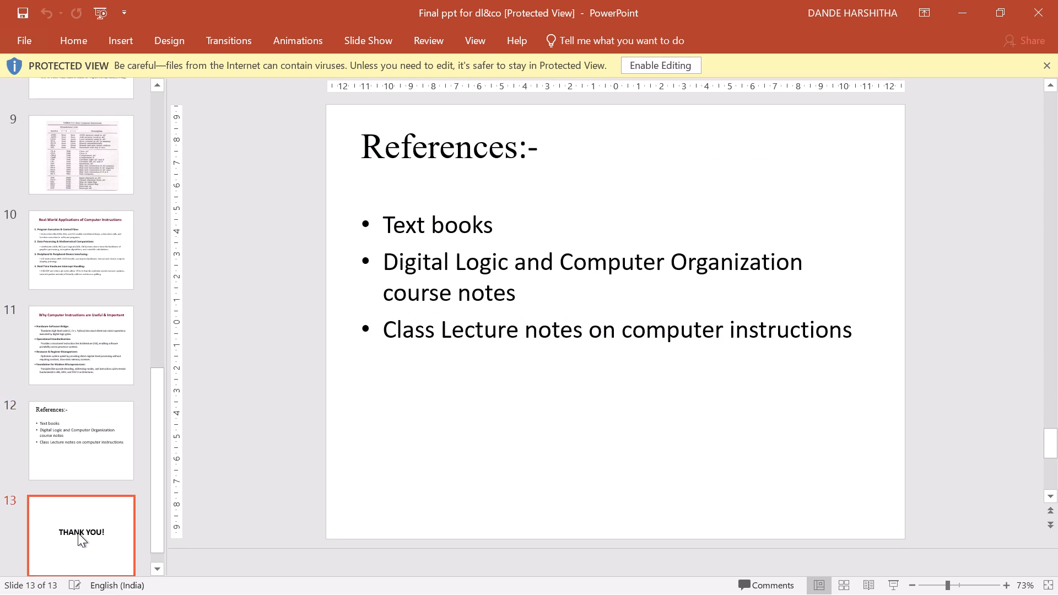
Return to the title slide at the start of the presentation.
{"action": "scroll", "coordinate": [132, 351], "scroll_direction": "up", "scroll_amount": 7}
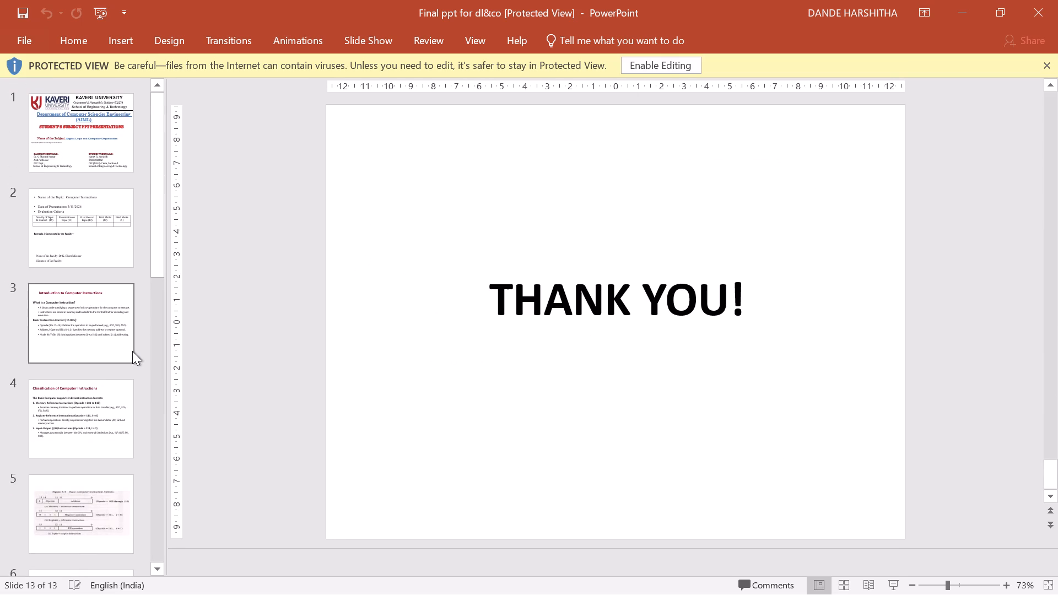
{"action": "left_click", "coordinate": [91, 134]}
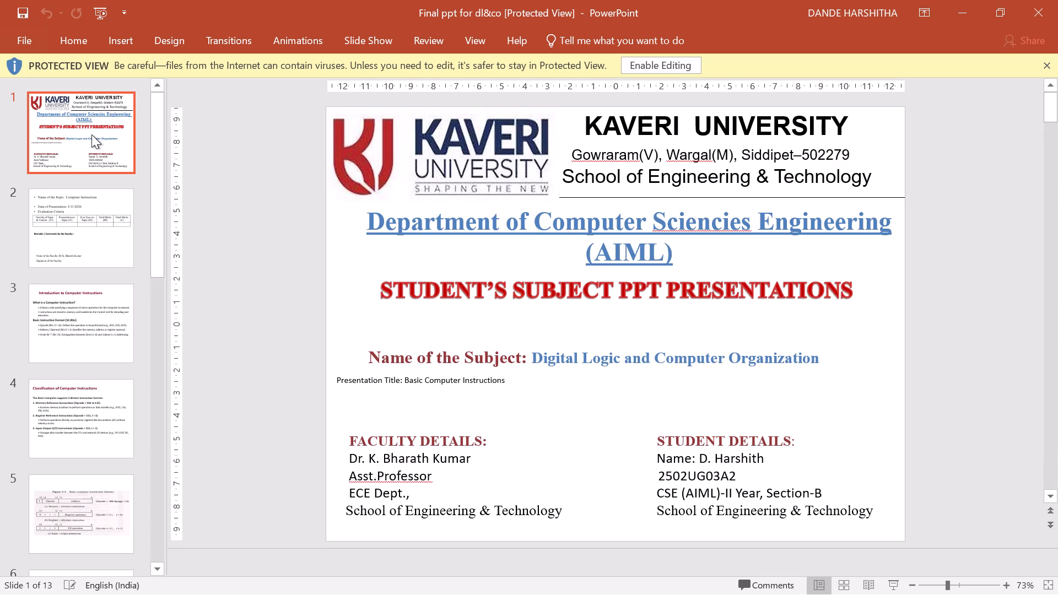
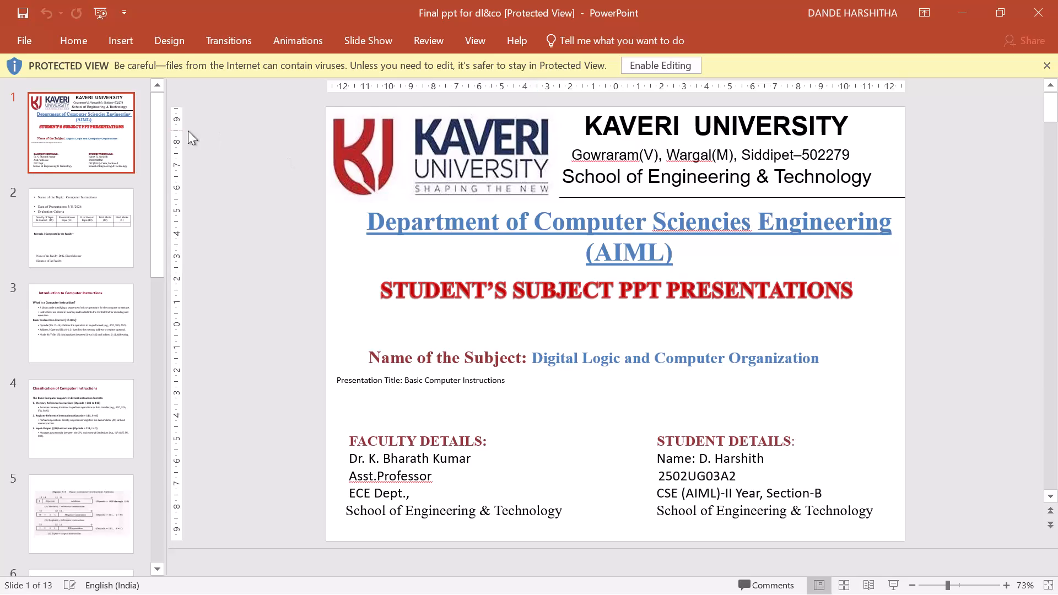
Review the saved presentation once more from slide 2 through the introduction, instruction types, applications and references to the closing THANK YOU! slide.
{"action": "left_click", "coordinate": [89, 221]}
{"action": "left_click", "coordinate": [106, 299]}
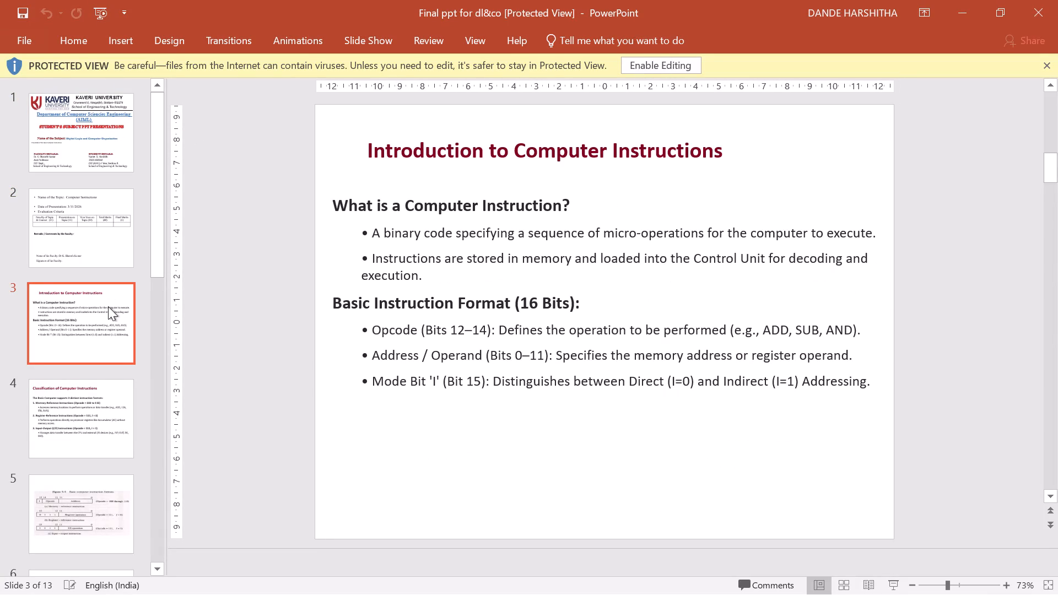
{"action": "left_click", "coordinate": [100, 387]}
{"action": "scroll", "coordinate": [100, 387], "scroll_direction": "down", "scroll_amount": 1}
{"action": "left_click", "coordinate": [100, 387]}
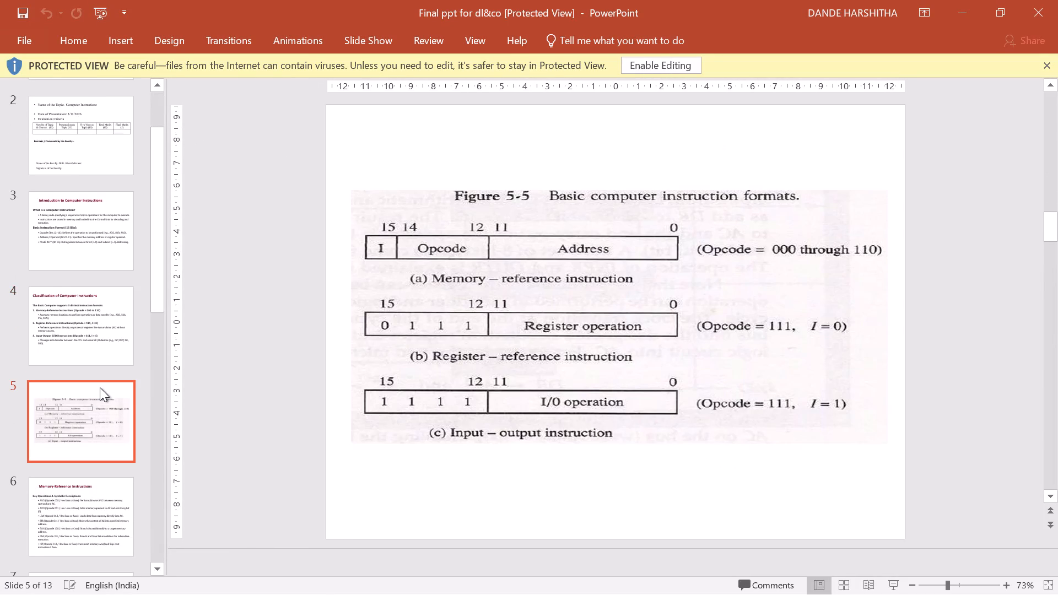
{"action": "scroll", "coordinate": [100, 387], "scroll_direction": "down", "scroll_amount": 2}
{"action": "left_click", "coordinate": [100, 387]}
{"action": "scroll", "coordinate": [100, 387], "scroll_direction": "down", "scroll_amount": 1}
{"action": "left_click", "coordinate": [100, 387]}
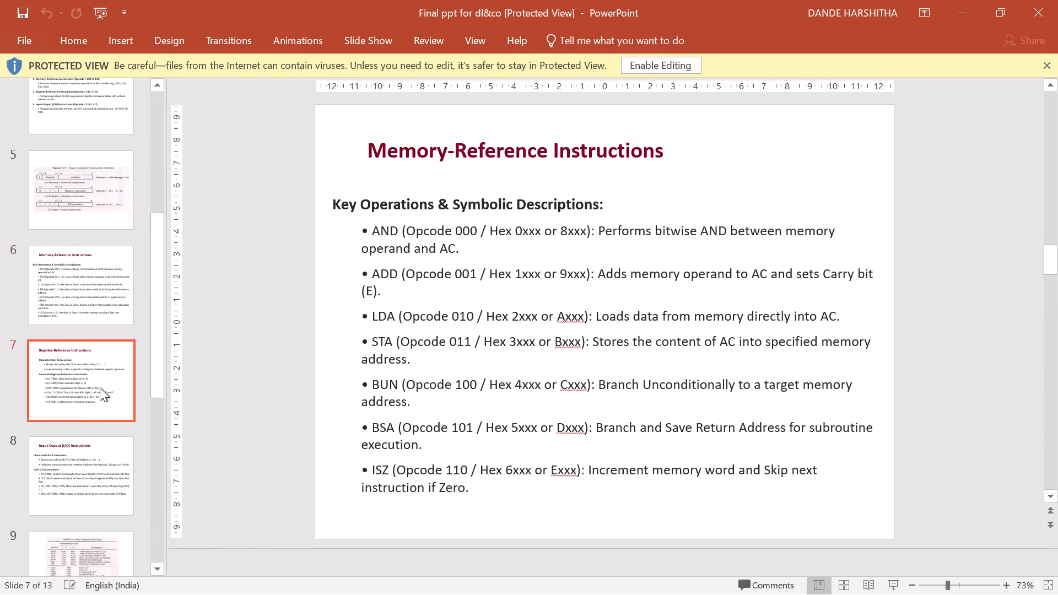
{"action": "scroll", "coordinate": [100, 387], "scroll_direction": "down", "scroll_amount": 1}
{"action": "left_click", "coordinate": [100, 350]}
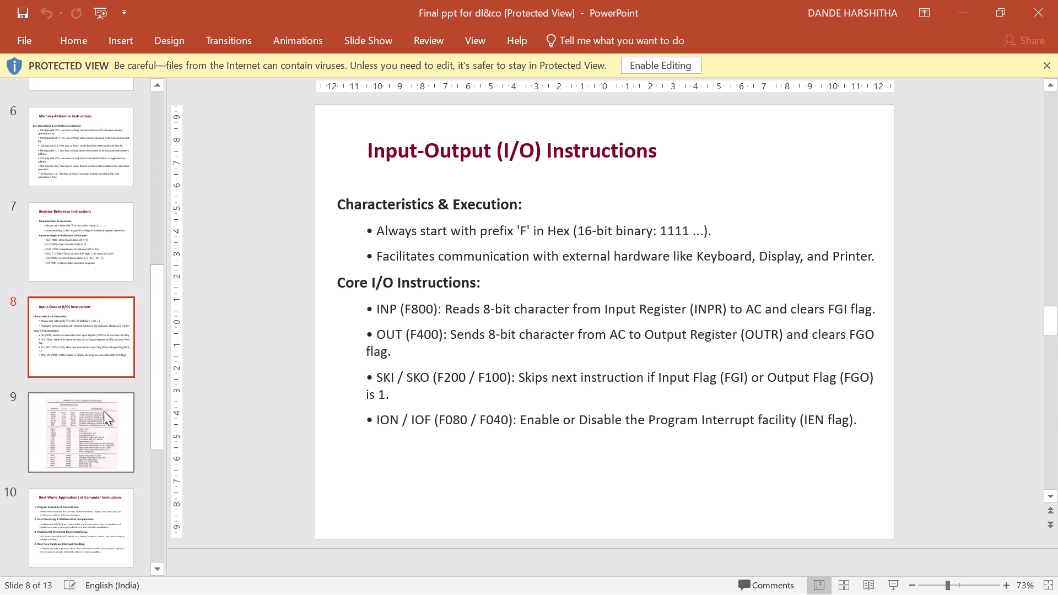
{"action": "left_click", "coordinate": [104, 411]}
{"action": "scroll", "coordinate": [104, 411], "scroll_direction": "down", "scroll_amount": 1}
{"action": "left_click", "coordinate": [98, 335]}
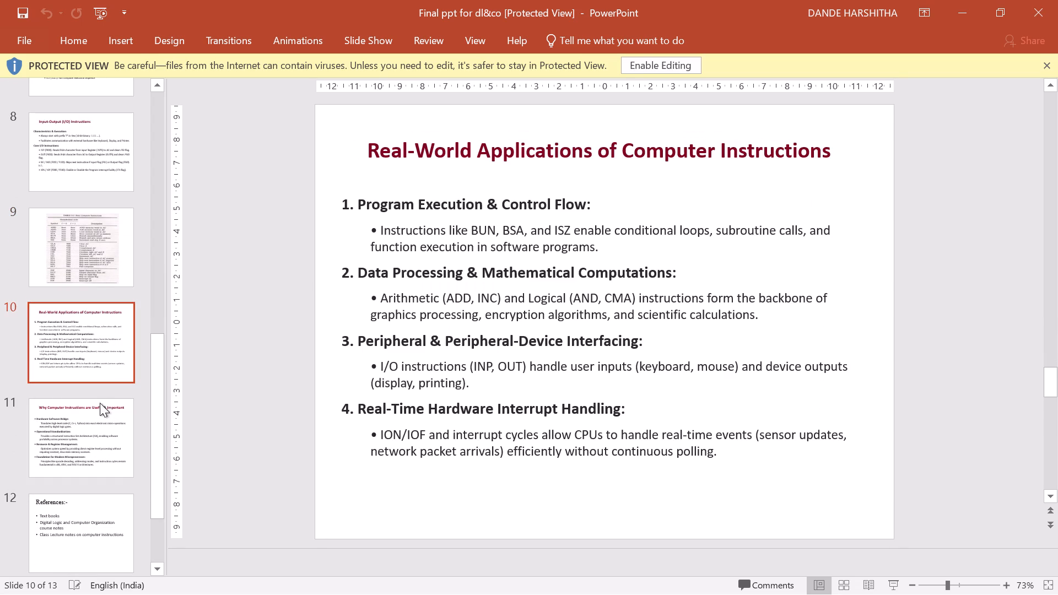
{"action": "left_click", "coordinate": [98, 415]}
{"action": "scroll", "coordinate": [95, 404], "scroll_direction": "down", "scroll_amount": 1}
{"action": "left_click", "coordinate": [95, 446]}
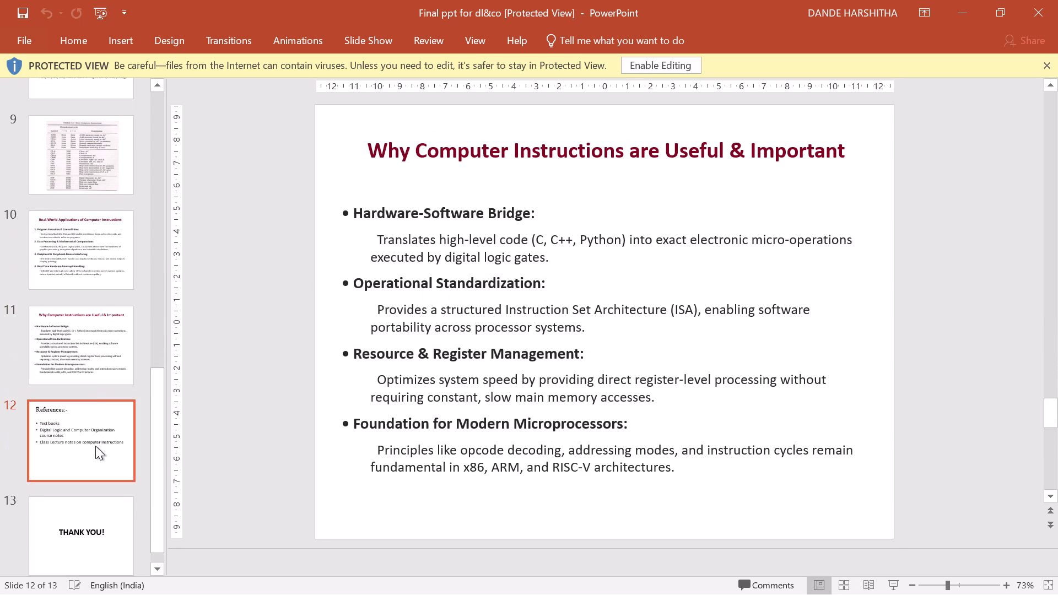
{"action": "scroll", "coordinate": [87, 374], "scroll_direction": "down", "scroll_amount": 1}
{"action": "left_click", "coordinate": [95, 488]}
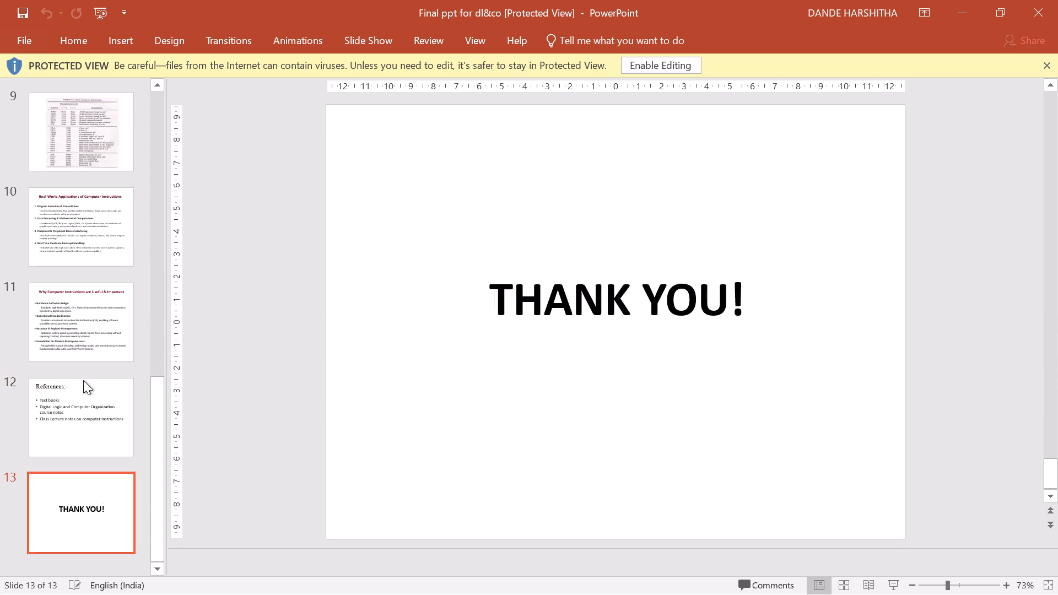
{"action": "scroll", "coordinate": [80, 325], "scroll_direction": "up", "scroll_amount": 13}
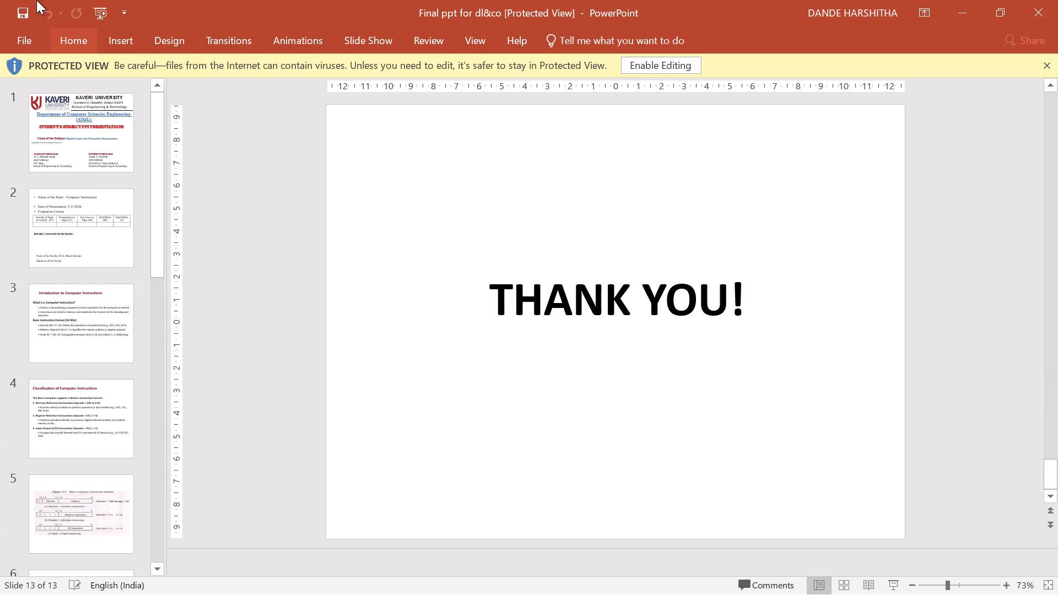
Minimize the presentation window to return to the WhatsApp chat behind it.
{"action": "left_click", "coordinate": [968, 0]}
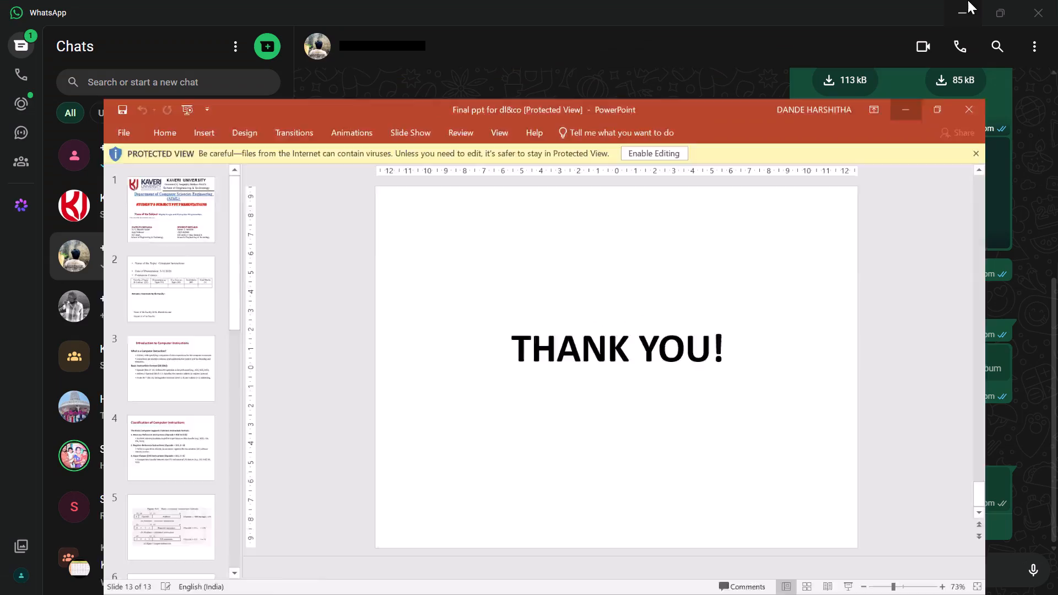
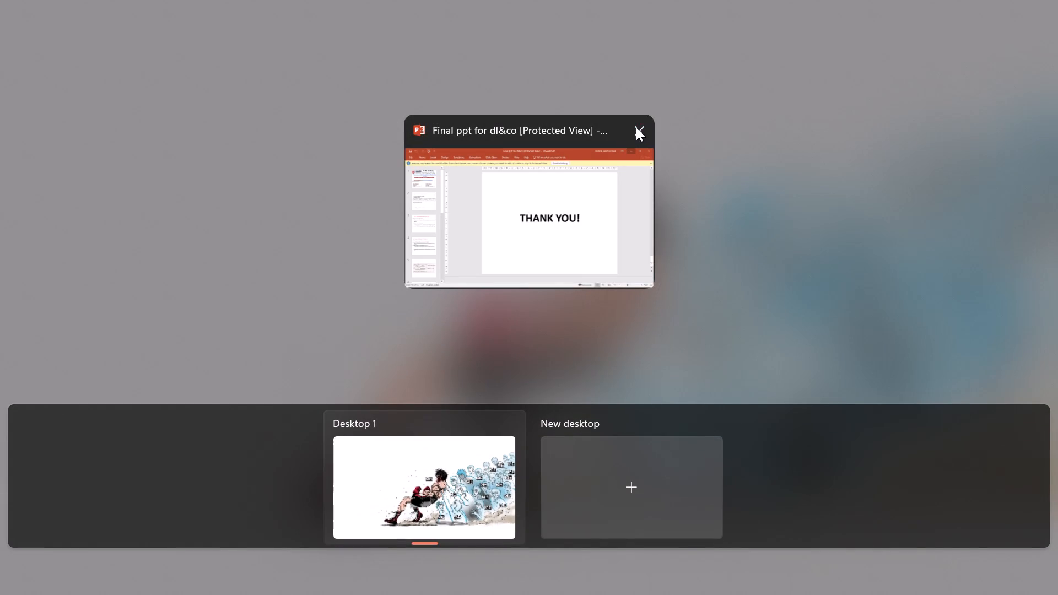
Close the "Final ppt for dl&co" presentation window and return to the empty Desktop 1.
{"action": "left_click", "coordinate": [636, 127]}
{"action": "left_click", "coordinate": [465, 522]}
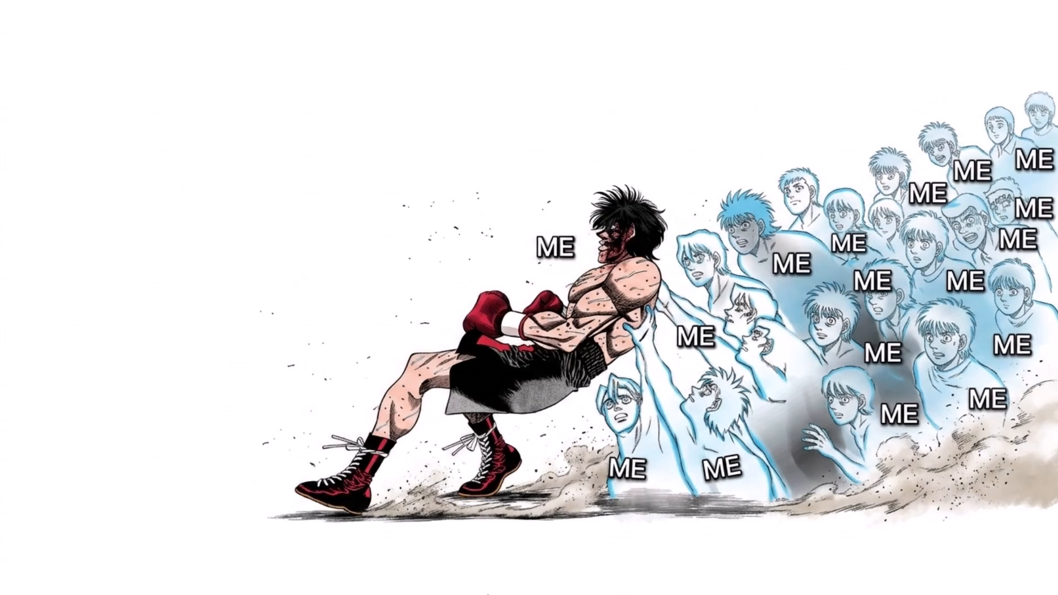
{"action": "left_click", "coordinate": [523, 575]}
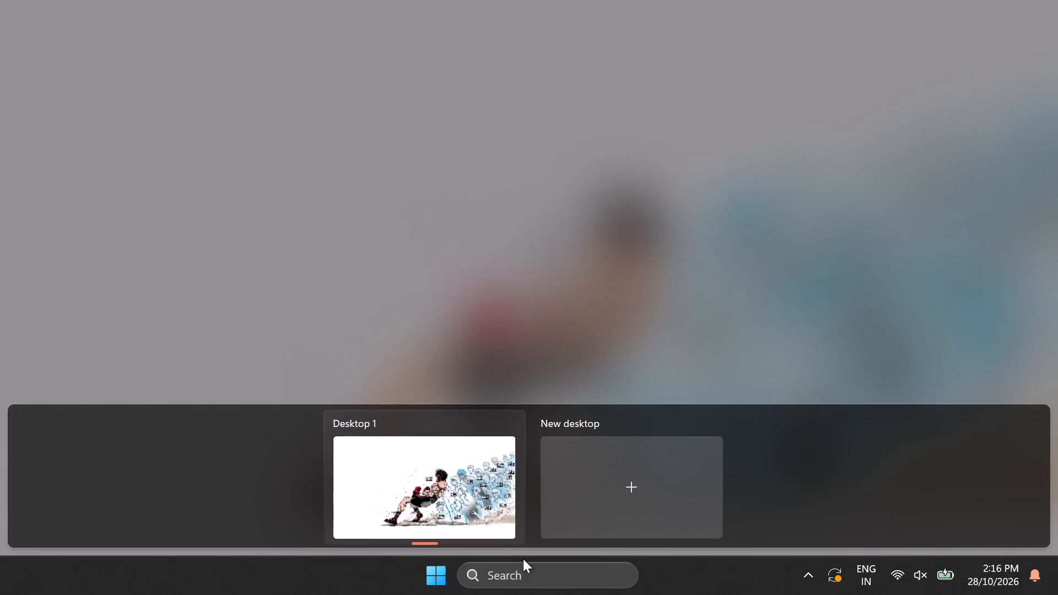
{"action": "left_click", "coordinate": [468, 474]}
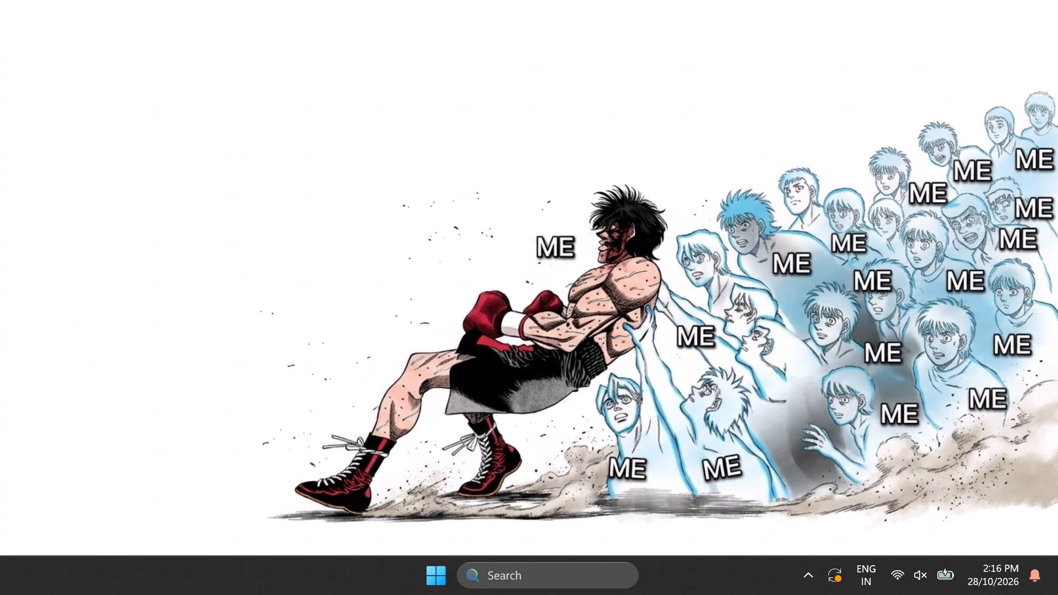
Launch the Kuro app from the top apps in Windows search.
{"action": "left_click", "coordinate": [523, 571]}
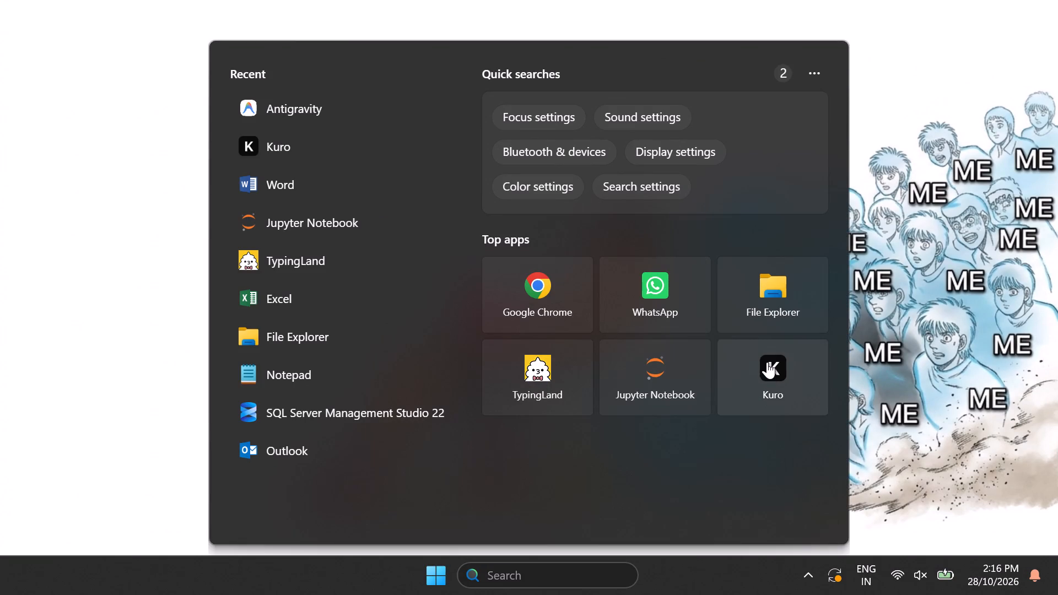
{"action": "left_click", "coordinate": [767, 362]}
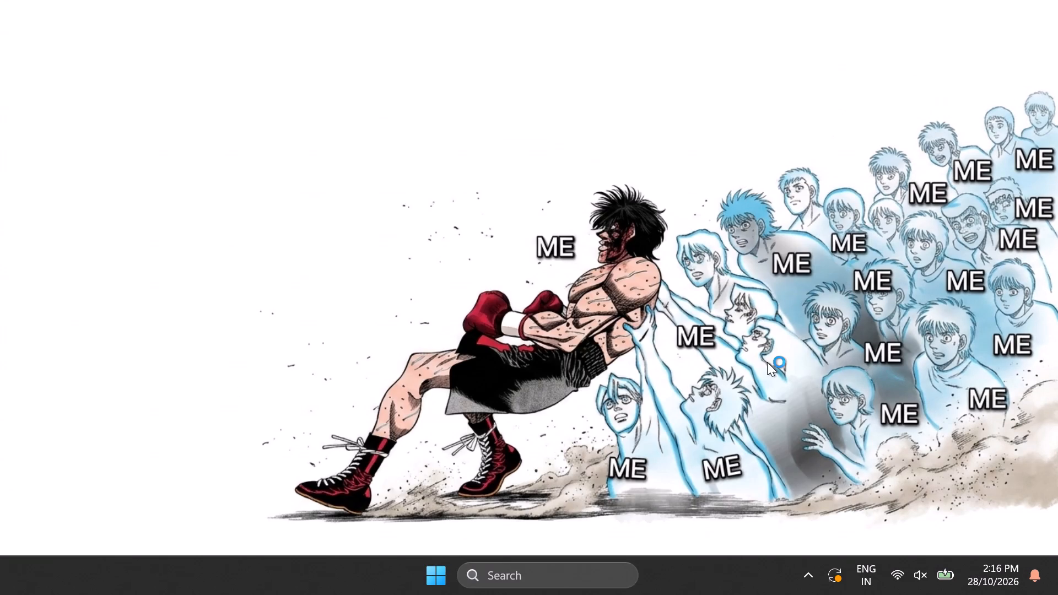